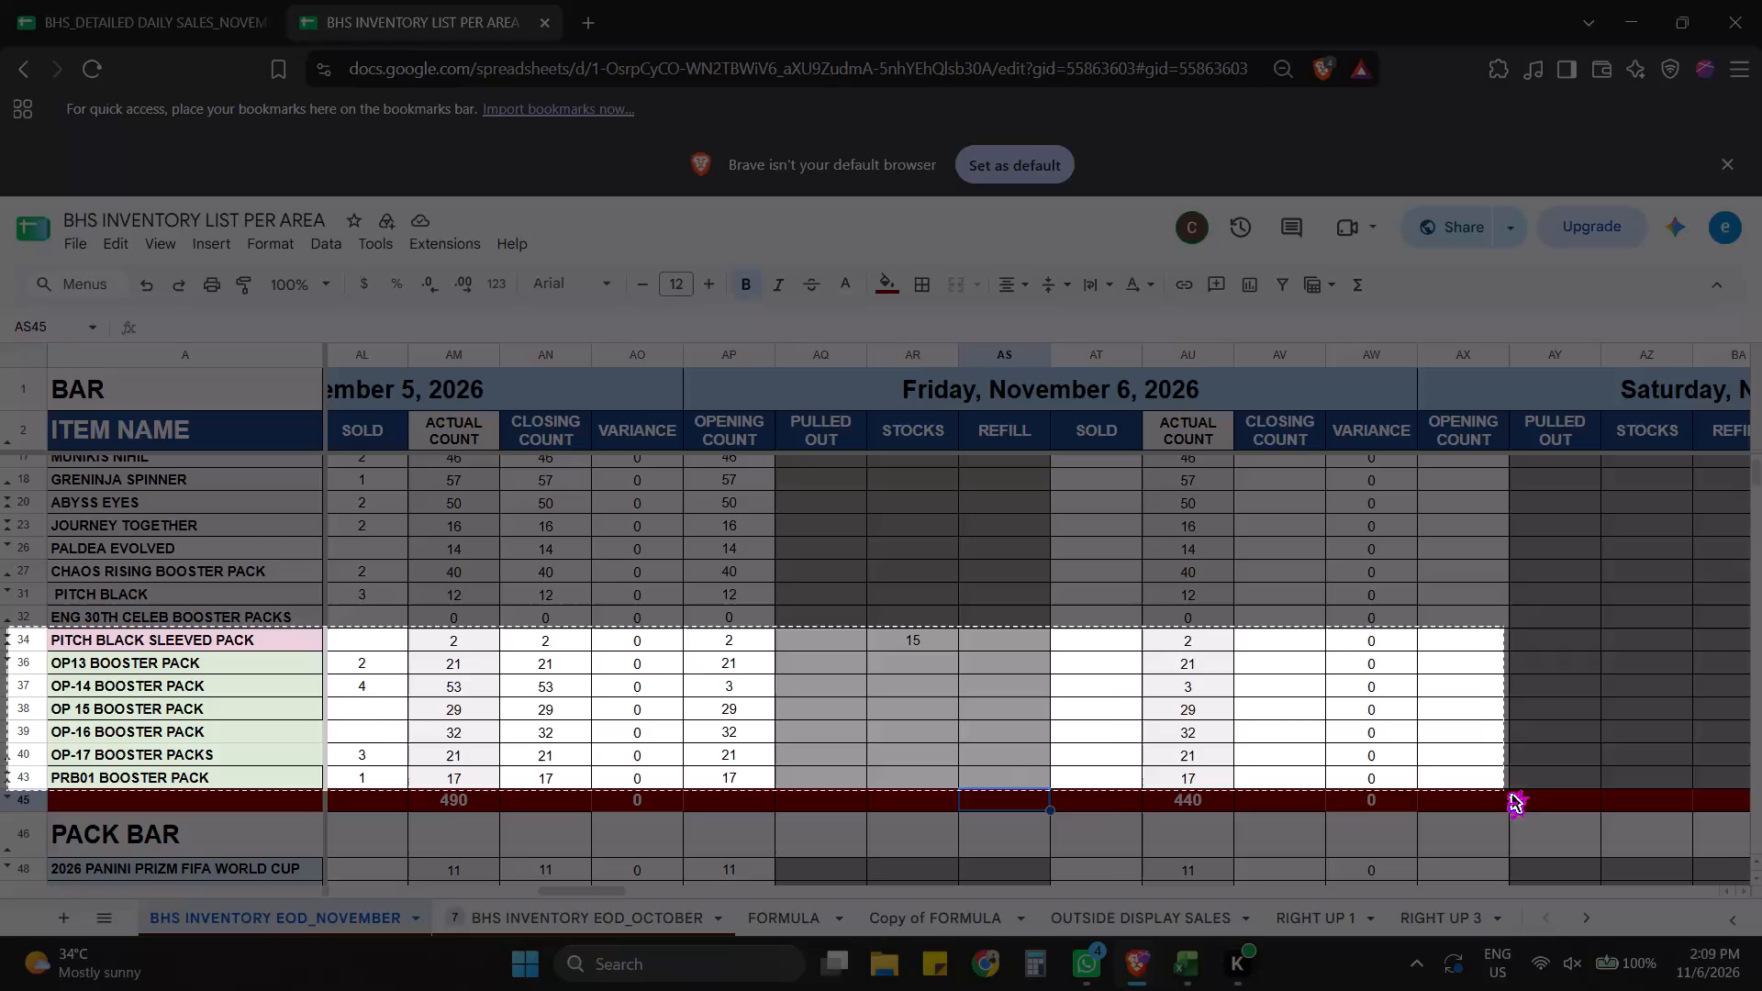
Switch from the BHS inventory list to the BHS ONE PIECE INVENTORY MASTERFILE spreadsheet window.
key(alt+Tab)
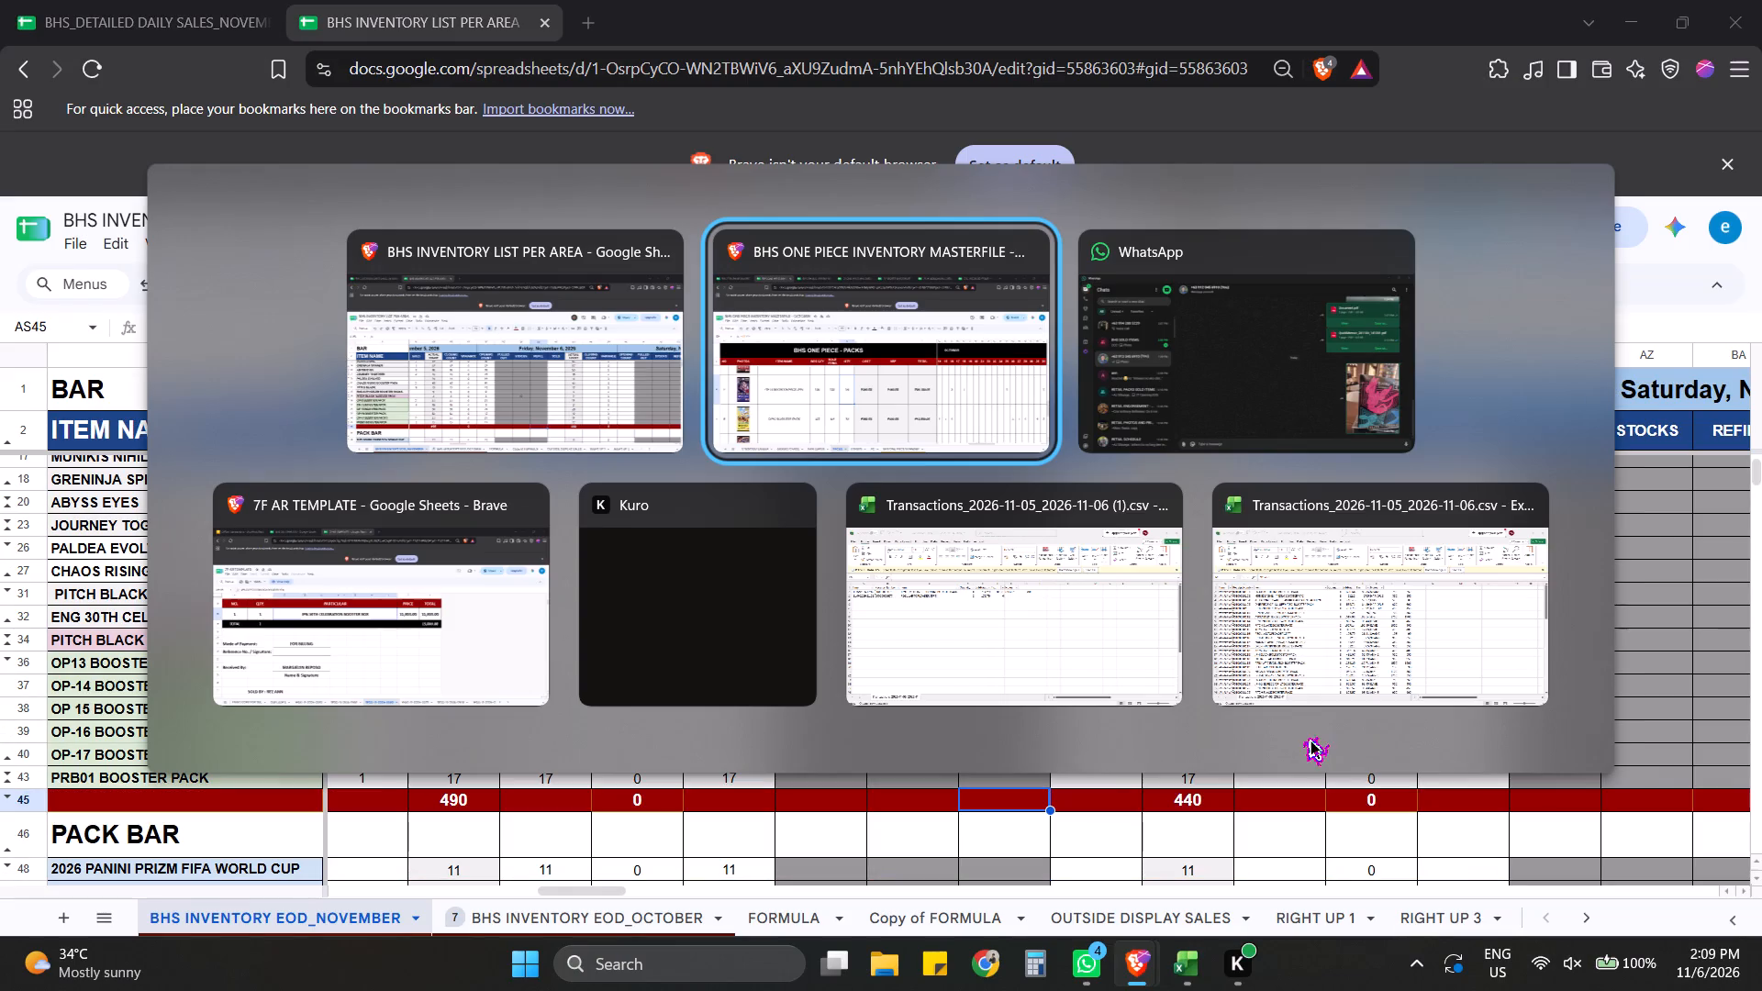
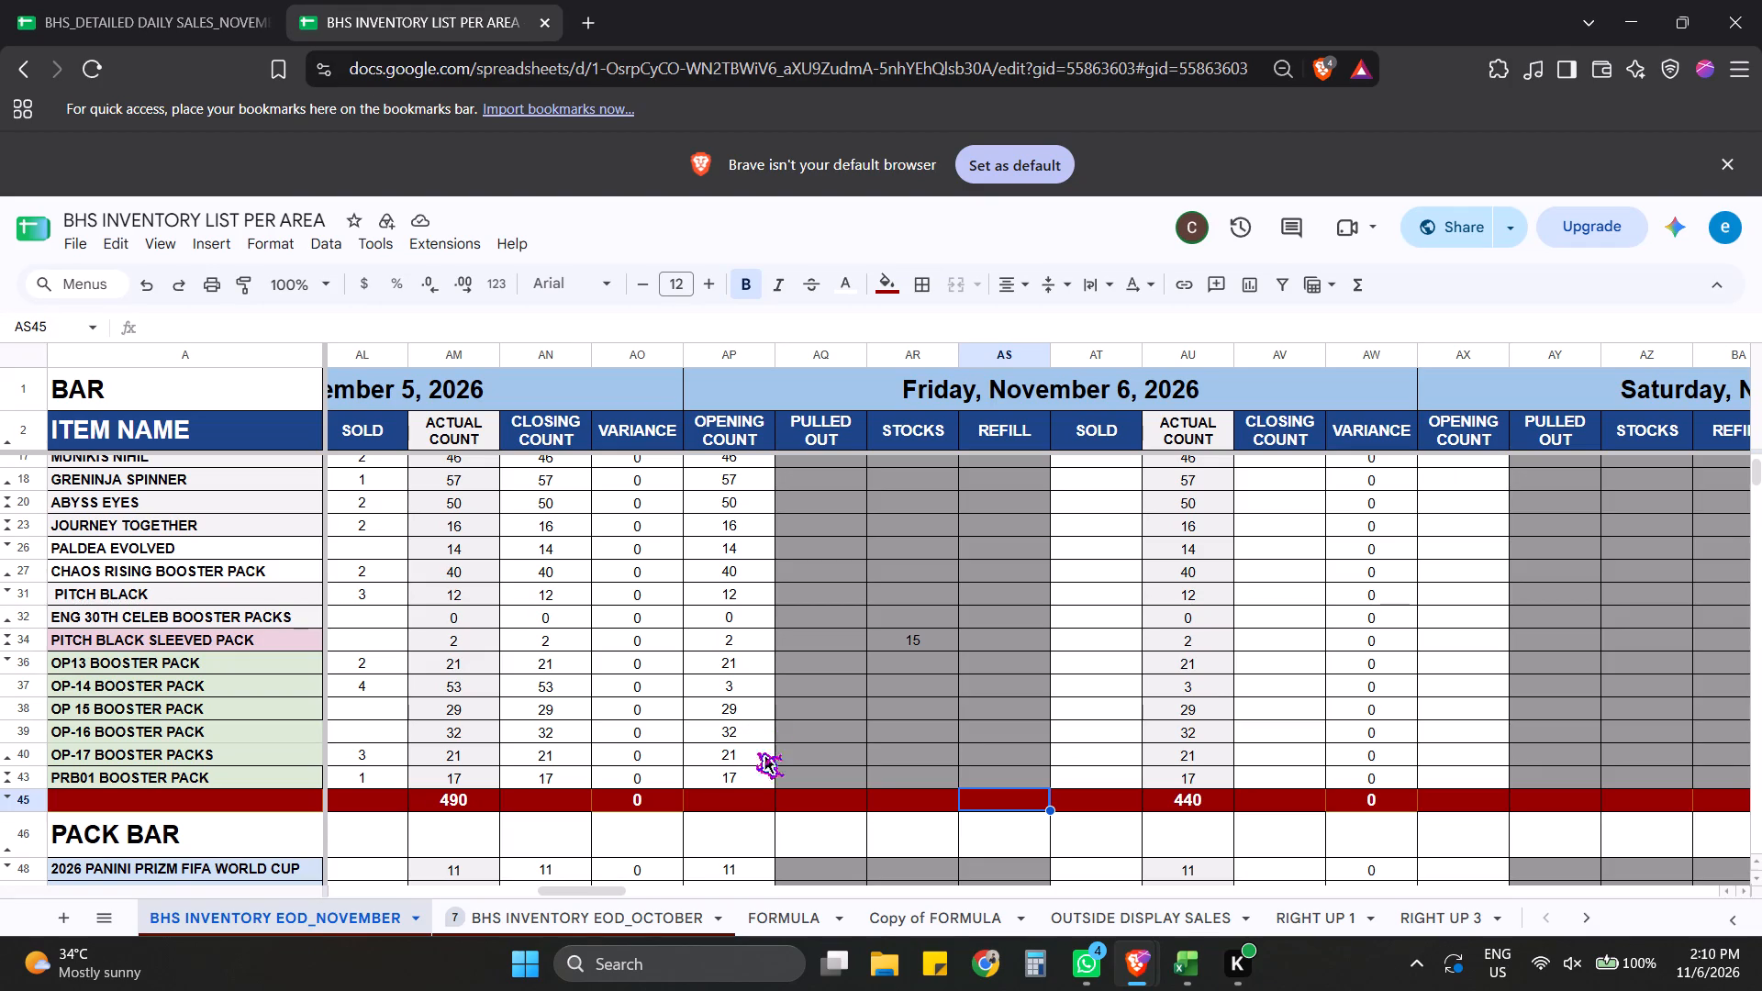
Check the Friday, November 6 entries in the BAR inventory, ending on the opening count of OP 15 BOOSTER PACK.
click(1079, 636)
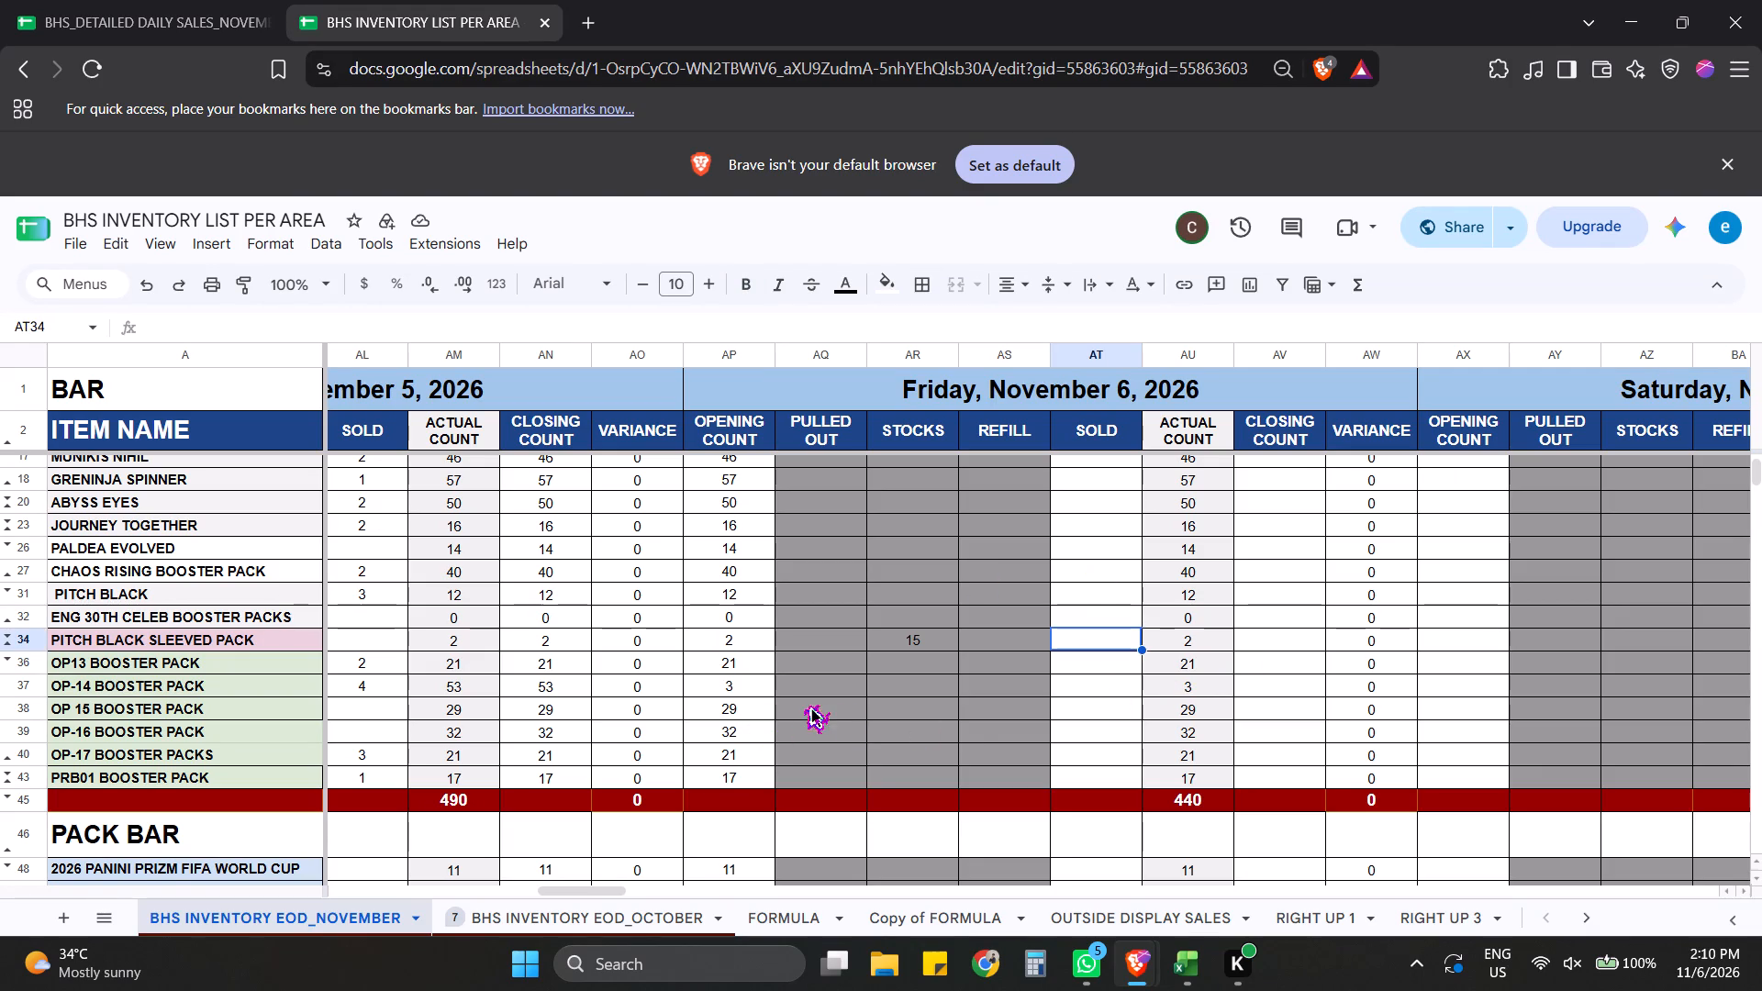
click(722, 702)
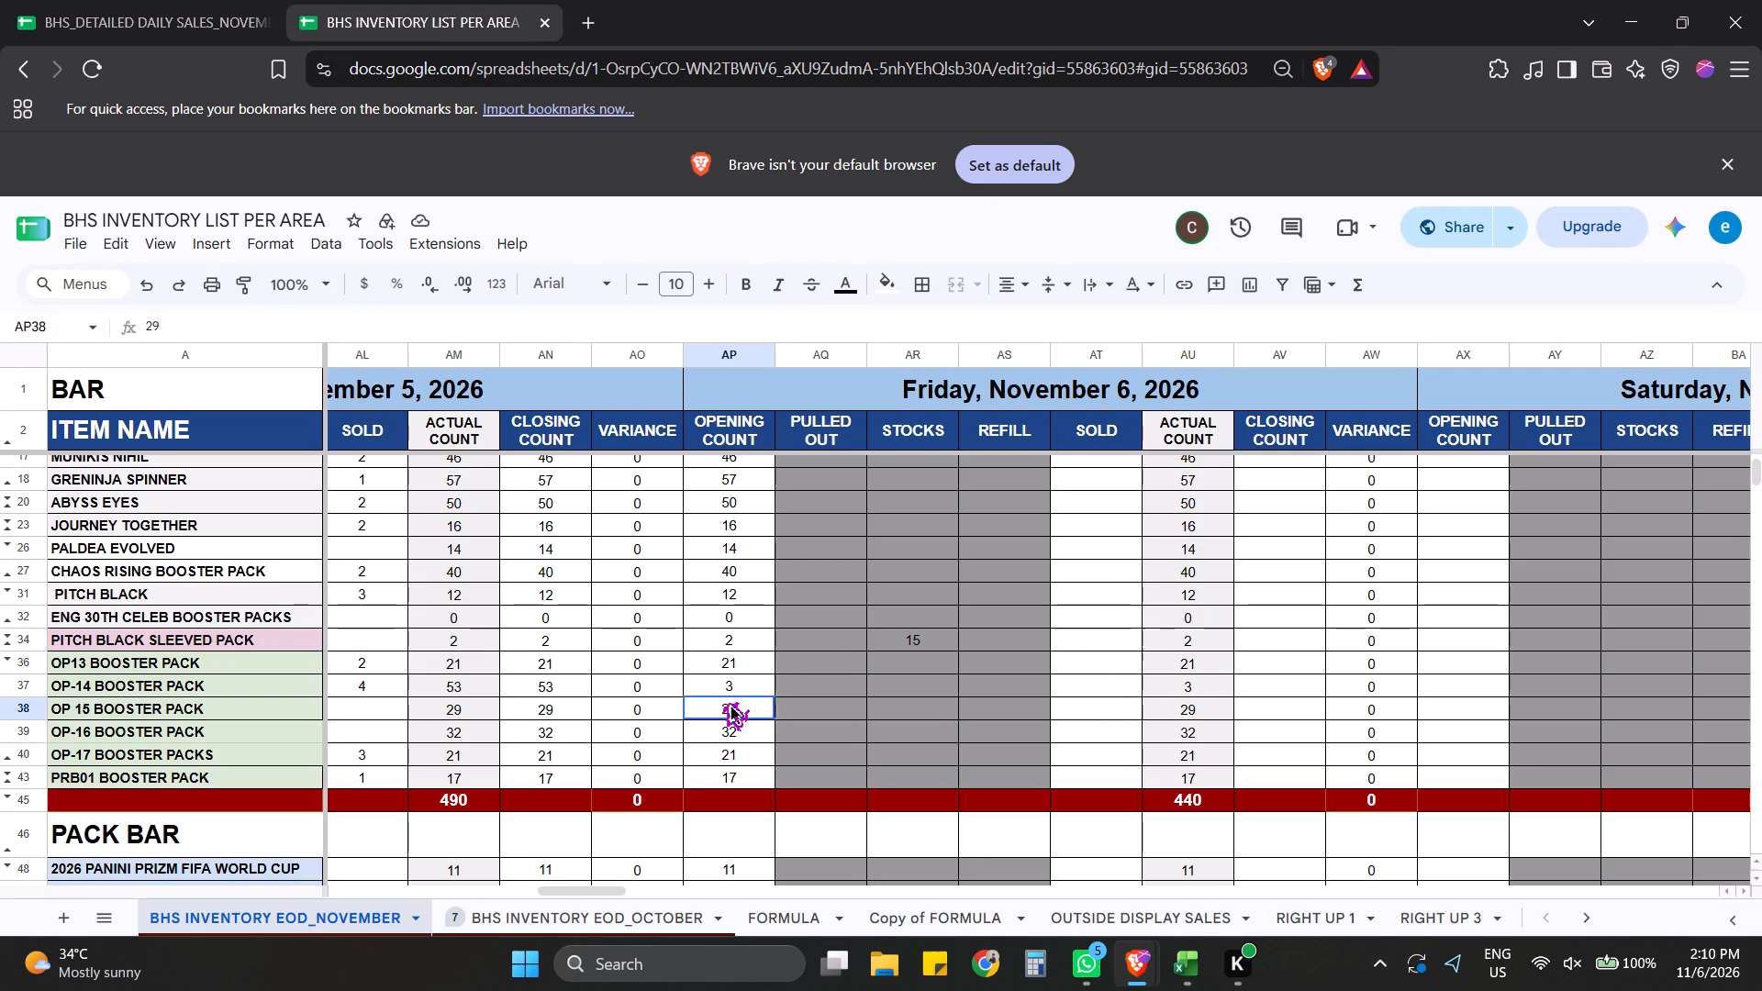
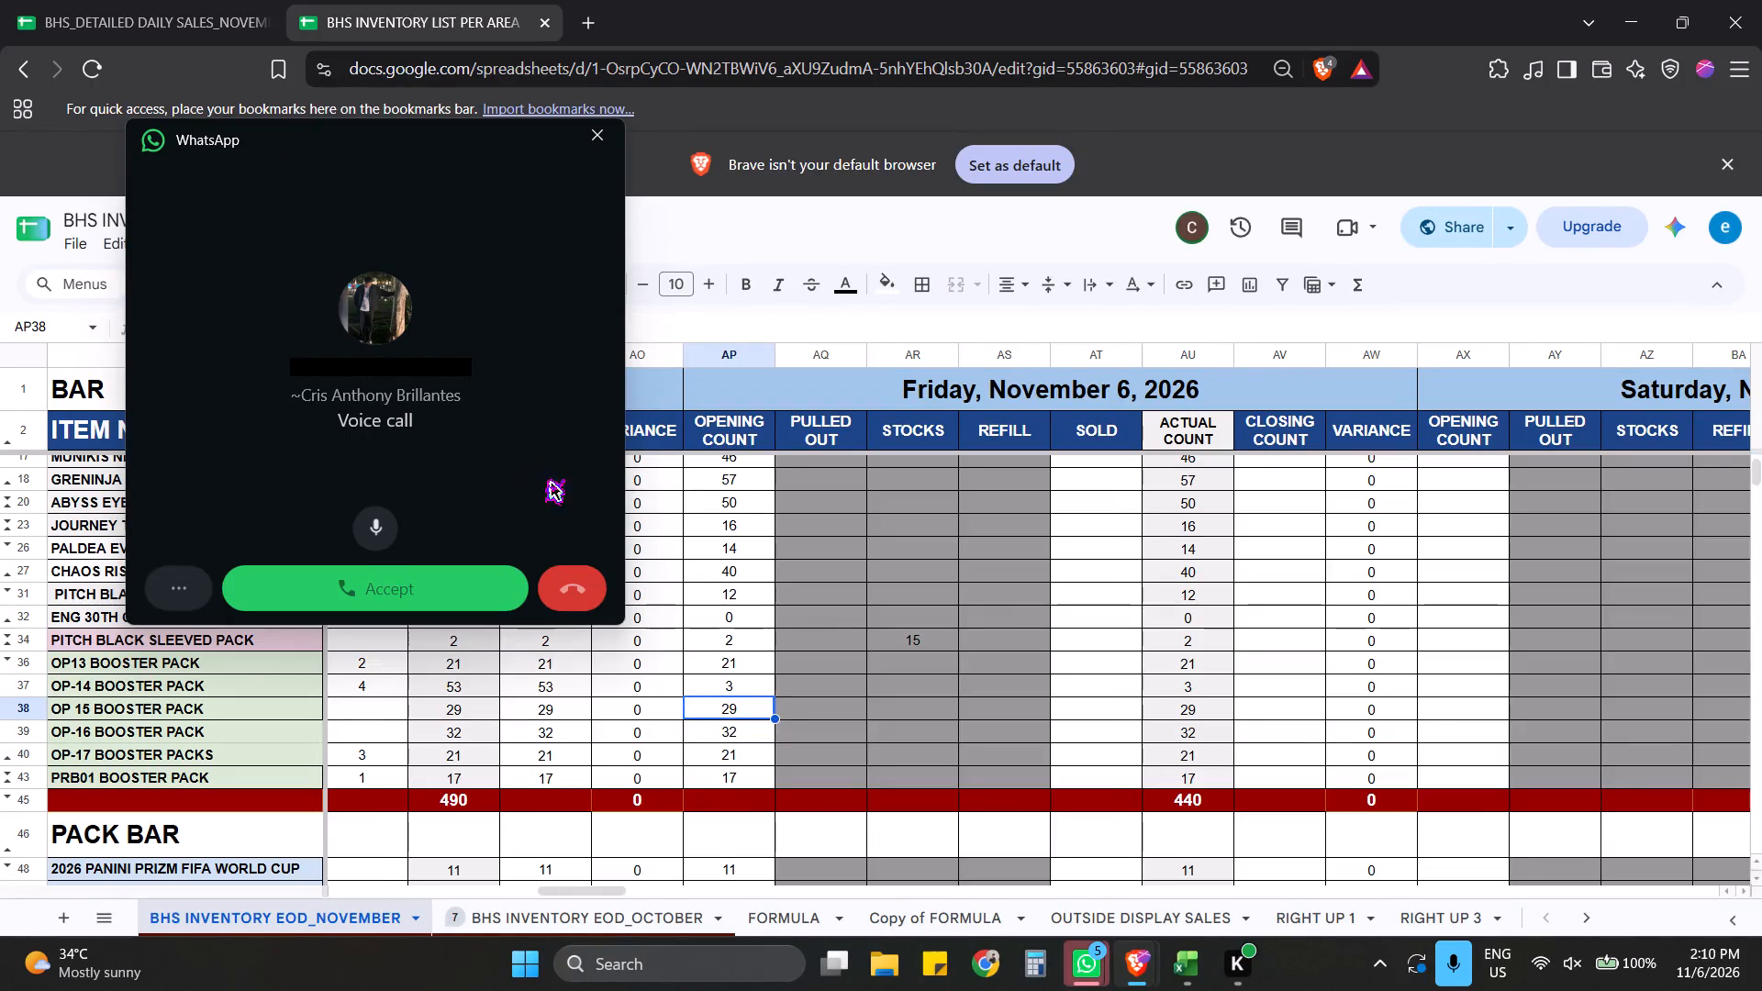
Highlight the entire OP-14 BOOSTER PACK row to compare its November 5 and November 6 counts in the BHS inventory list.
click(946, 572)
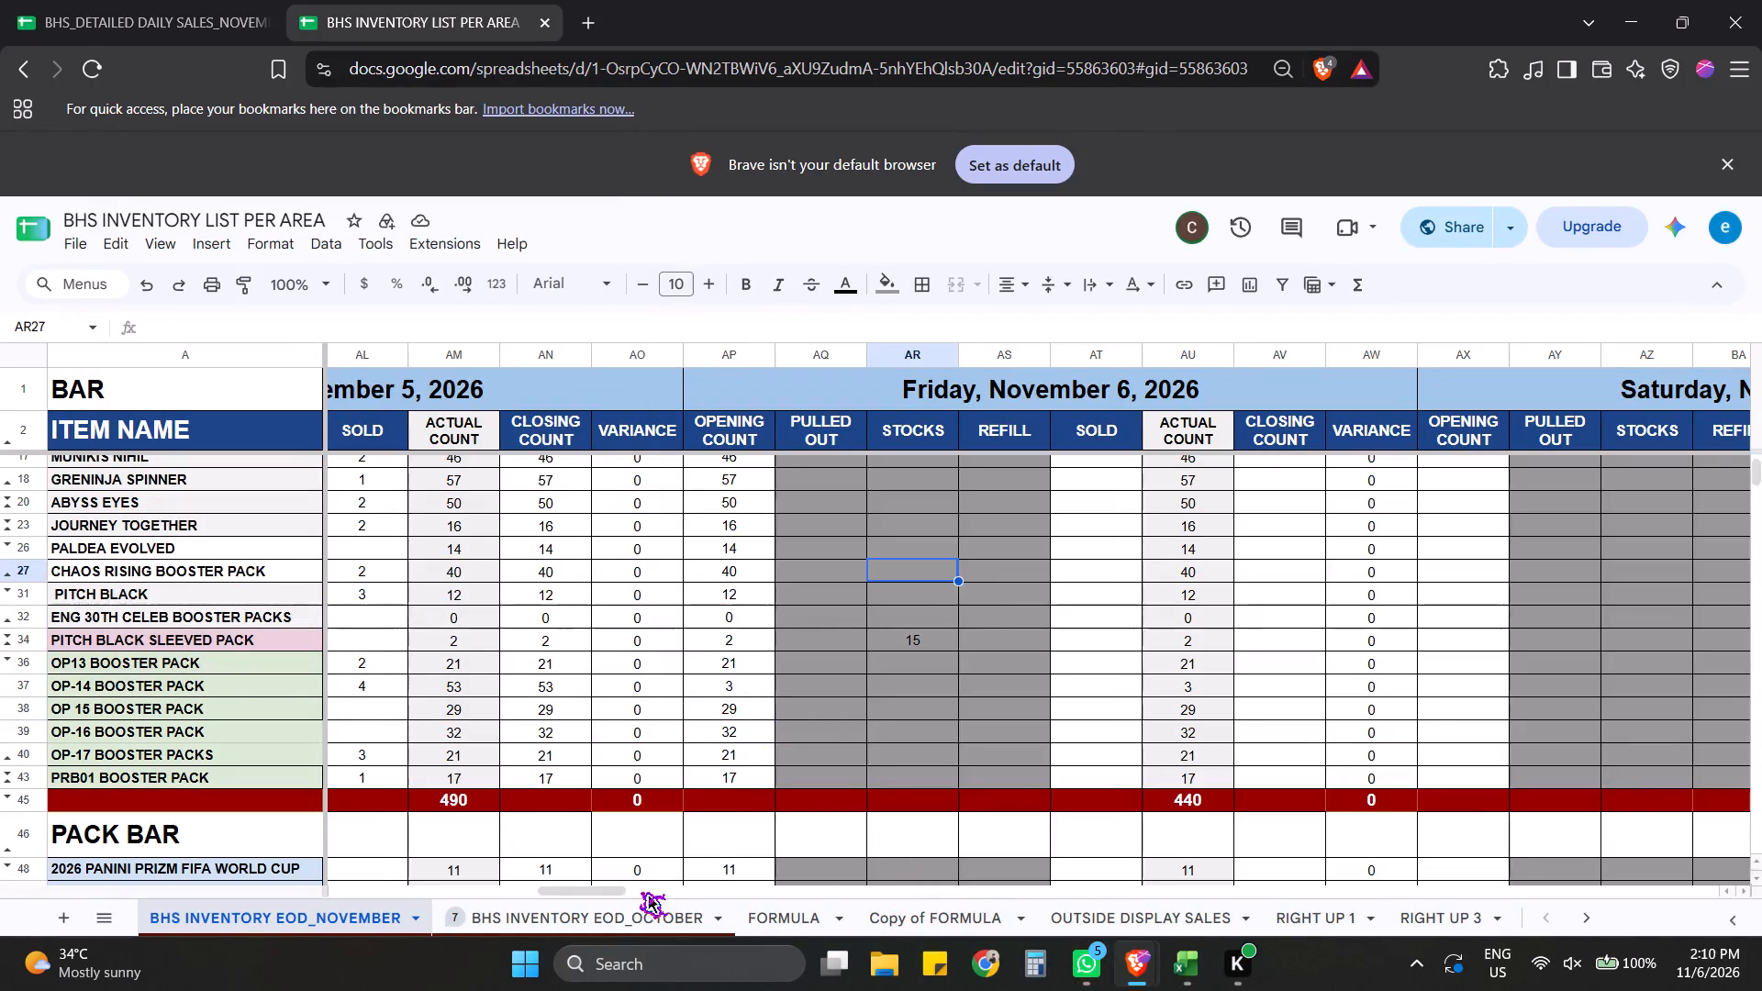
click(584, 887)
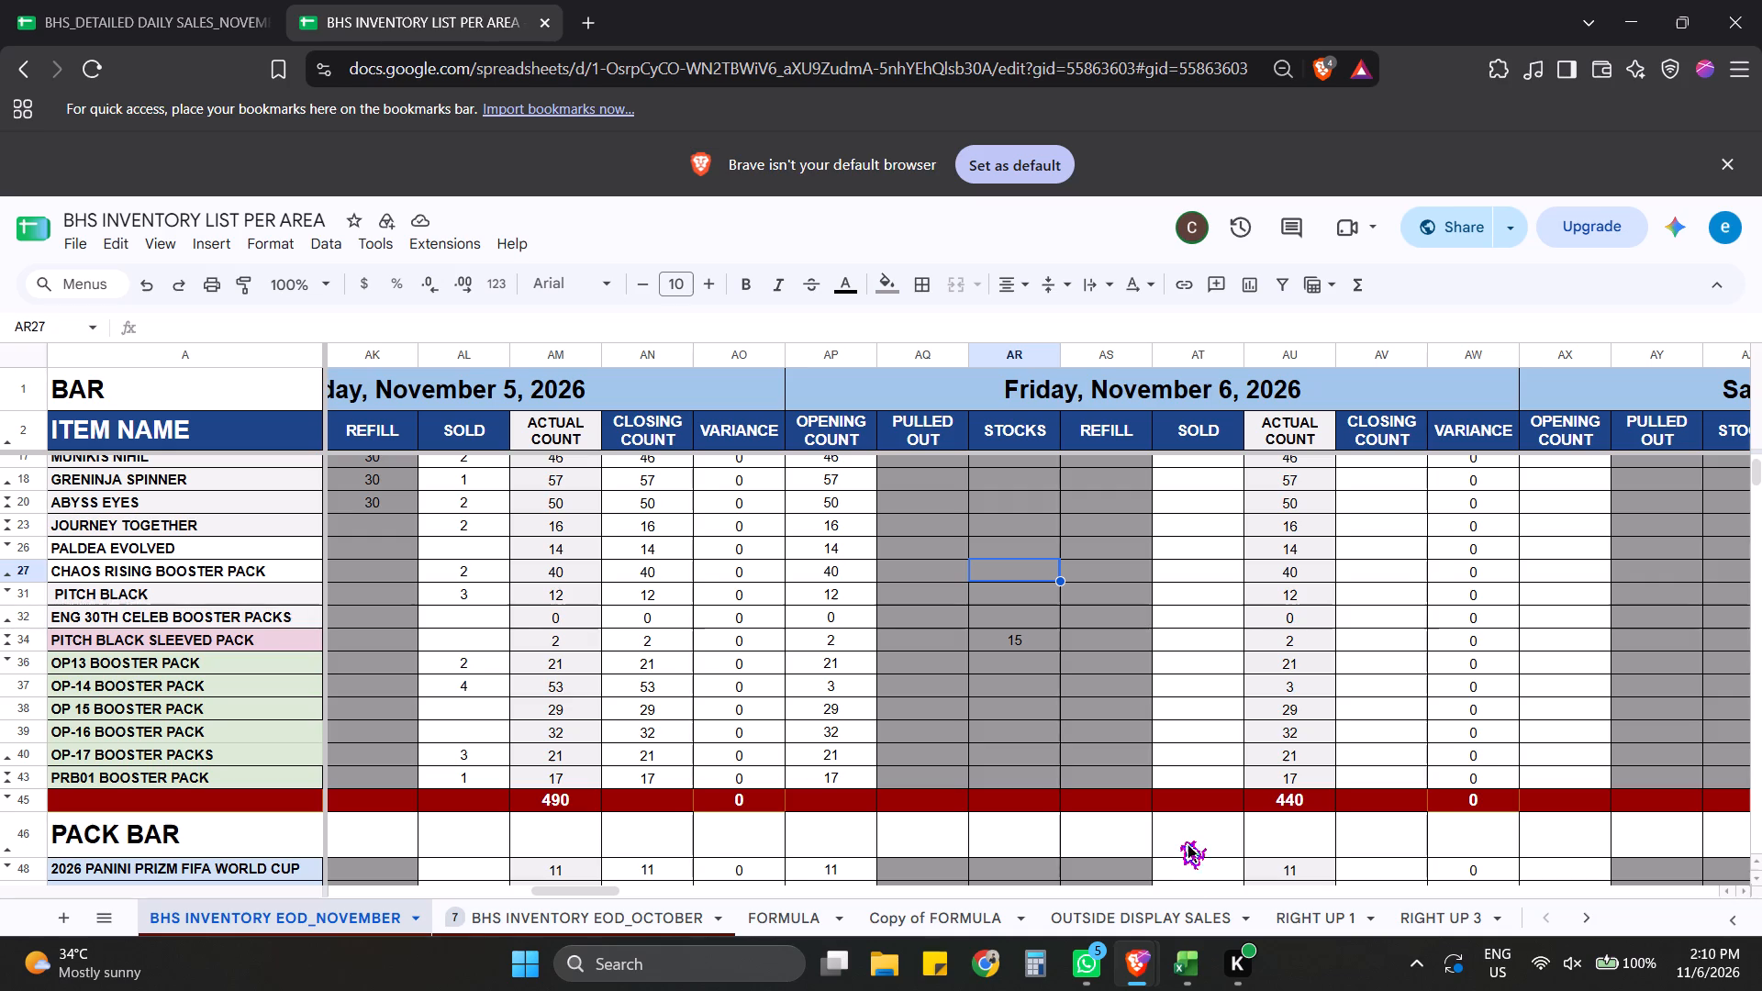
click(21, 685)
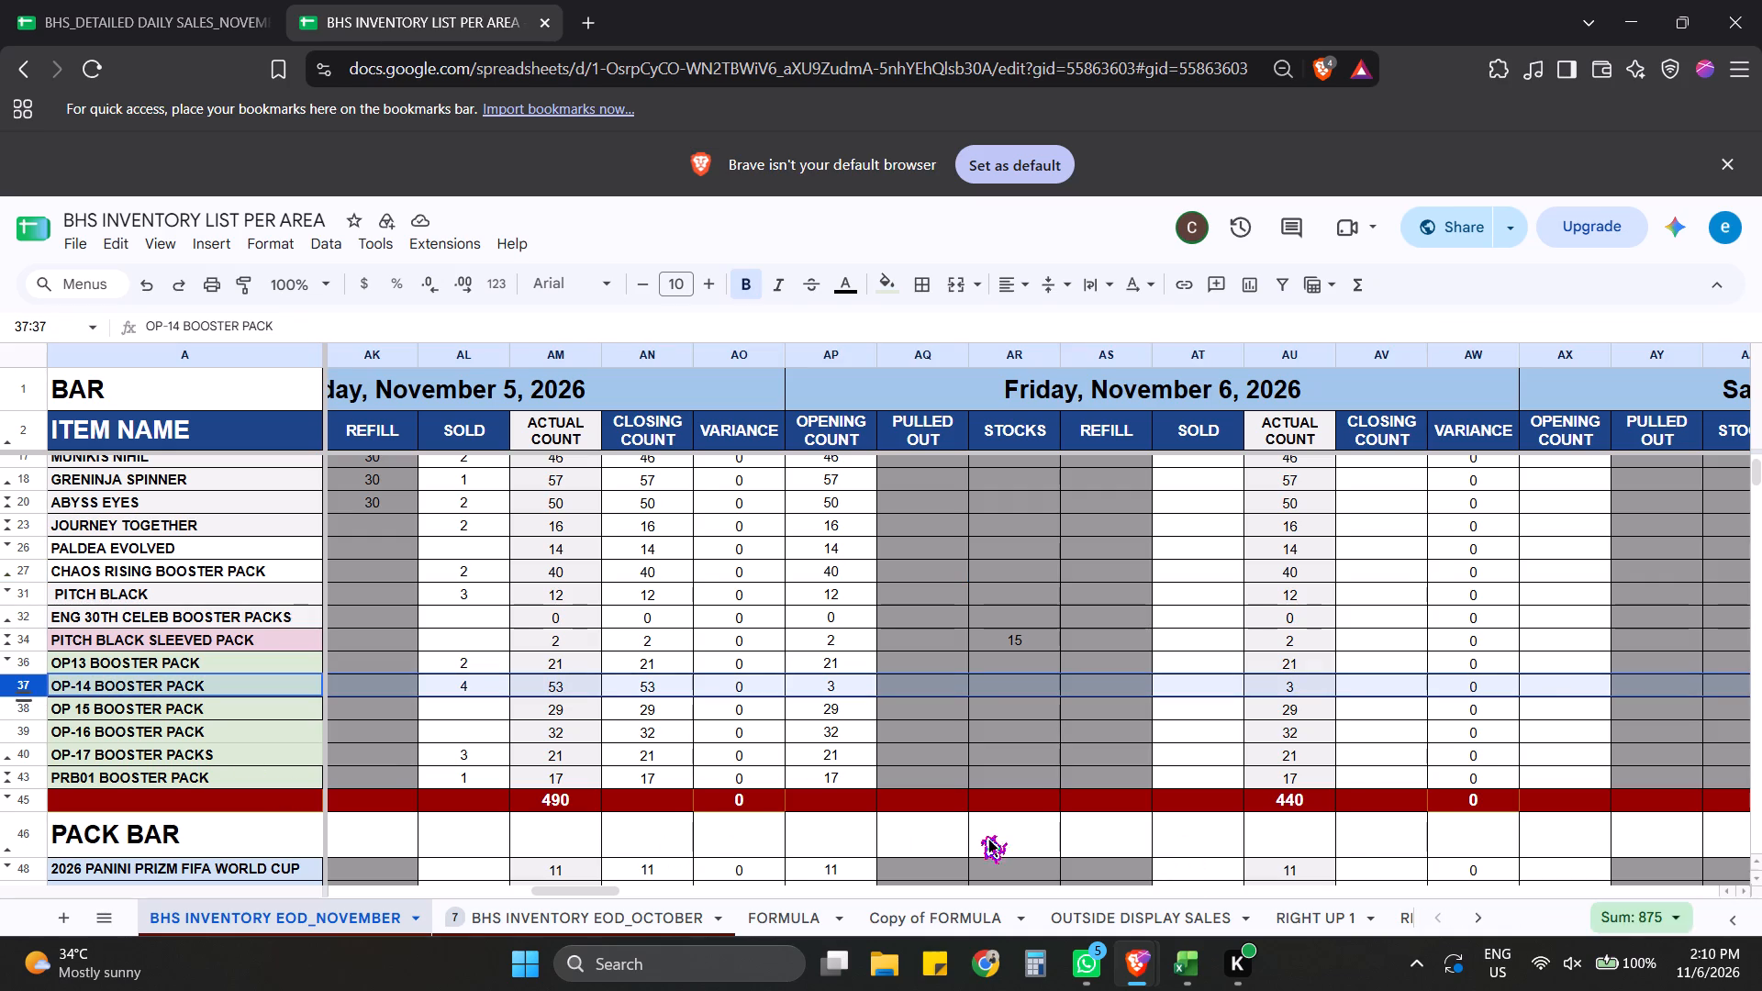
Look over the BAR and PACK BAR counts for November 5 and 6 in the November end-of-day inventory.
scroll(609, 846, down, 3)
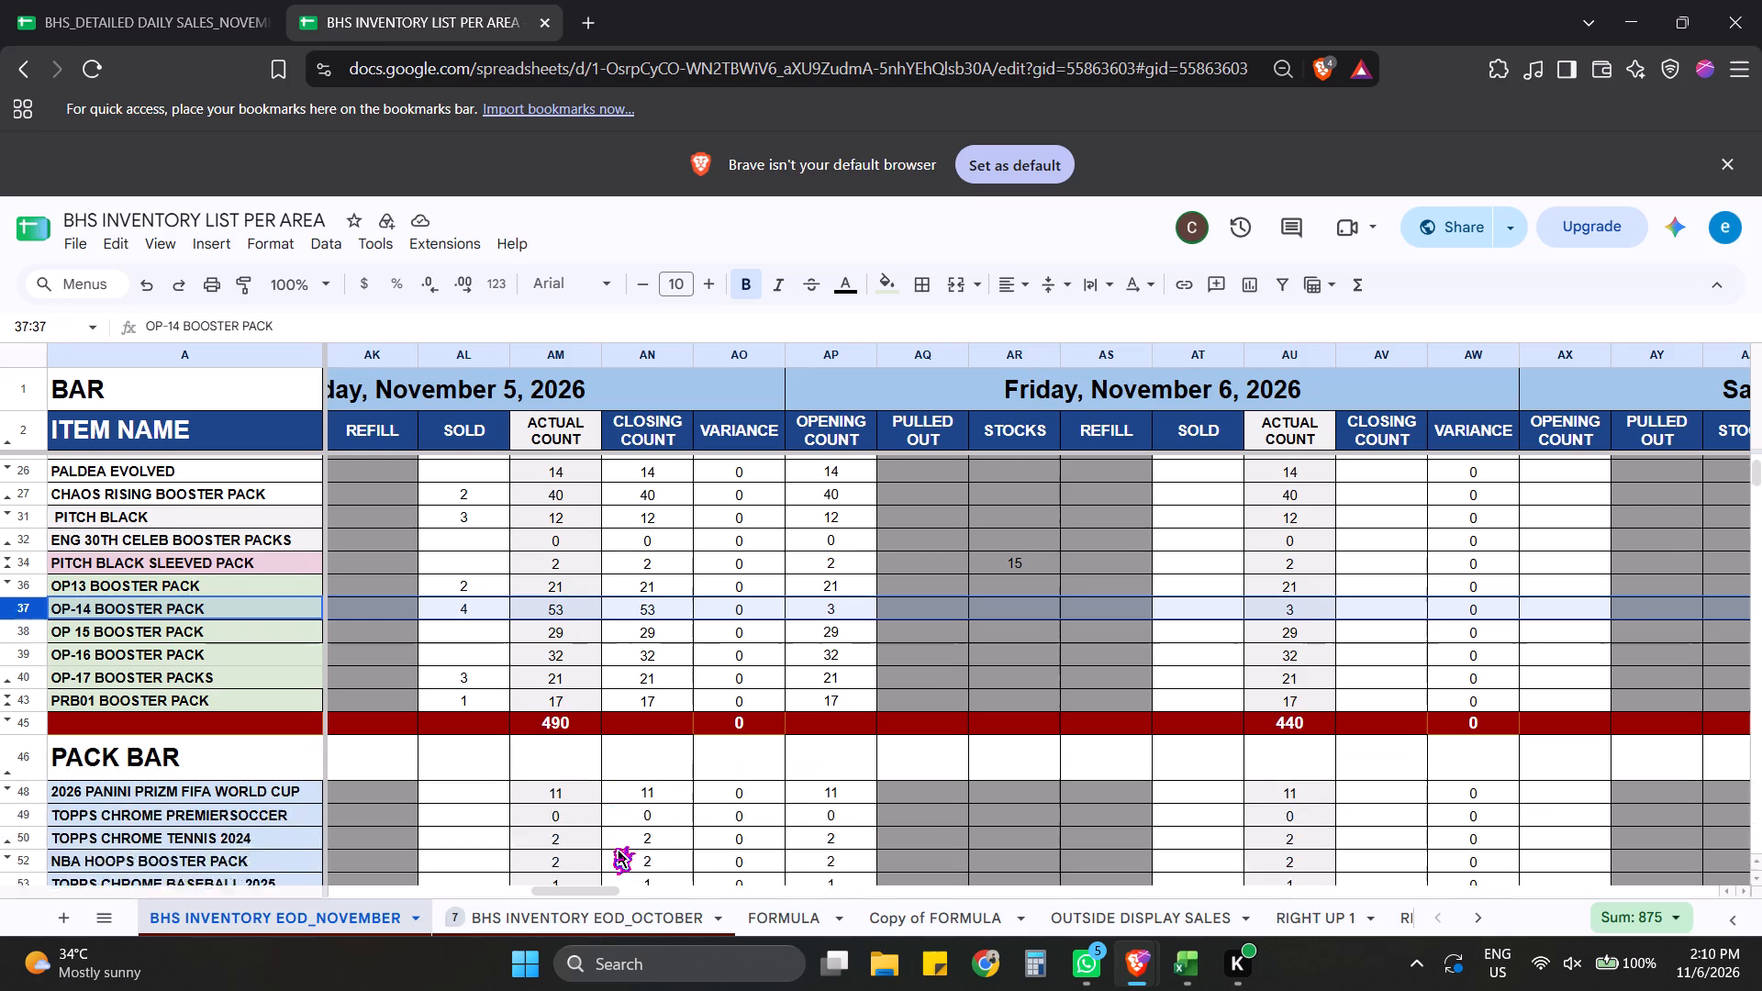
scroll(609, 846, down, 14)
scroll(608, 817, up, 6)
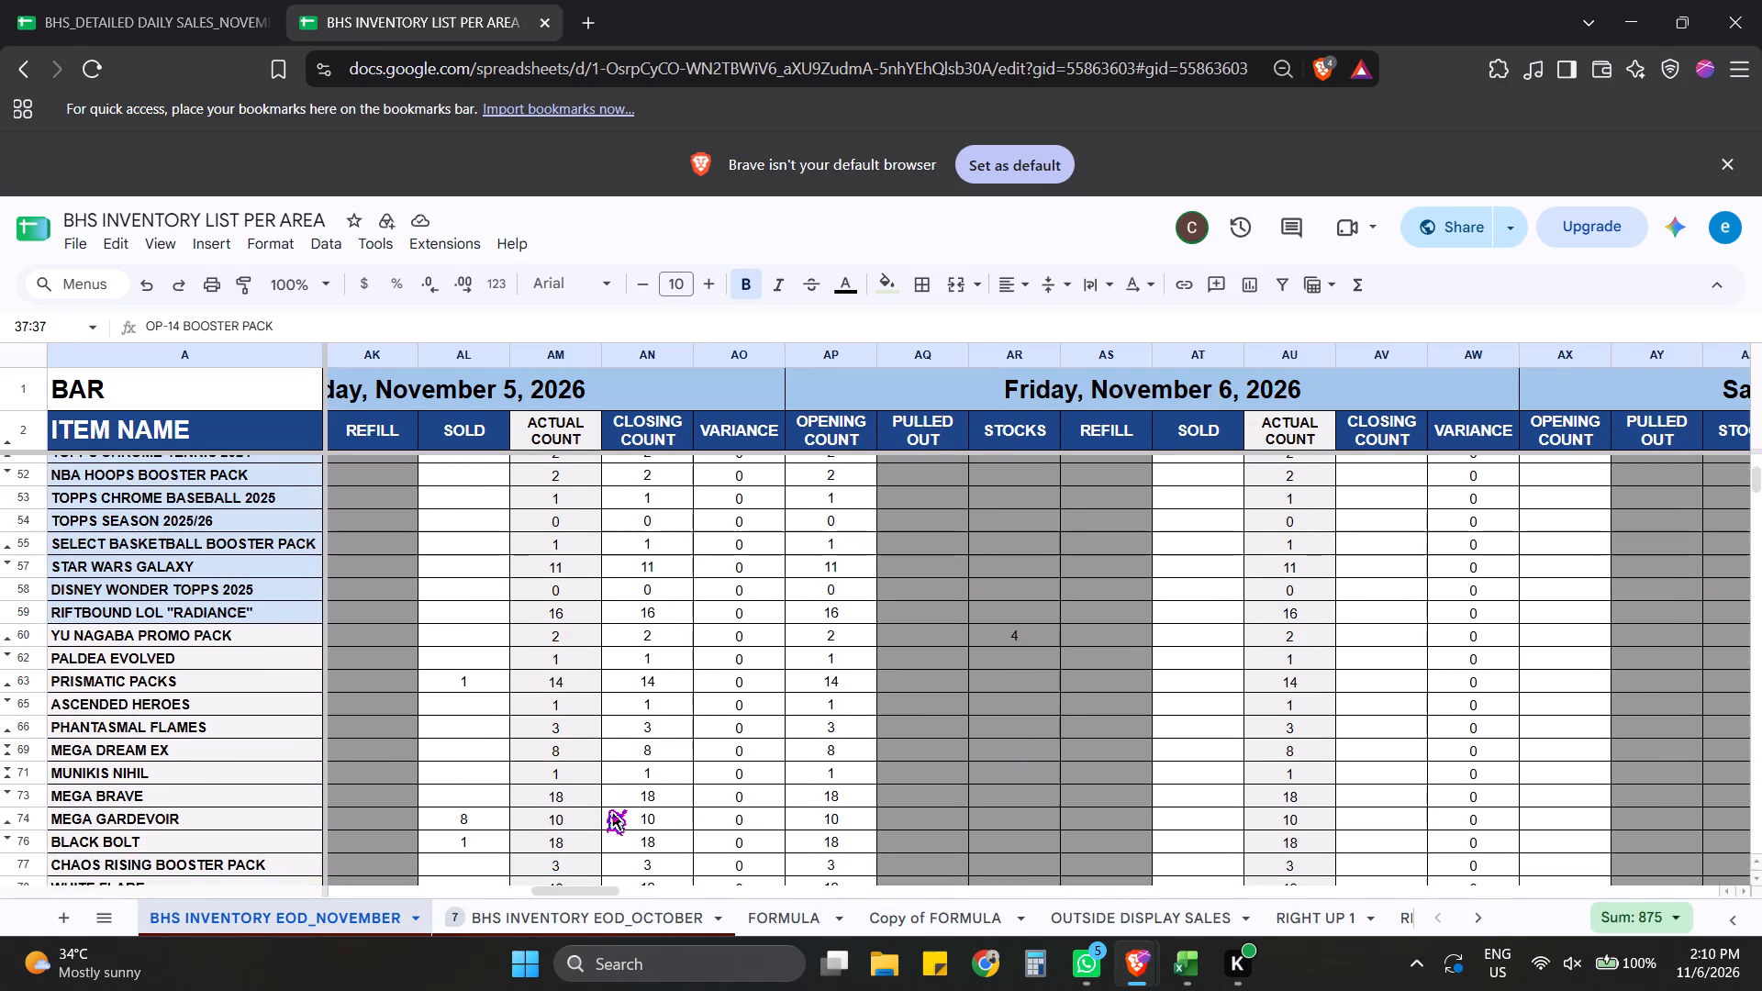
scroll(603, 805, up, 15)
scroll(621, 786, up, 11)
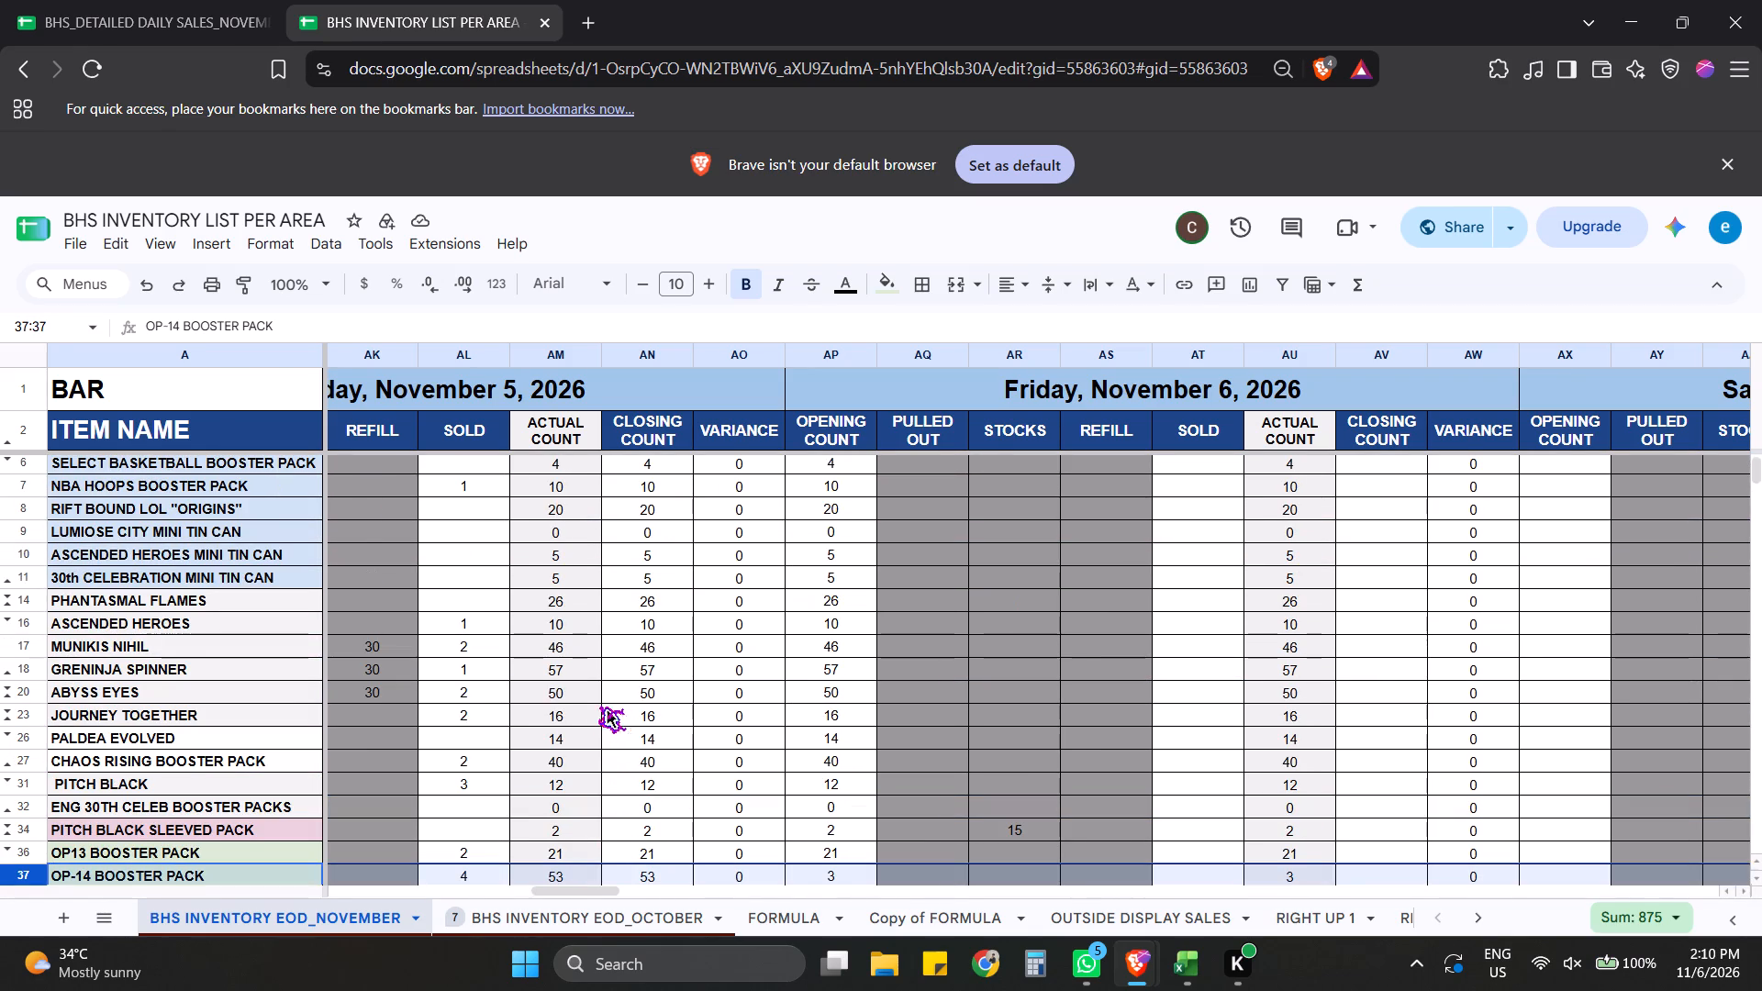
scroll(564, 693, down, 5)
scroll(658, 807, down, 4)
scroll(674, 818, up, 2)
click(543, 806)
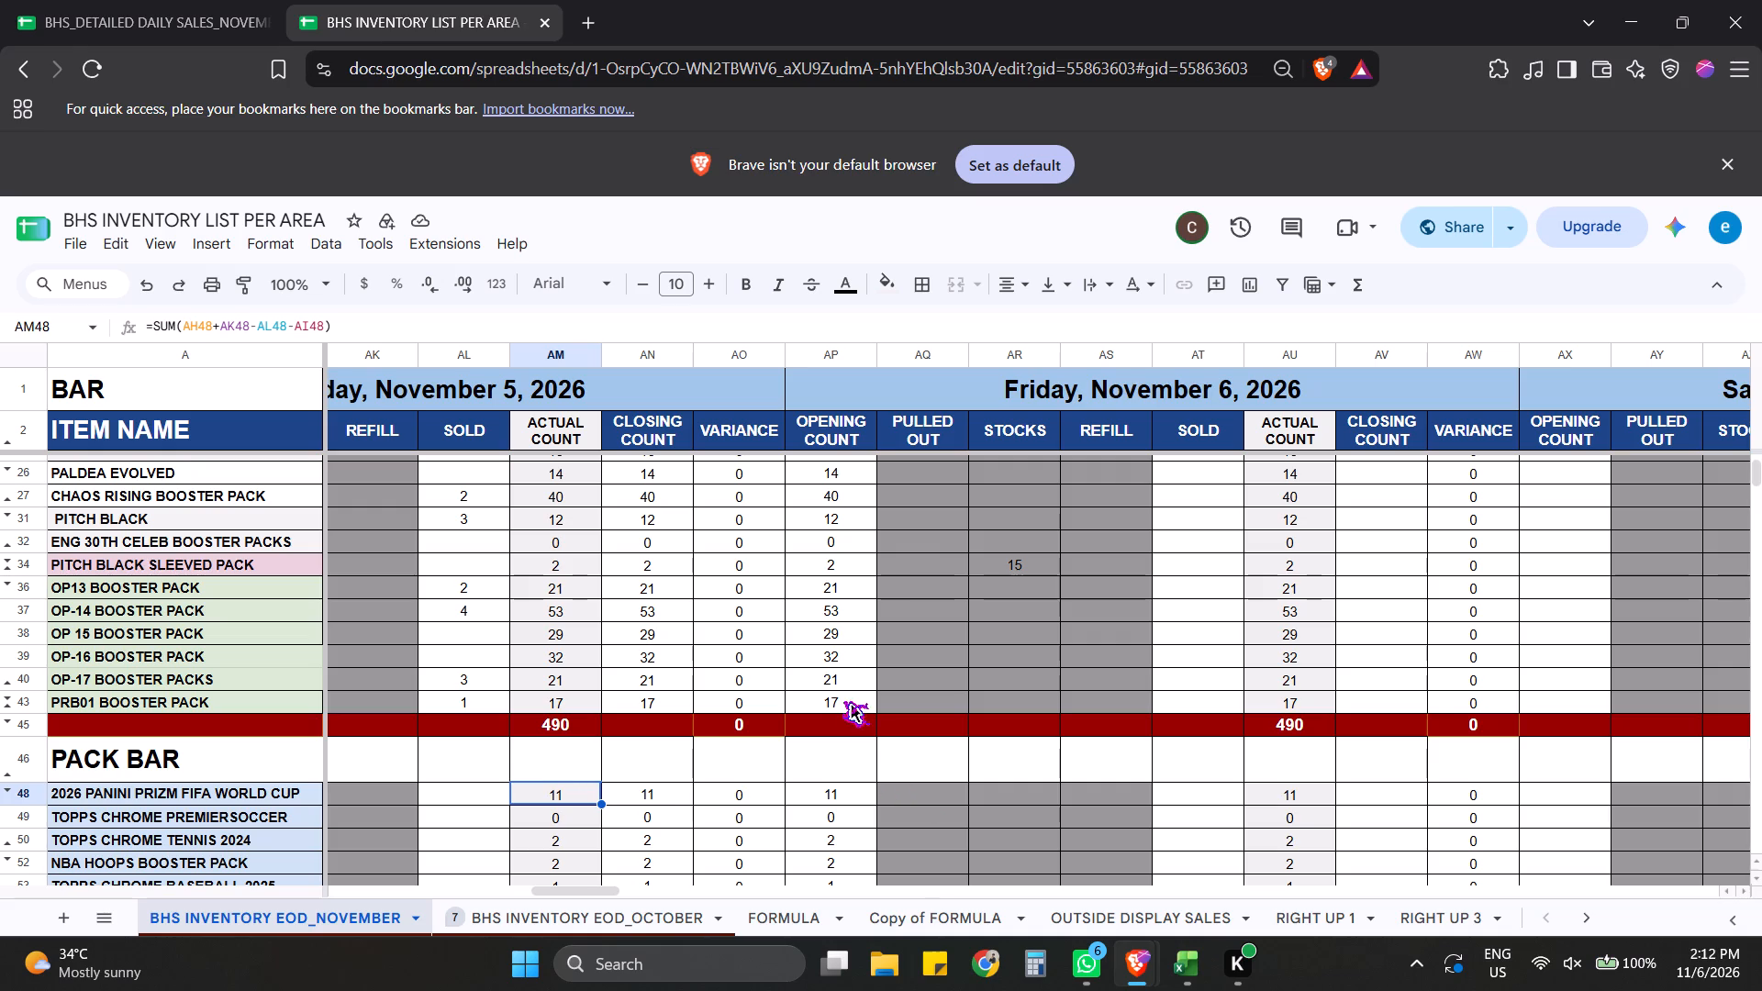
Check the November 6 opening counts of the BAR items, especially the OP-14, OP 15 and OP-16 booster packs.
click(842, 659)
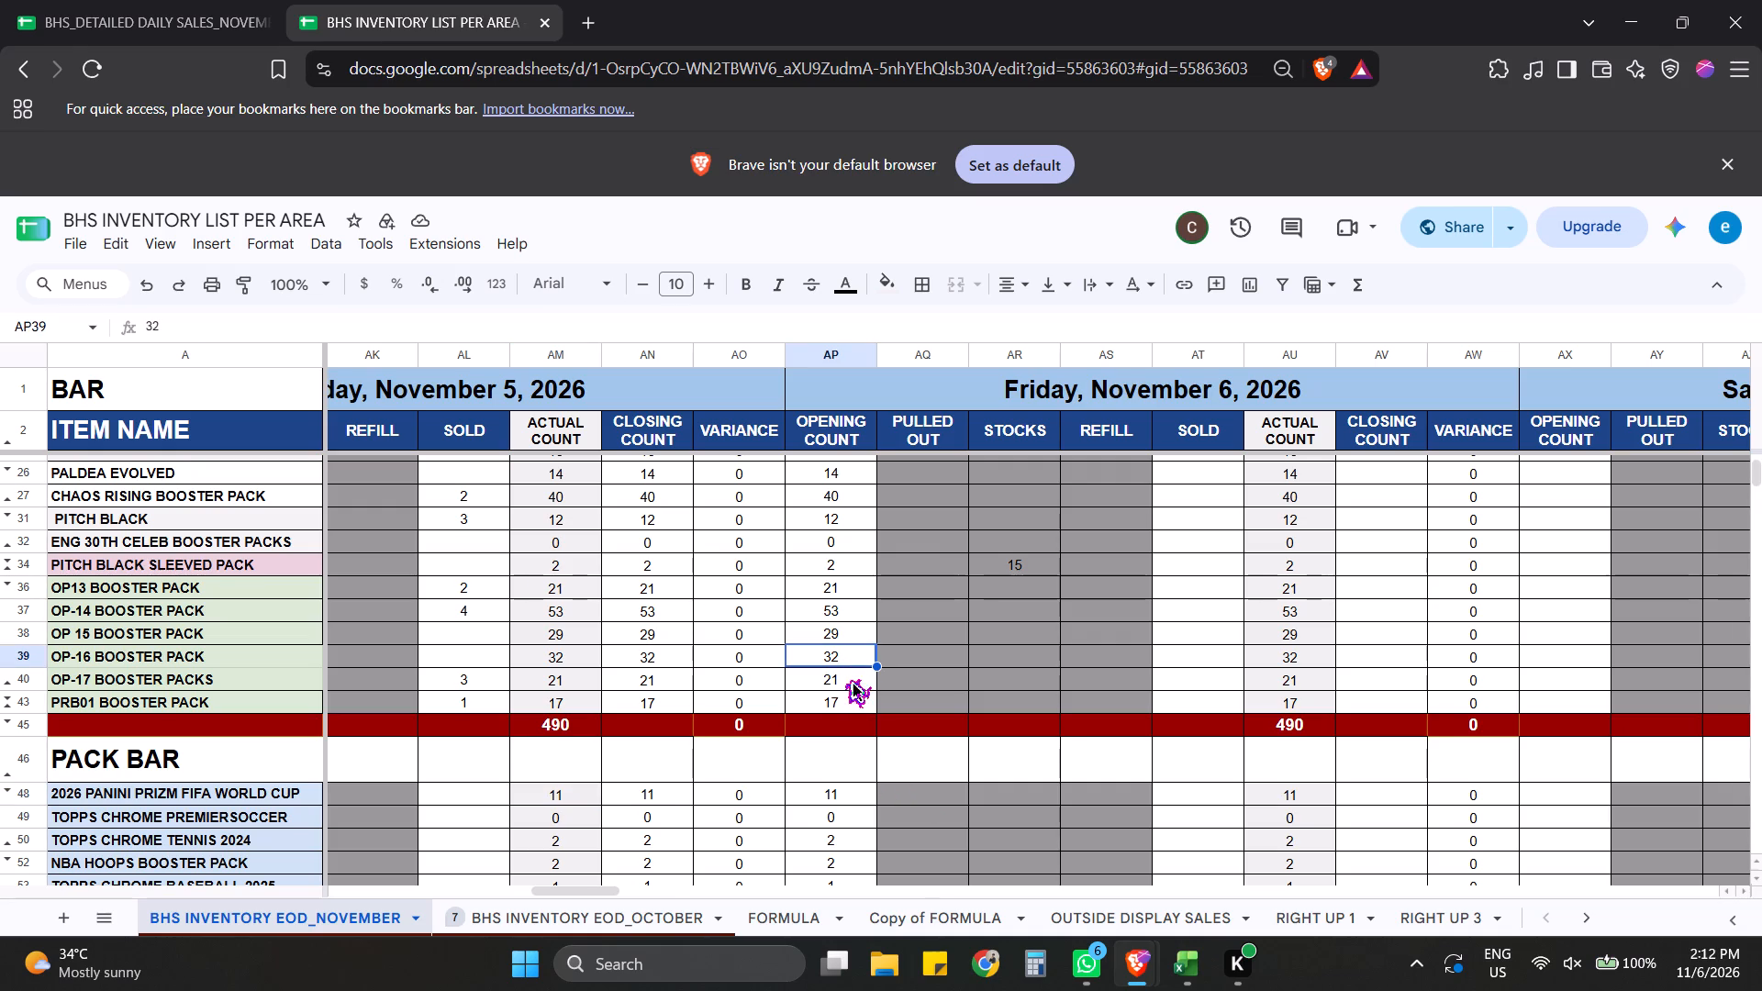
scroll(844, 679, up, 4)
click(824, 762)
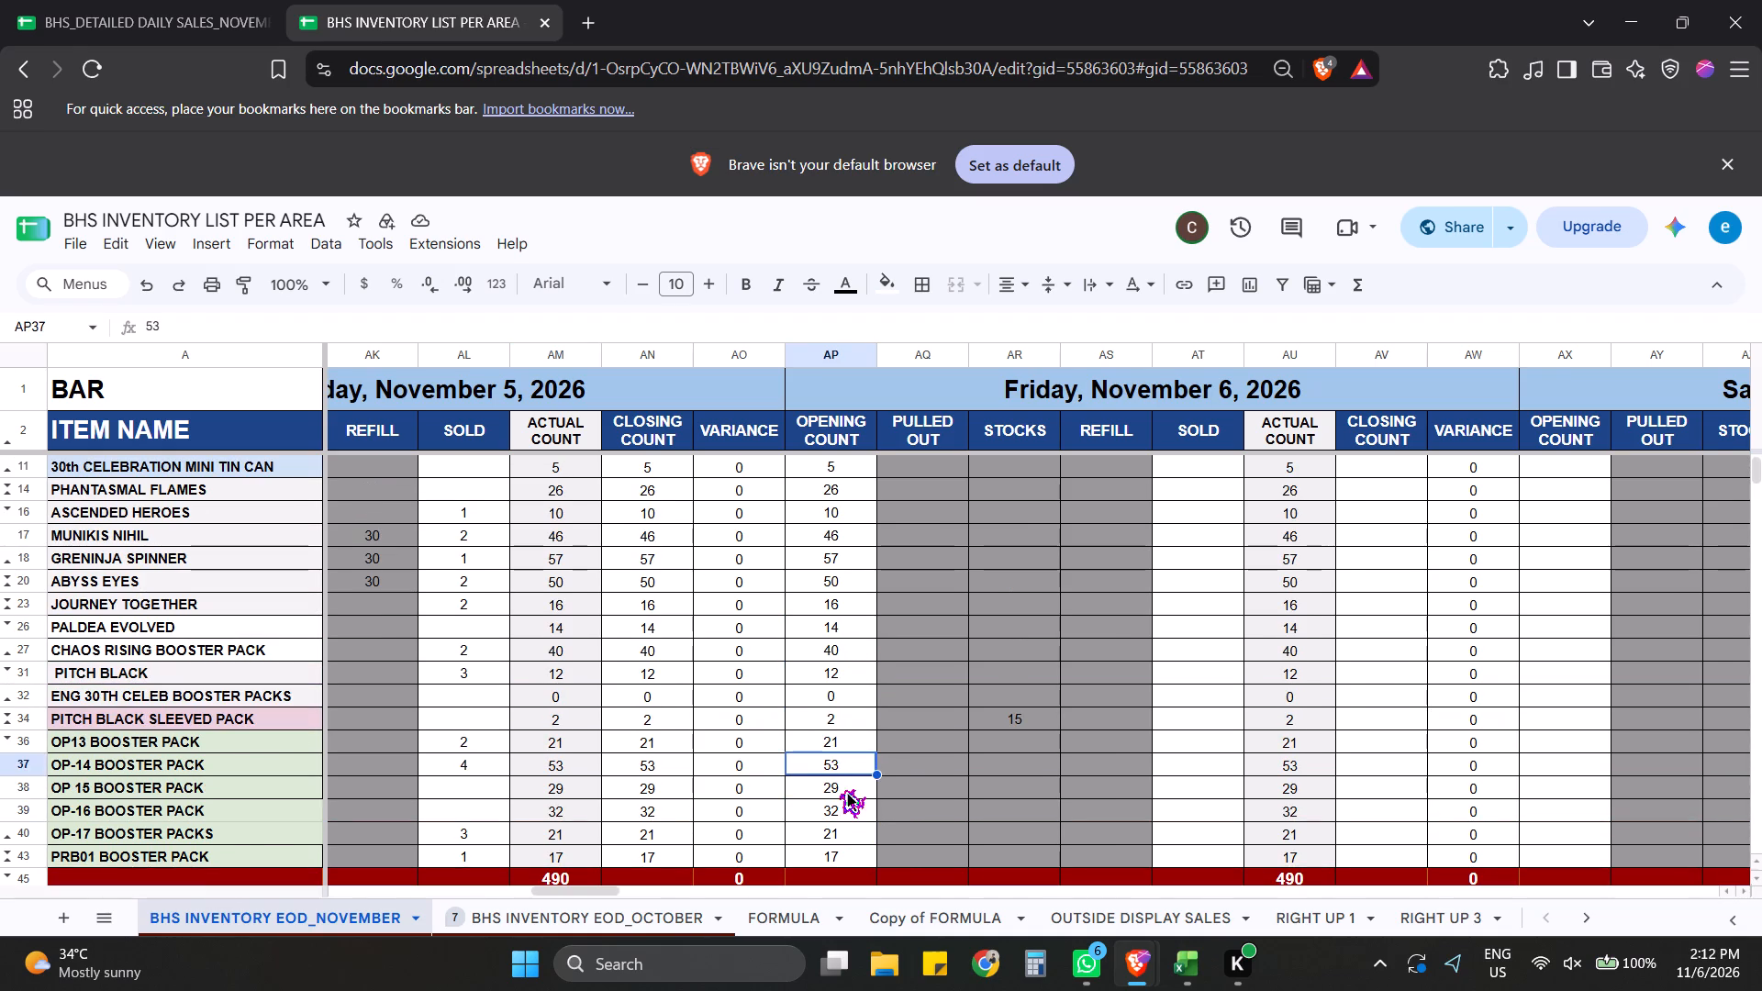
click(839, 789)
scroll(869, 742, down, 8)
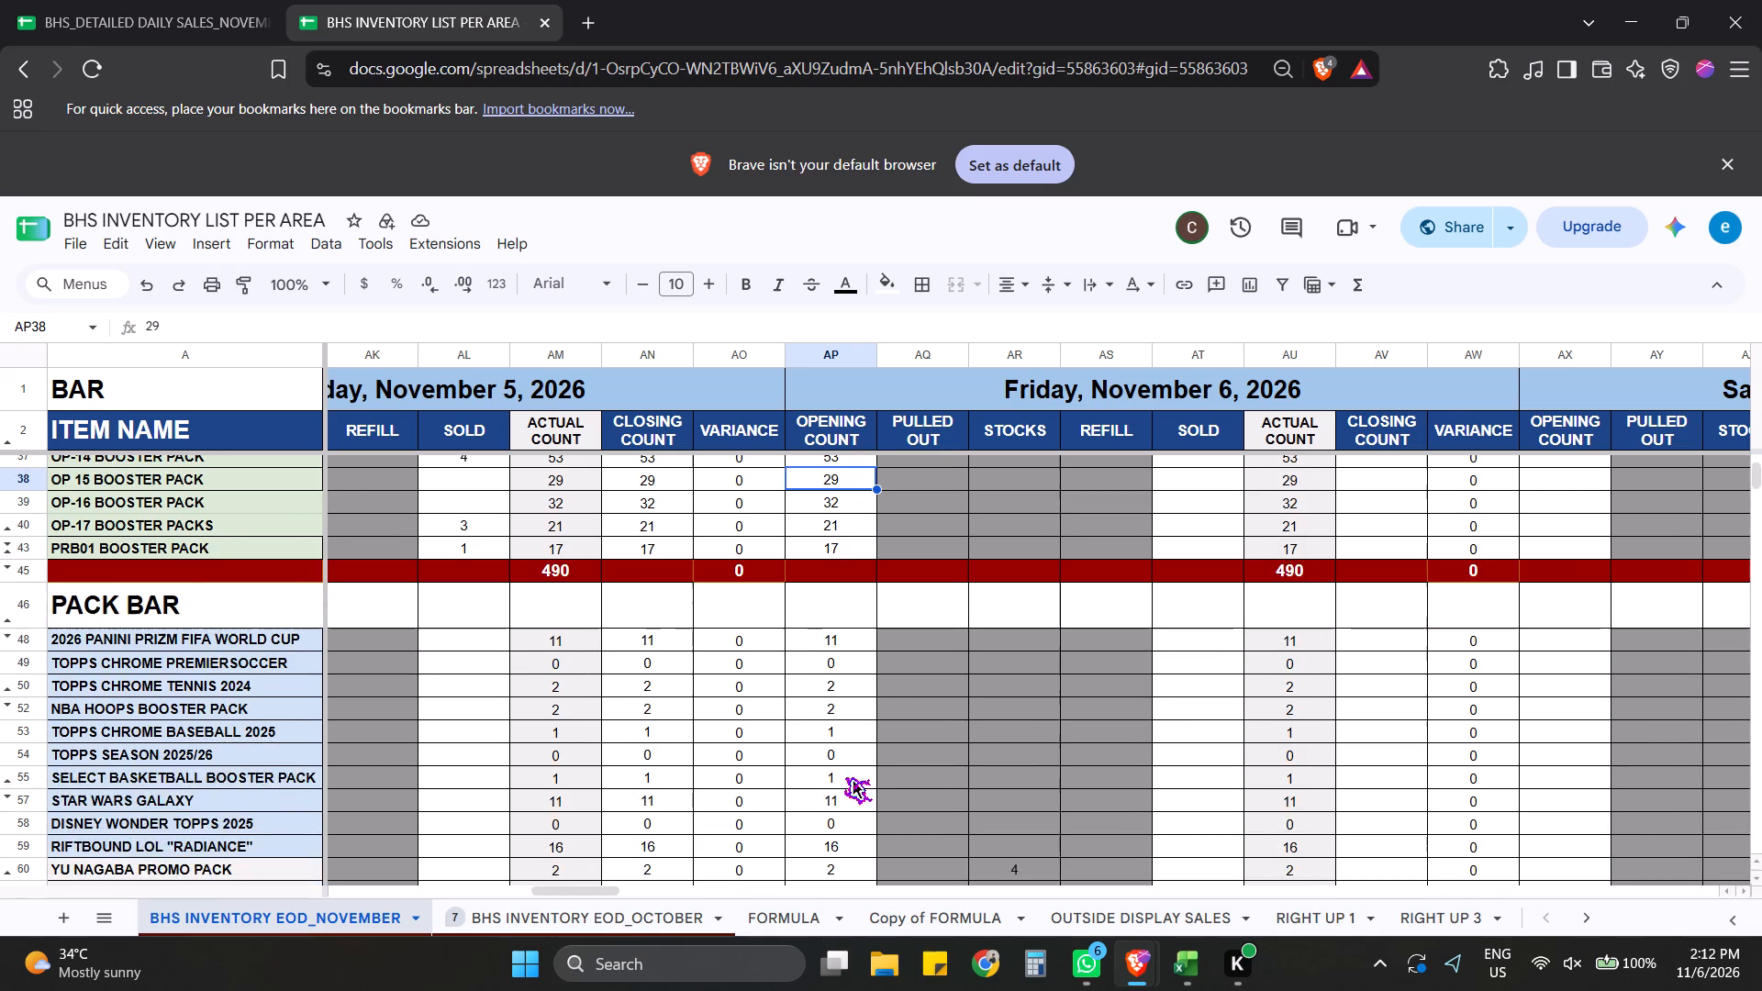
scroll(844, 776, down, 8)
scroll(831, 796, up, 18)
click(839, 718)
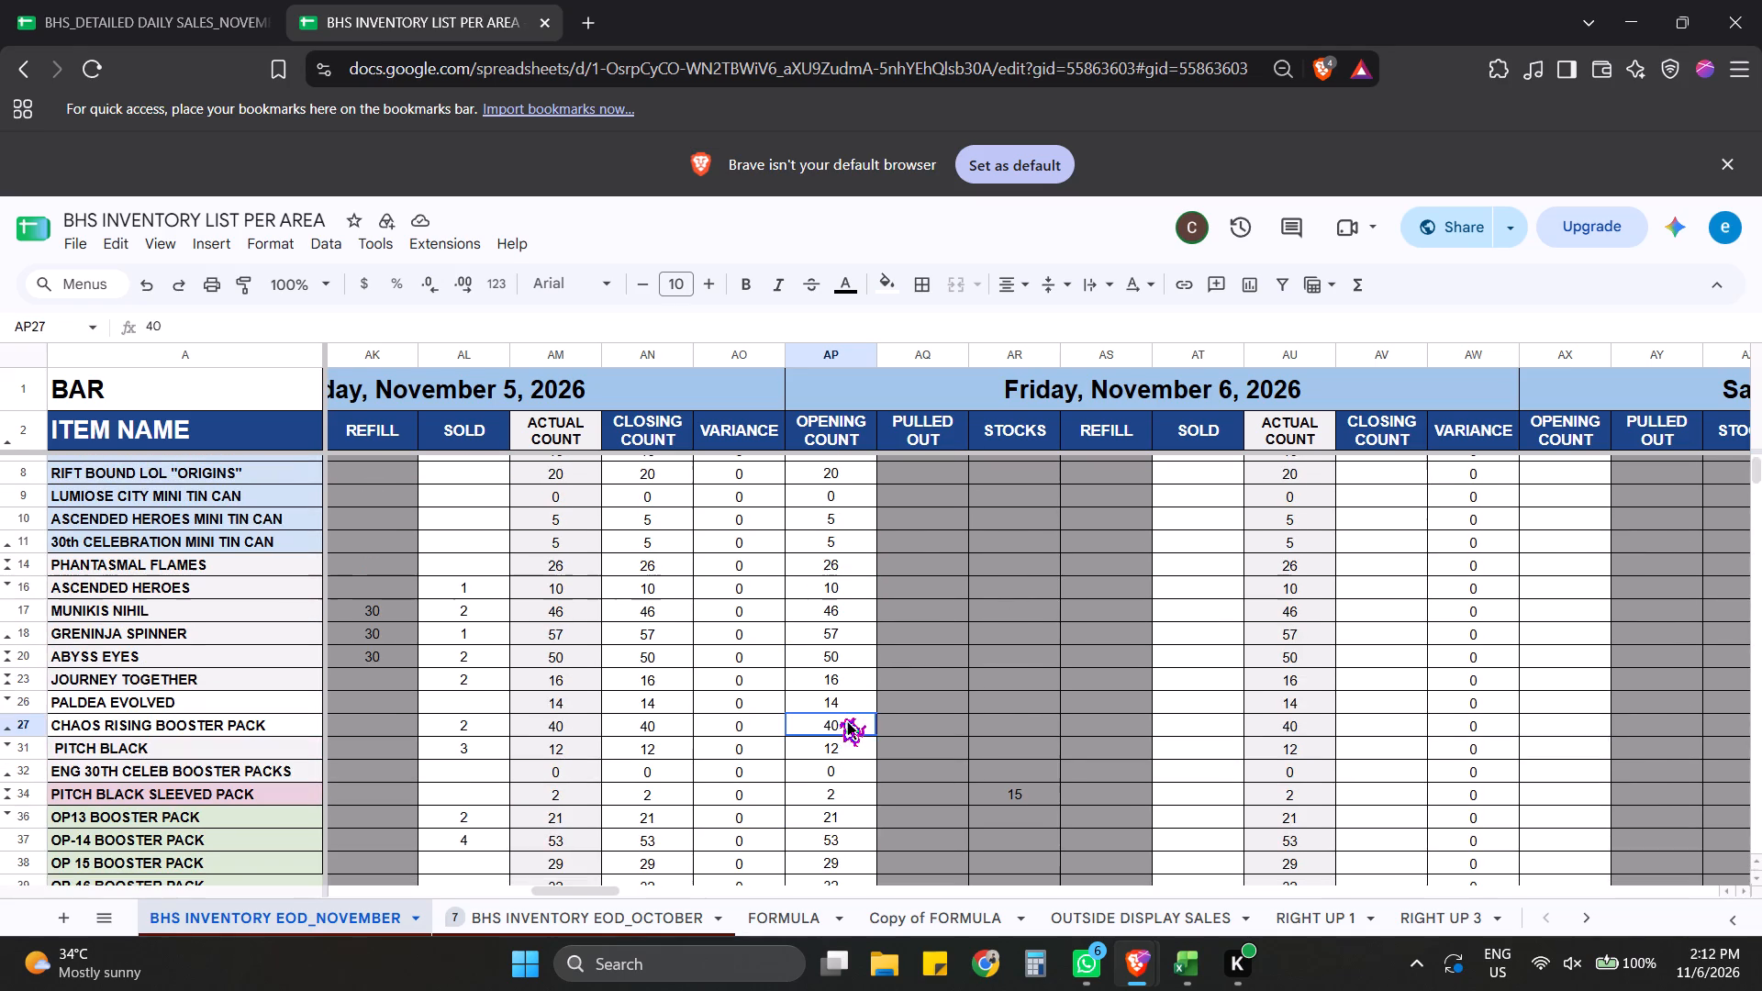
click(834, 822)
click(836, 843)
Check the November 6 opening counts and stocks through the PACK BAR section down to the SINGLES CABINET.
scroll(919, 747, down, 6)
click(851, 832)
scroll(851, 832, down, 2)
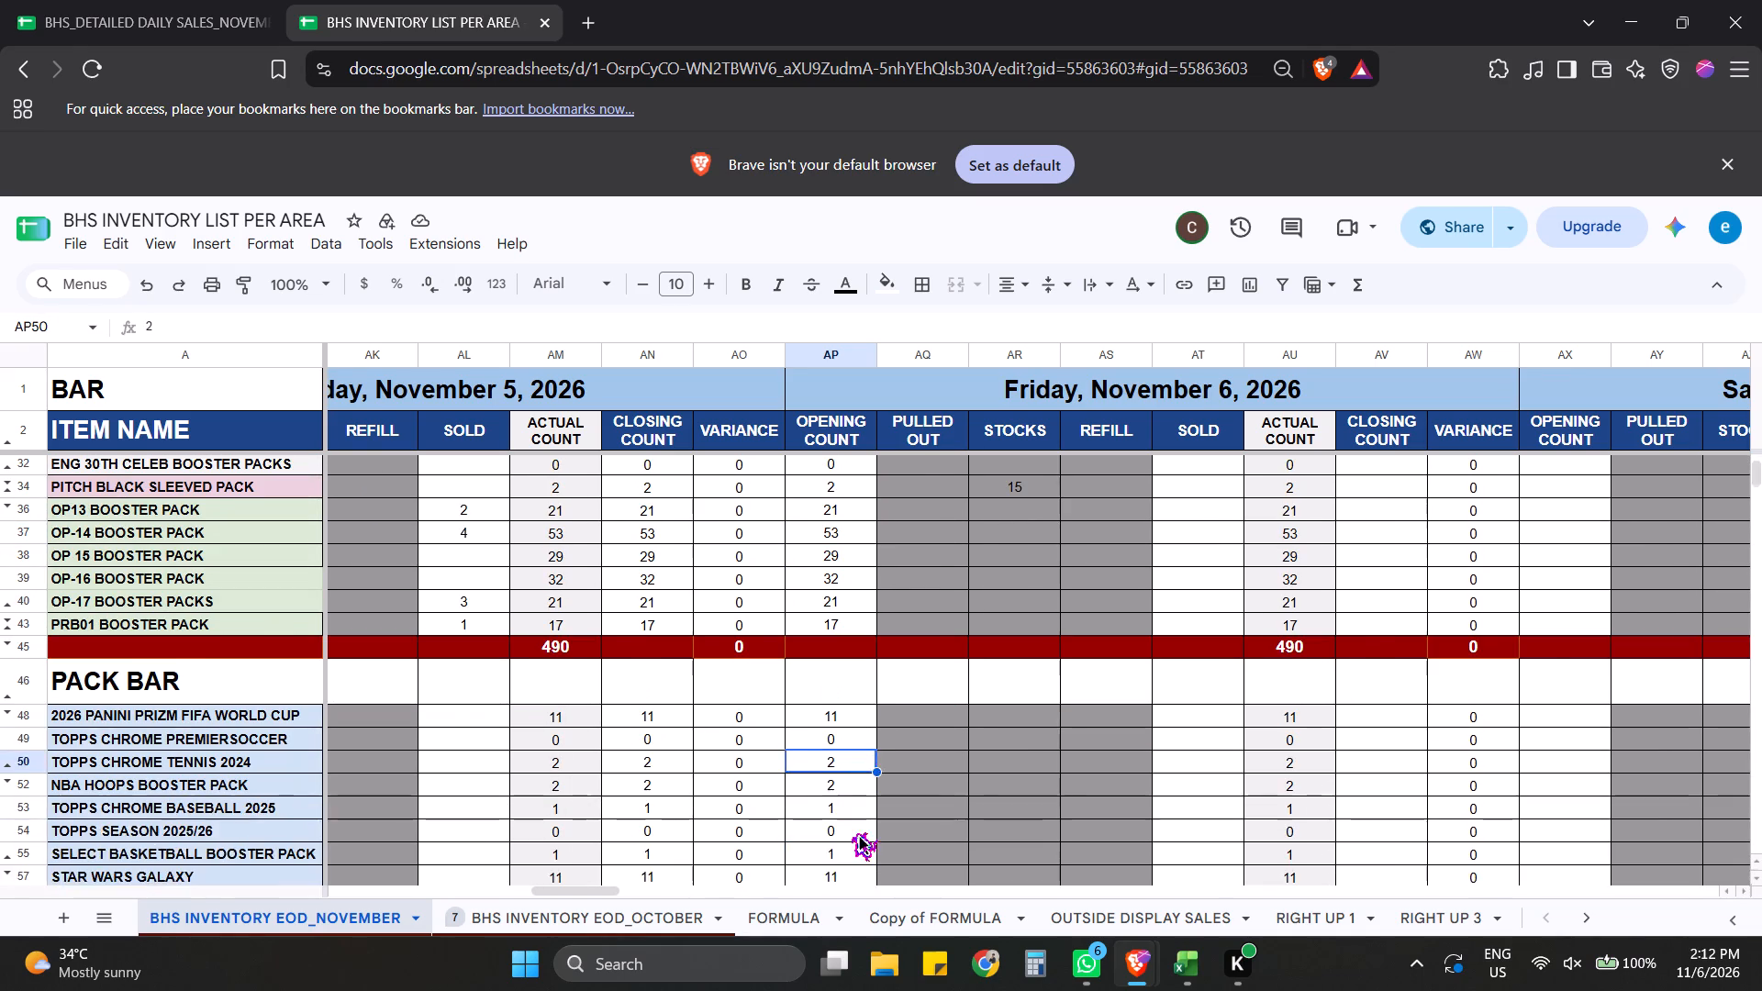
scroll(851, 832, down, 2)
click(848, 830)
scroll(845, 810, down, 4)
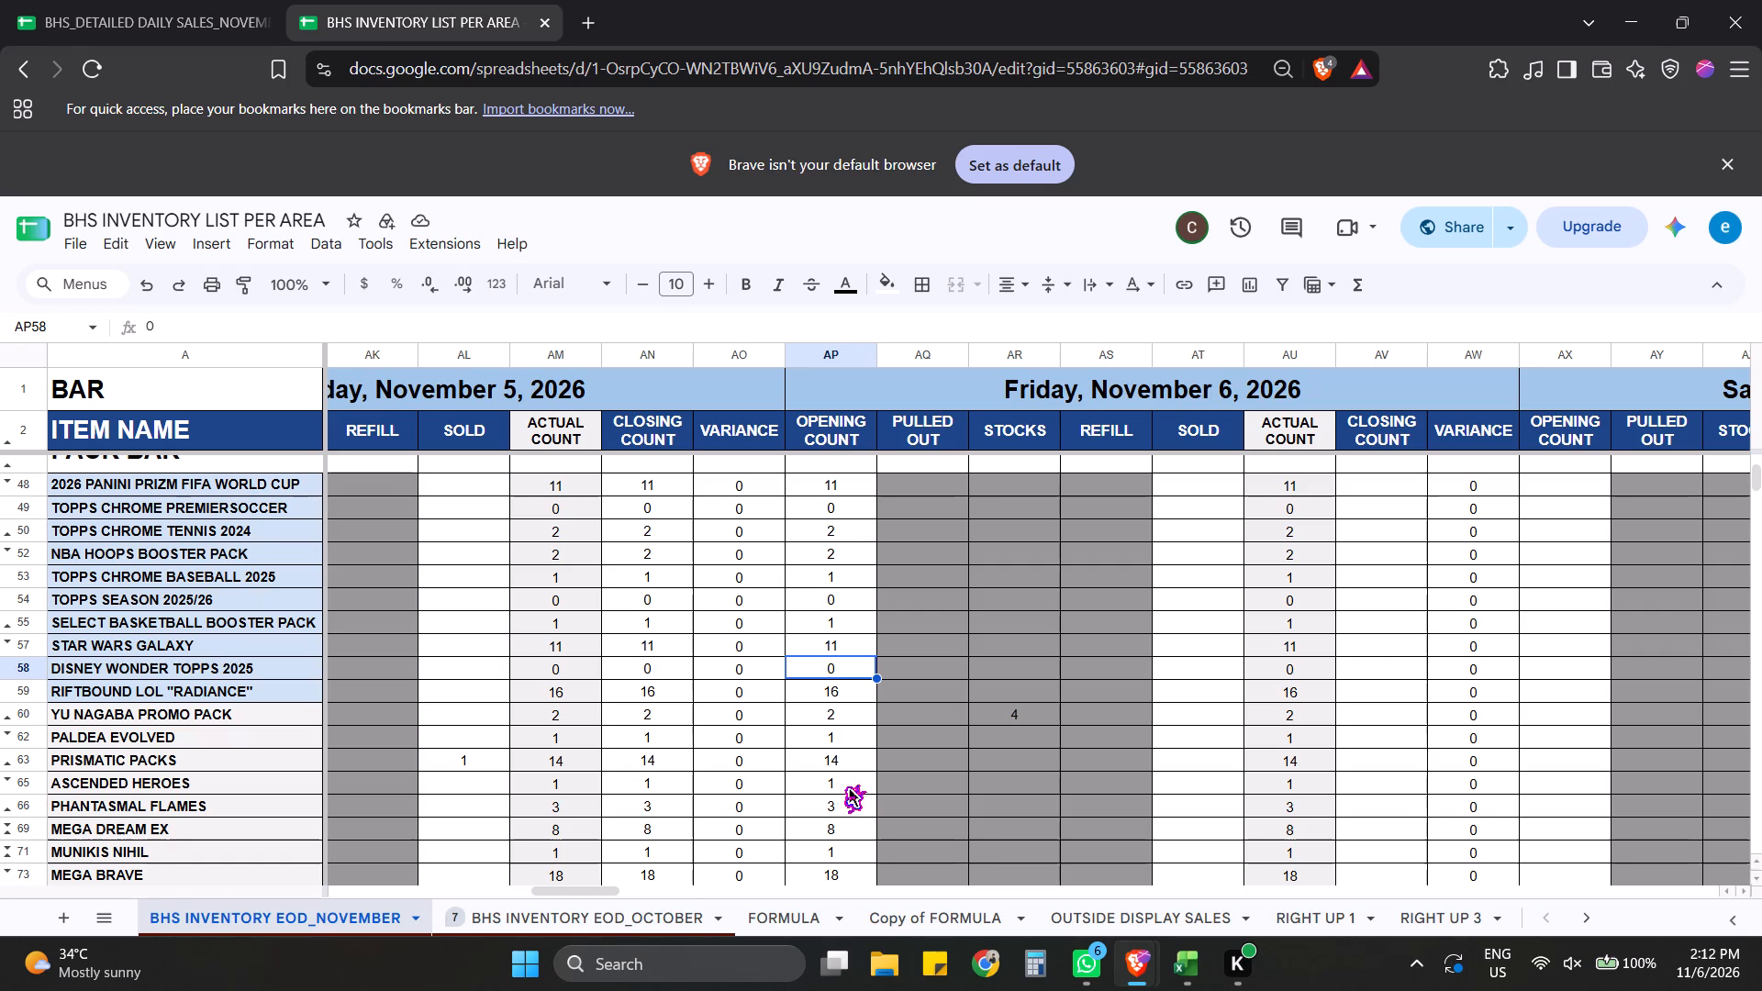
click(835, 745)
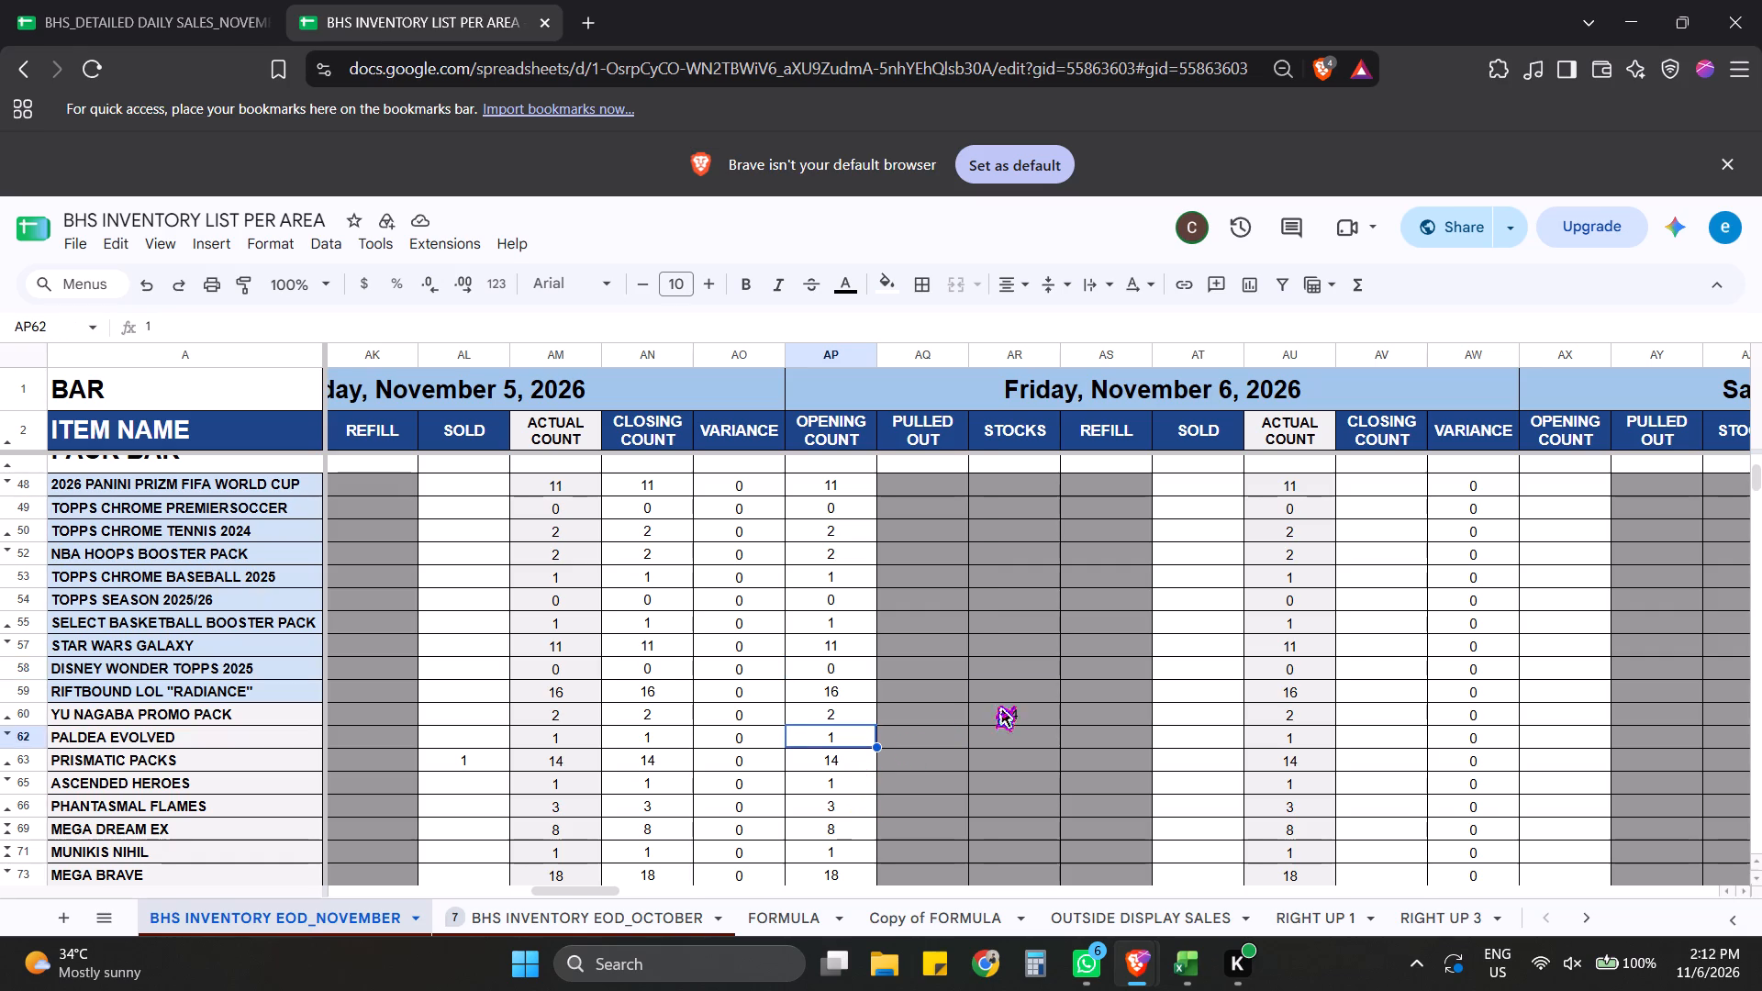
click(993, 705)
click(918, 772)
scroll(932, 795, down, 10)
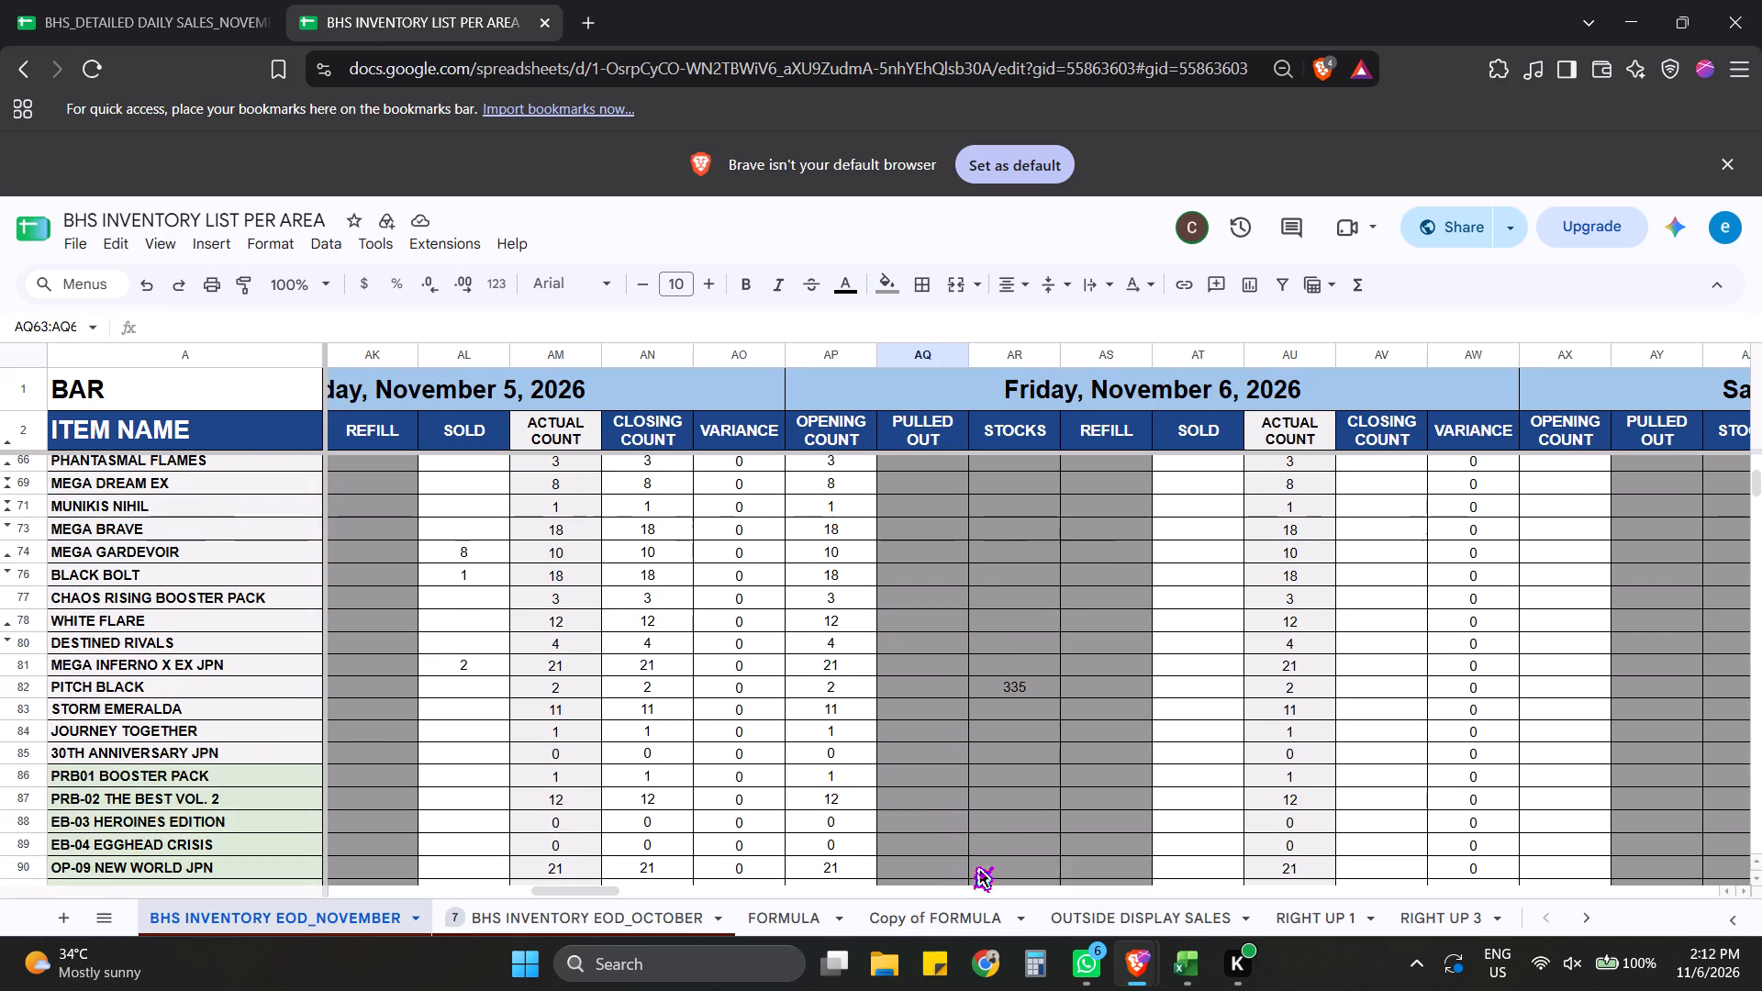
scroll(965, 826, down, 6)
scroll(959, 733, down, 4)
click(838, 778)
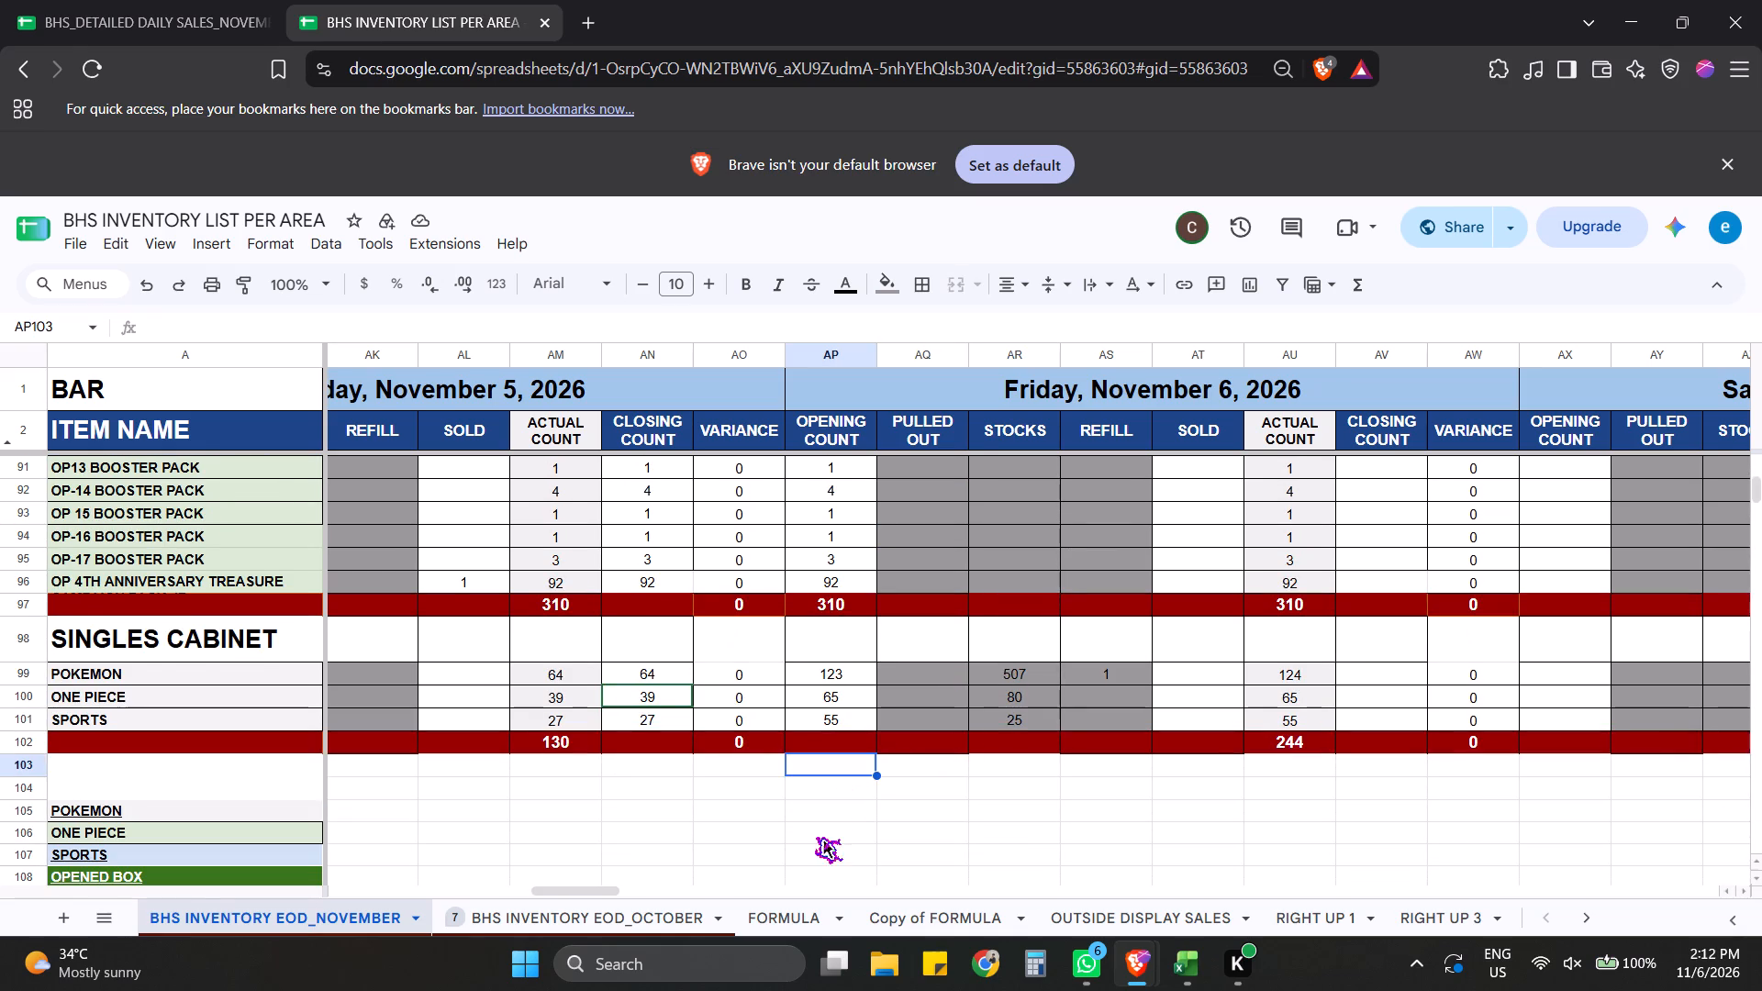
Review the BAR section's November 6 counts and its total row again.
scroll(931, 807, up, 2)
scroll(965, 822, up, 20)
scroll(965, 822, up, 5)
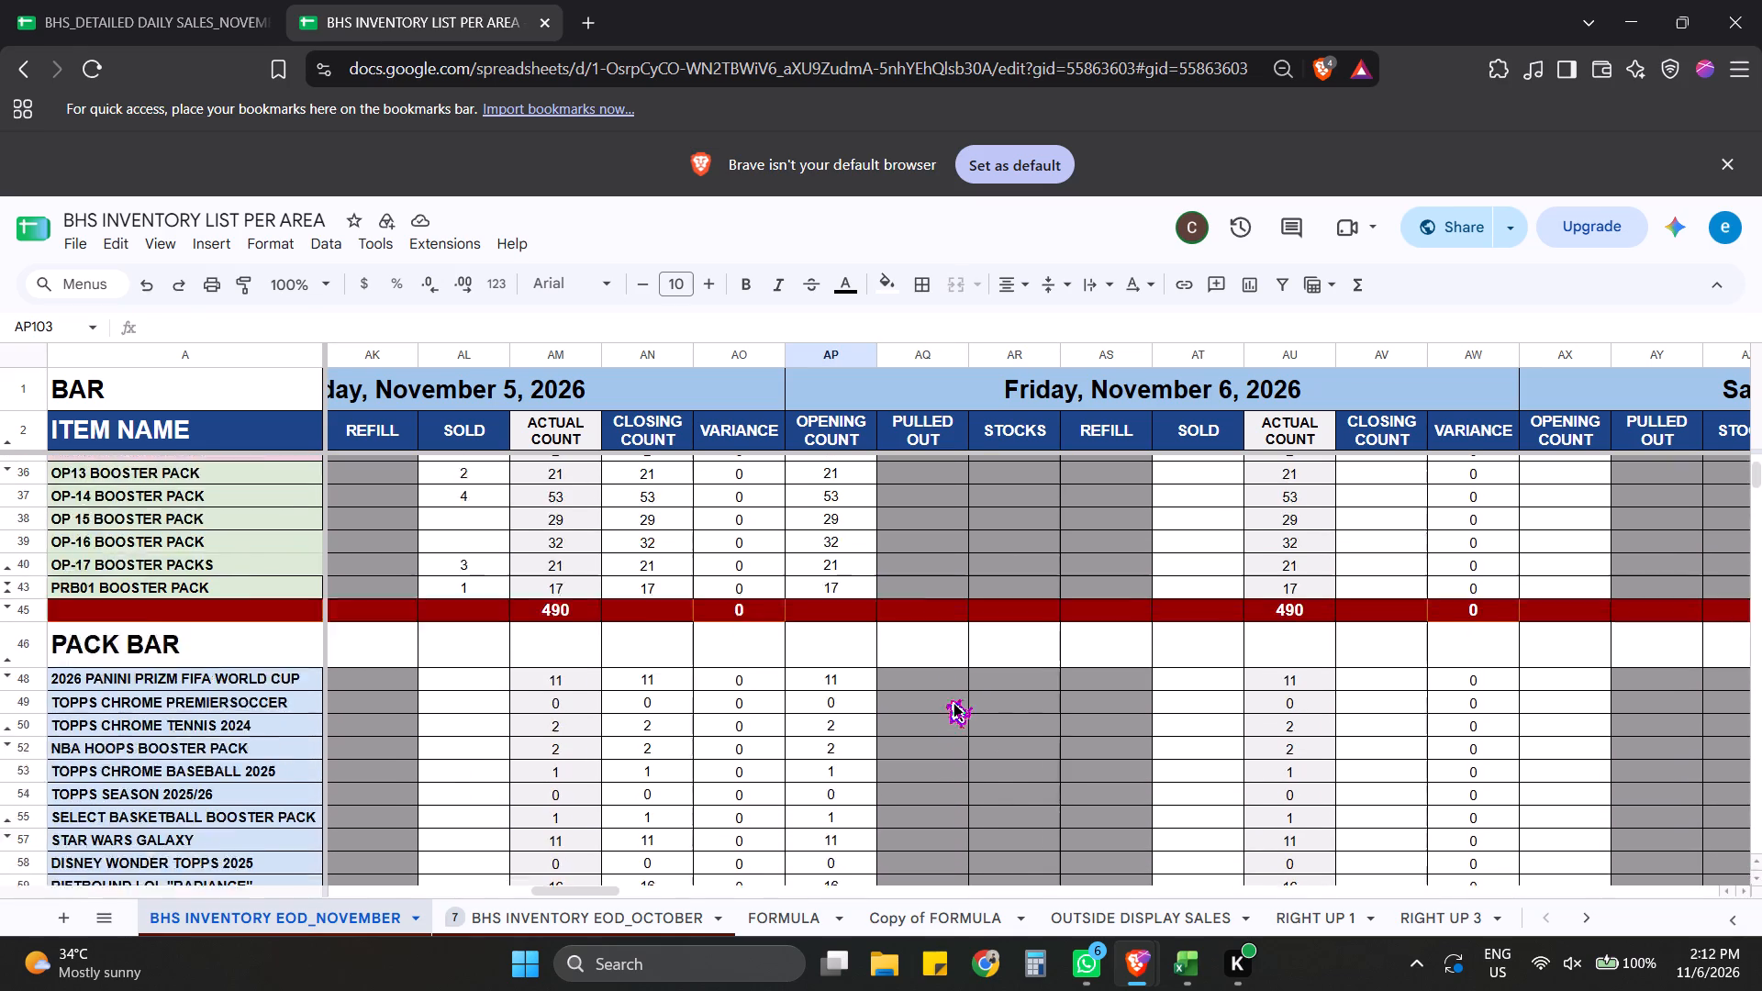
scroll(945, 699, up, 2)
click(916, 776)
click(831, 774)
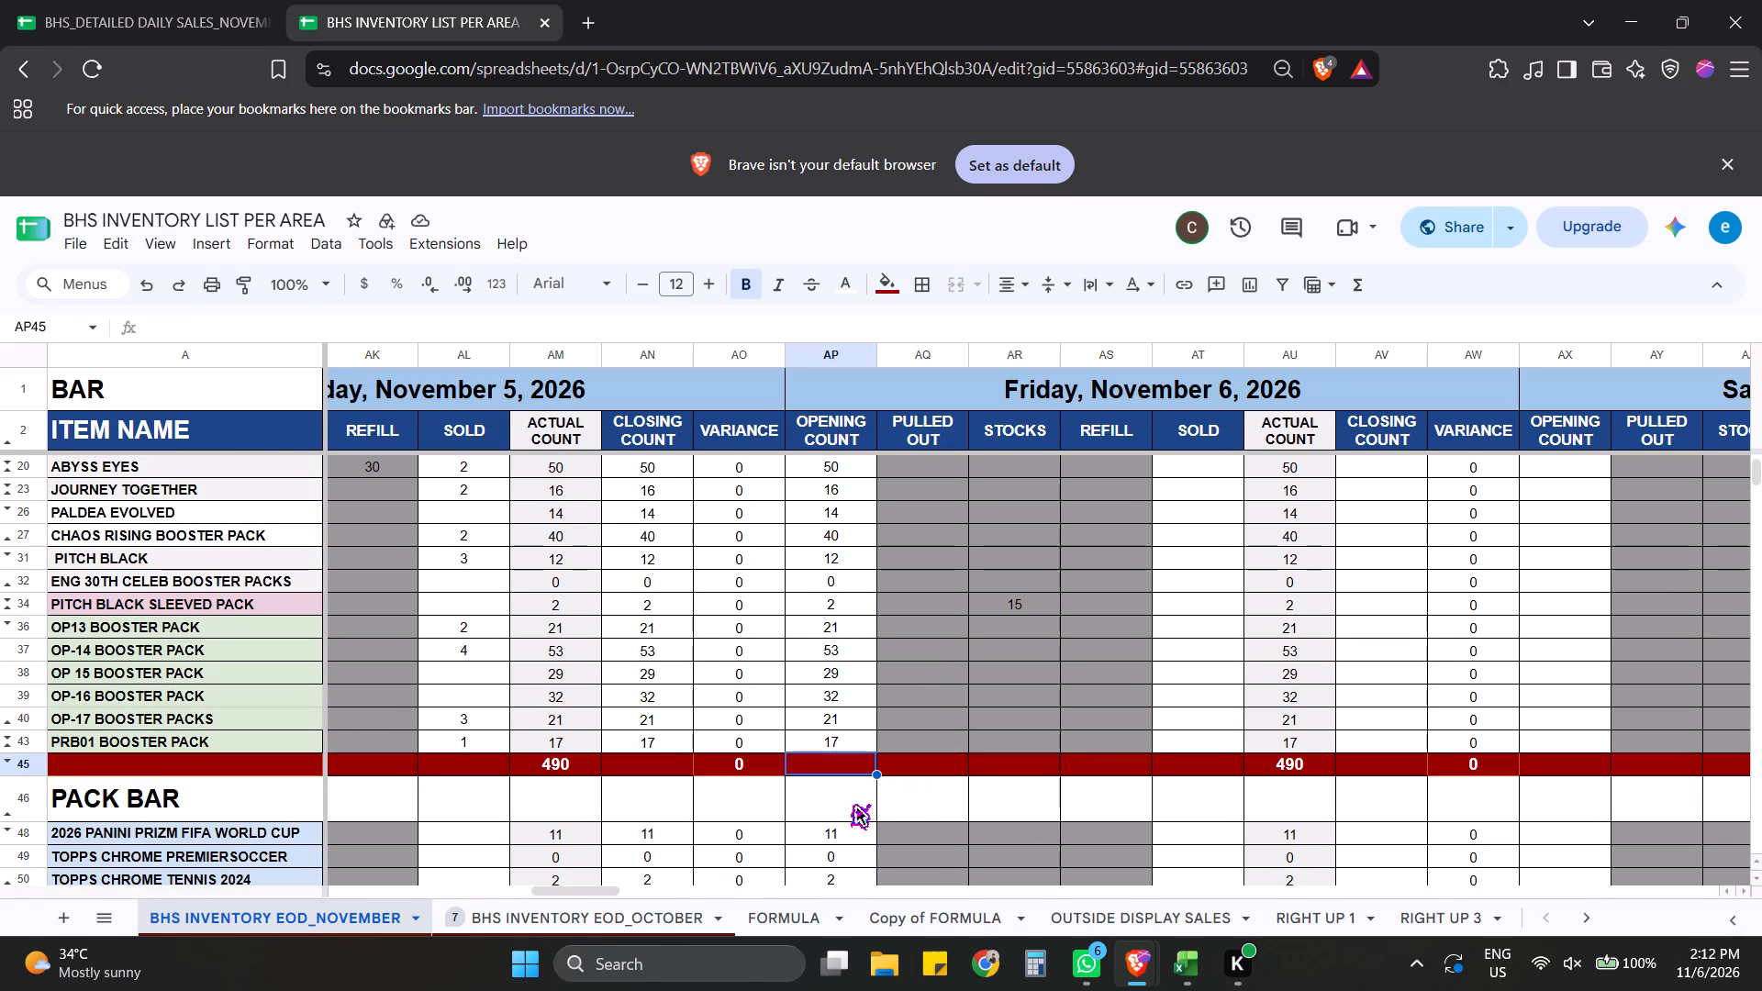
click(850, 805)
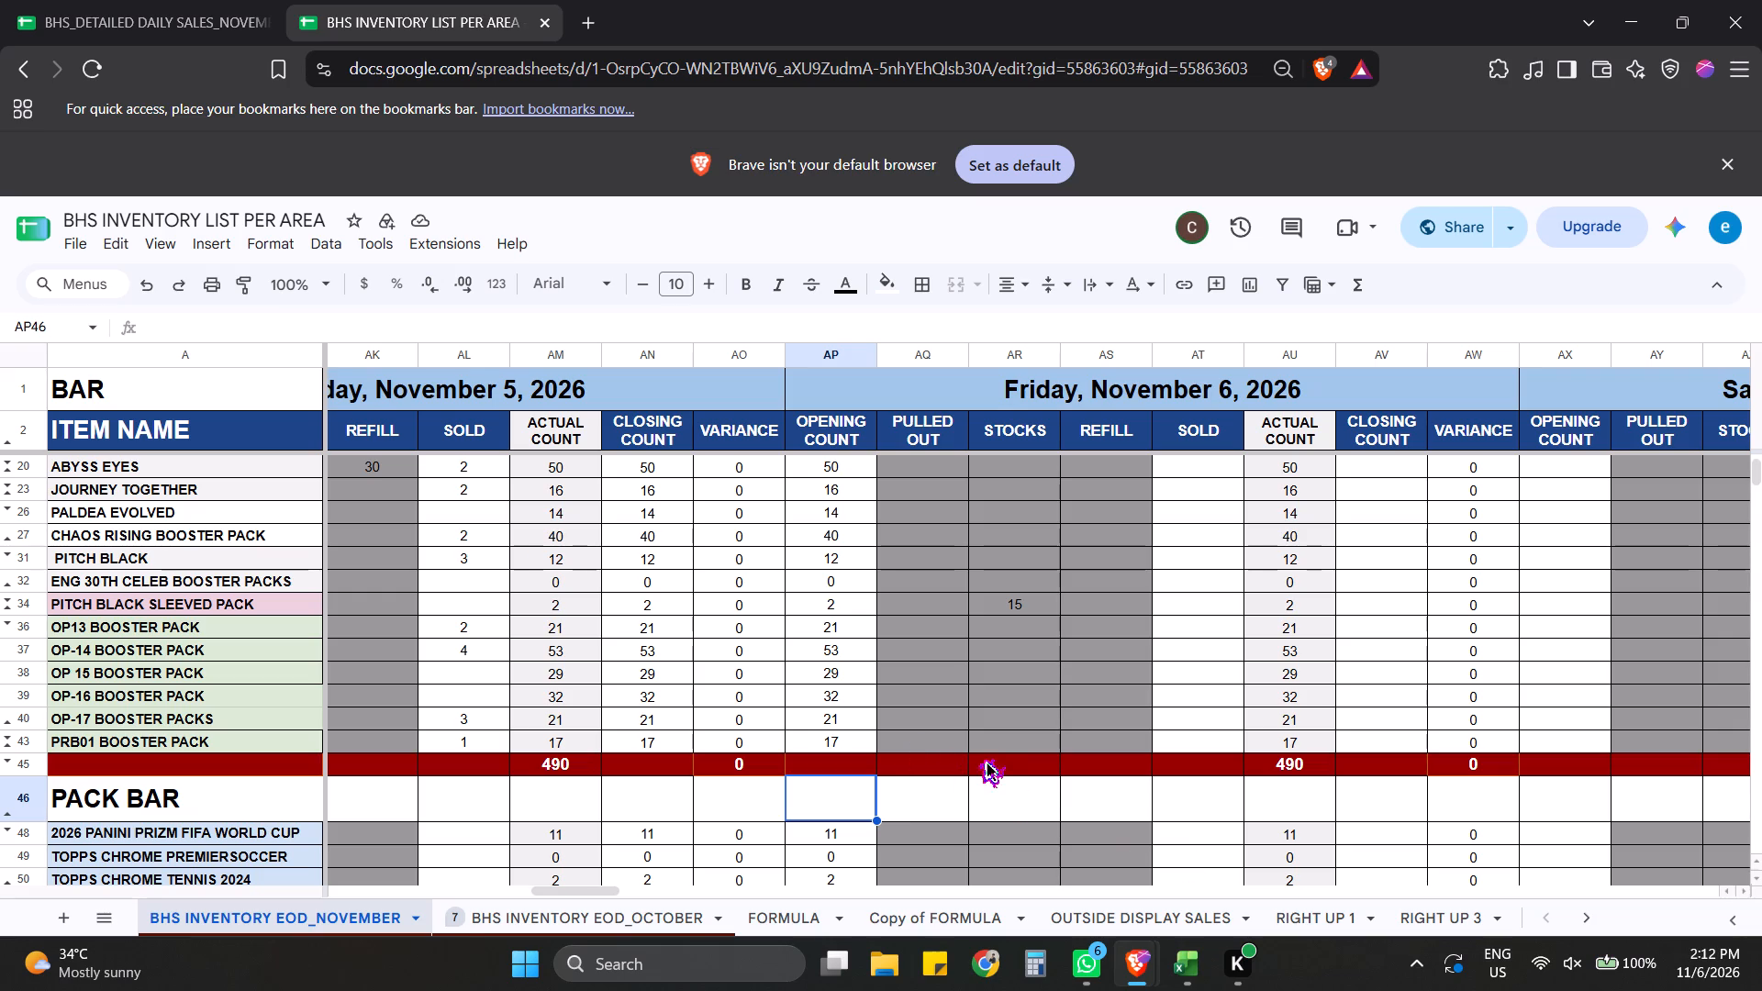
scroll(987, 746, up, 13)
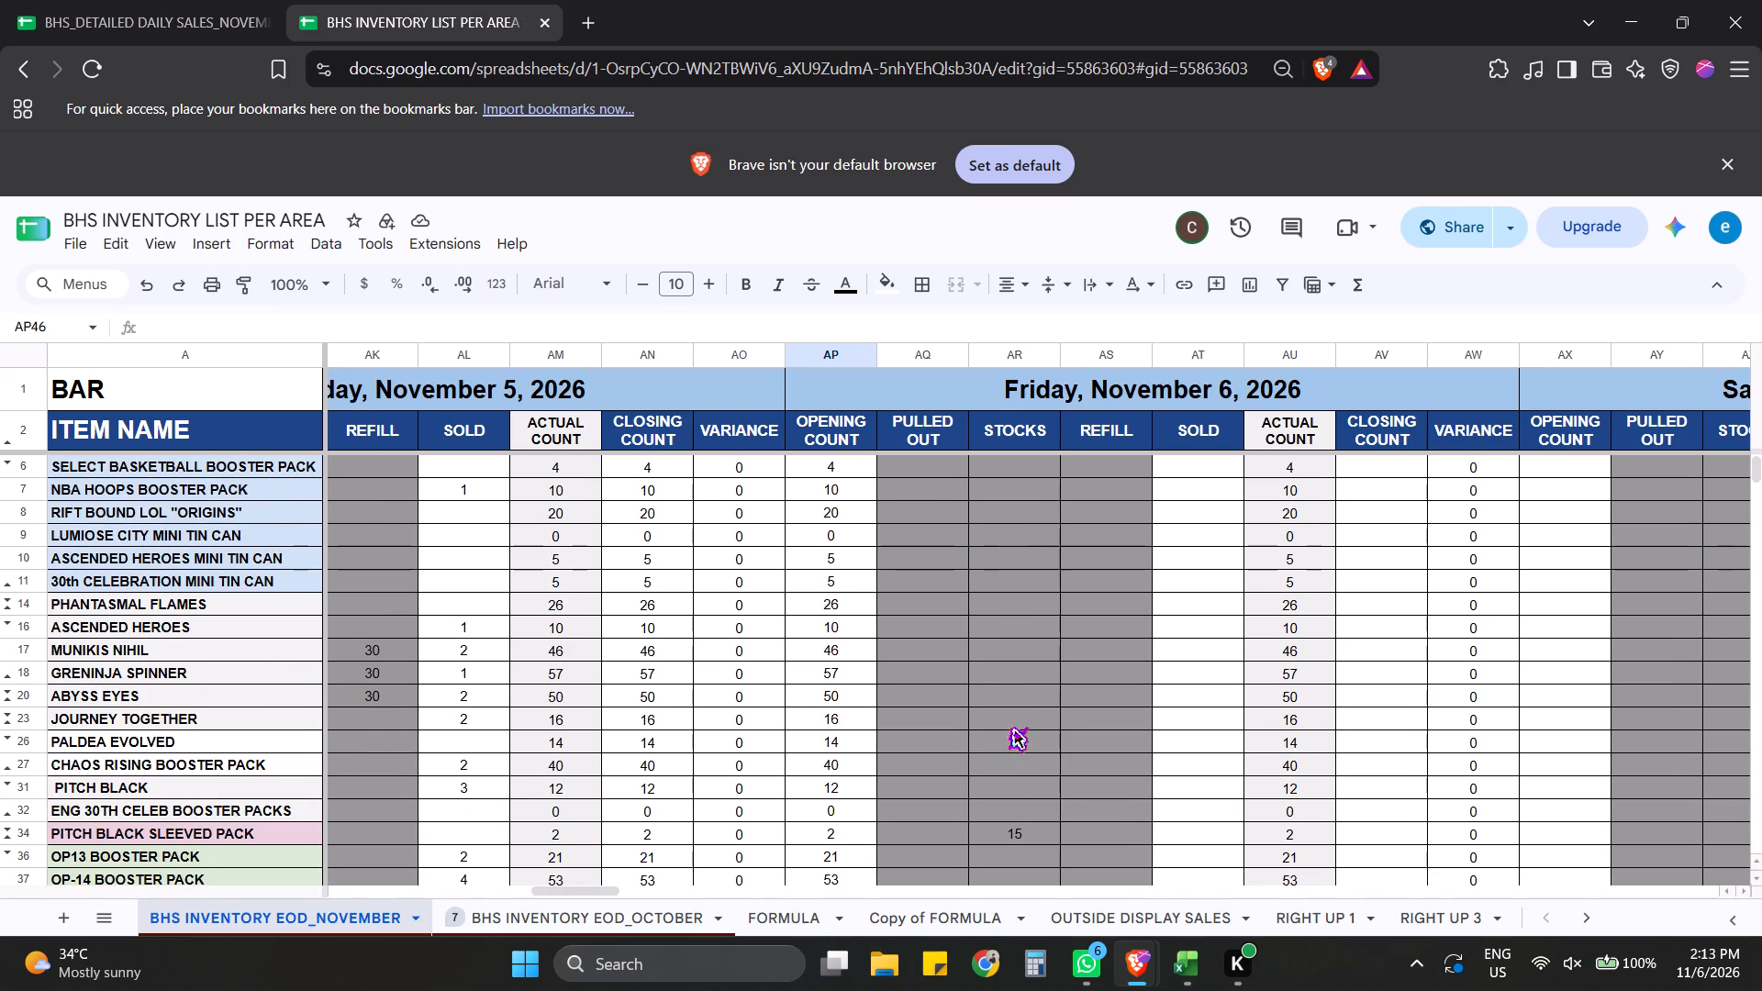
scroll(1005, 720, up, 3)
scroll(1005, 683, down, 3)
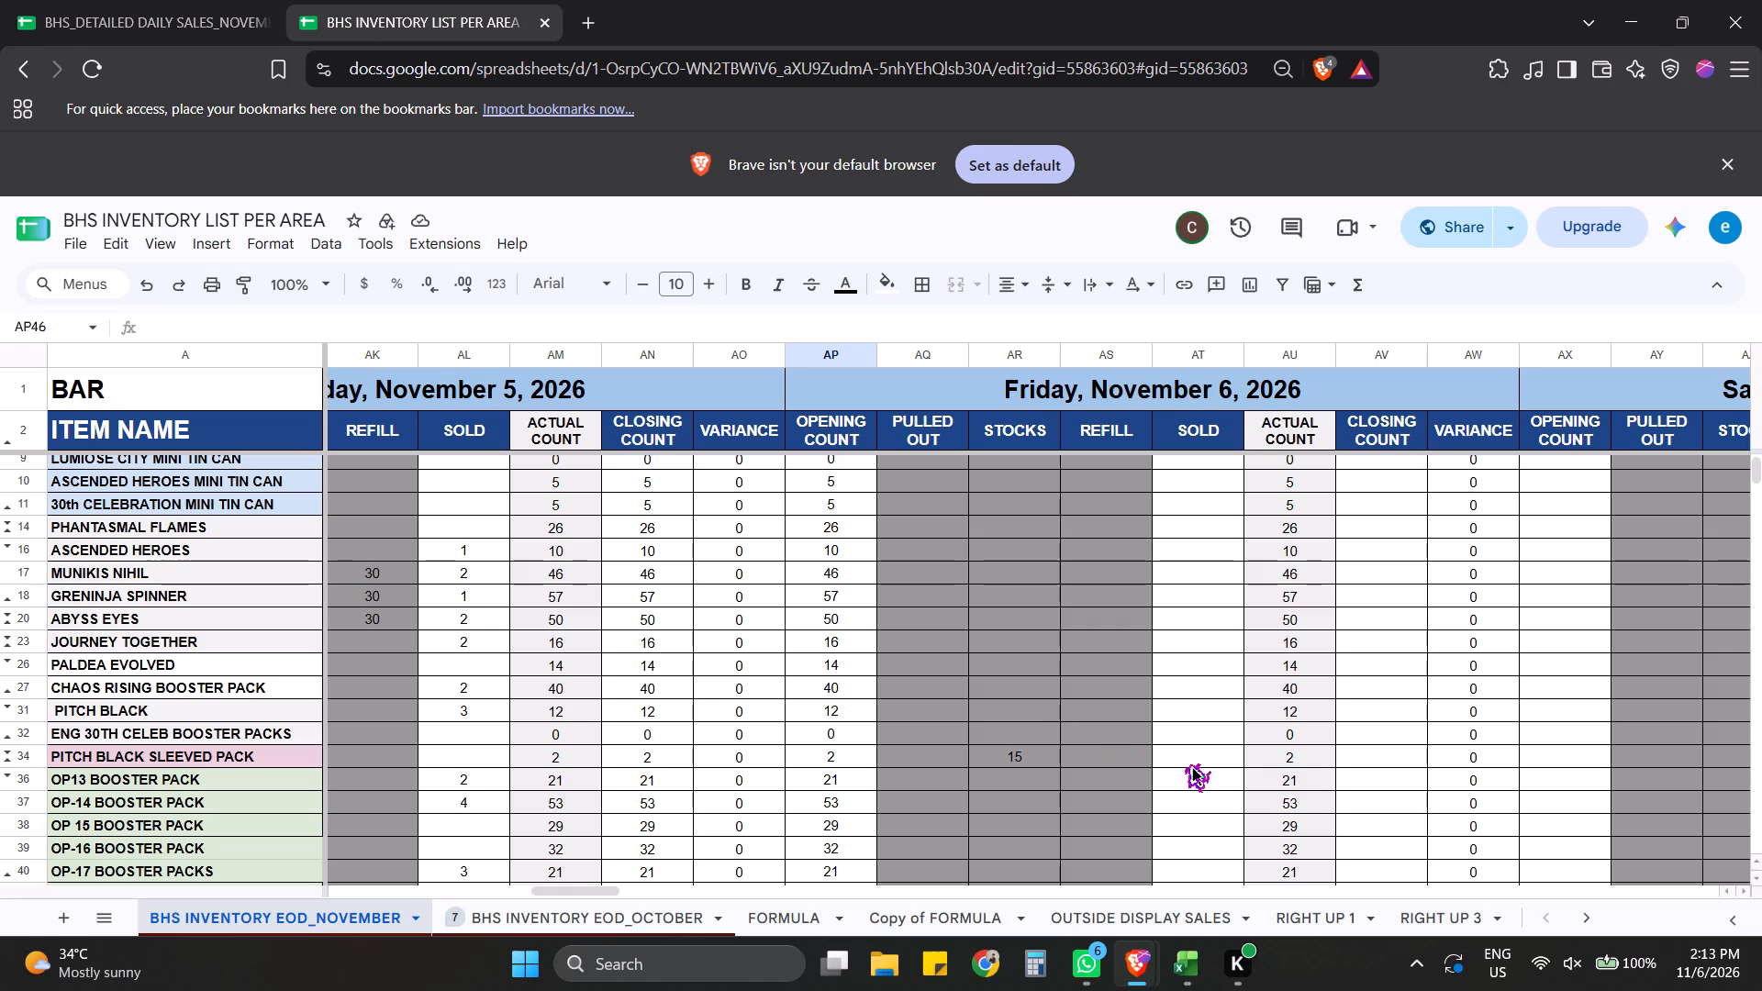
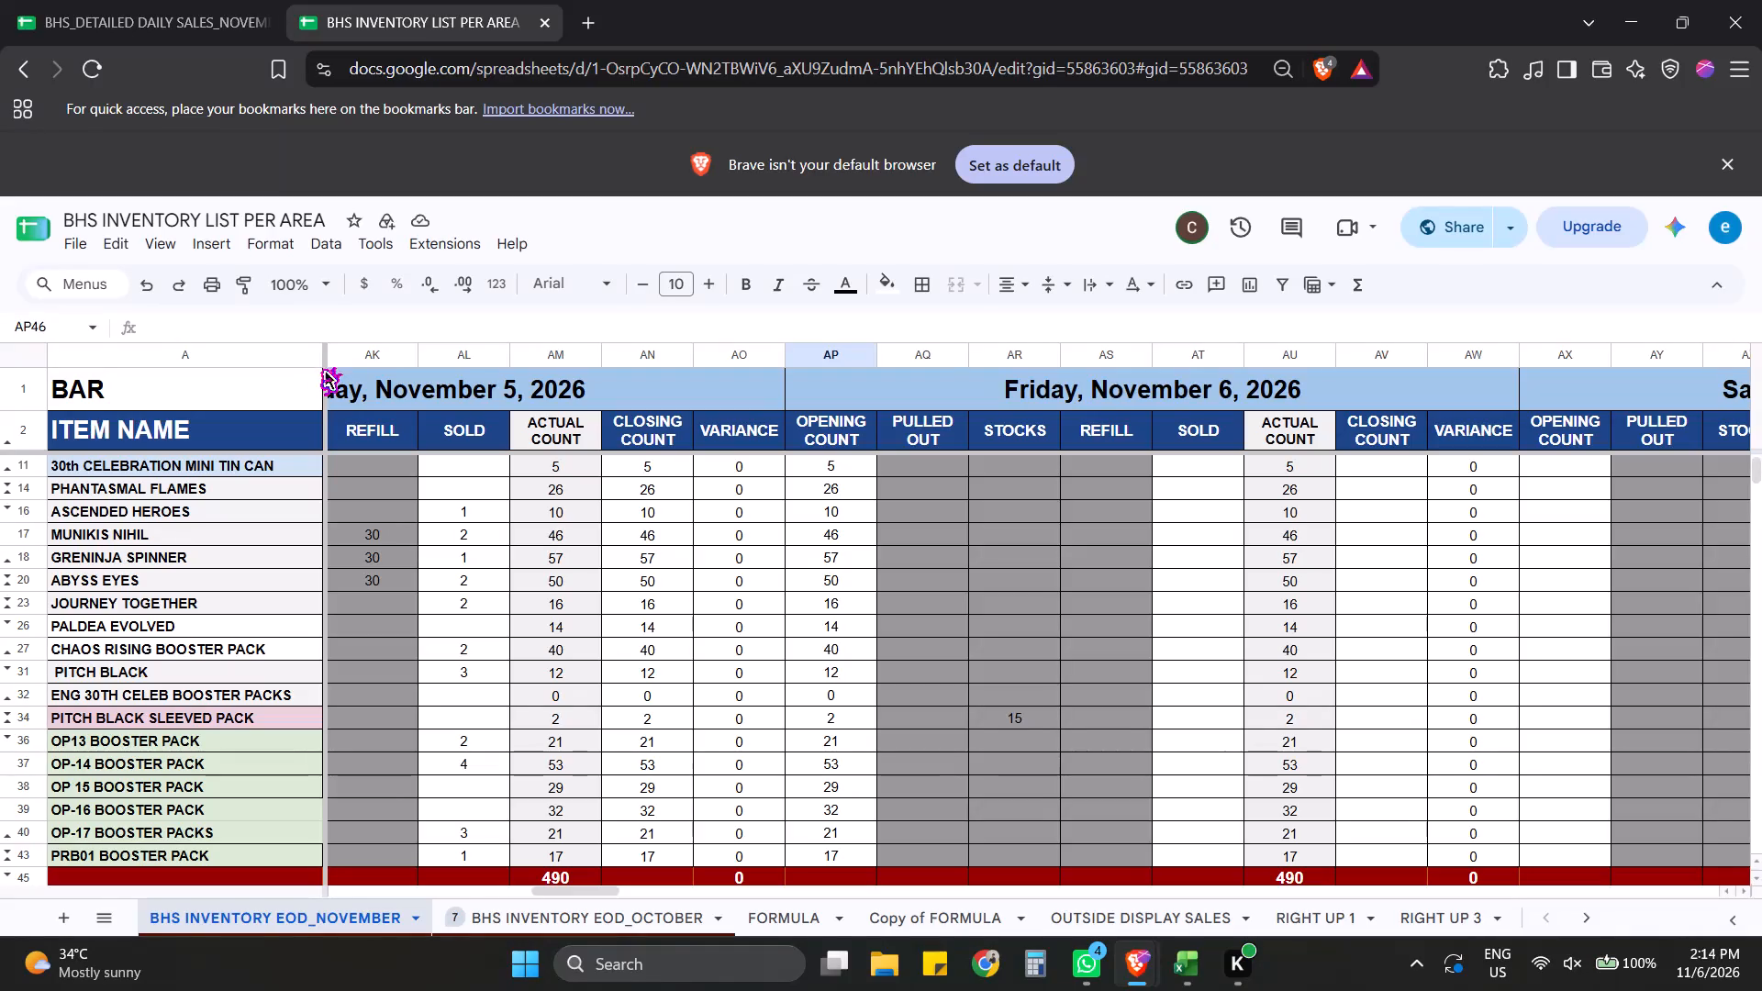
Check the OP-14 booster pack's November 6 opening count in the BAR section of the November end-of-day inventory.
scroll(935, 612, down, 4)
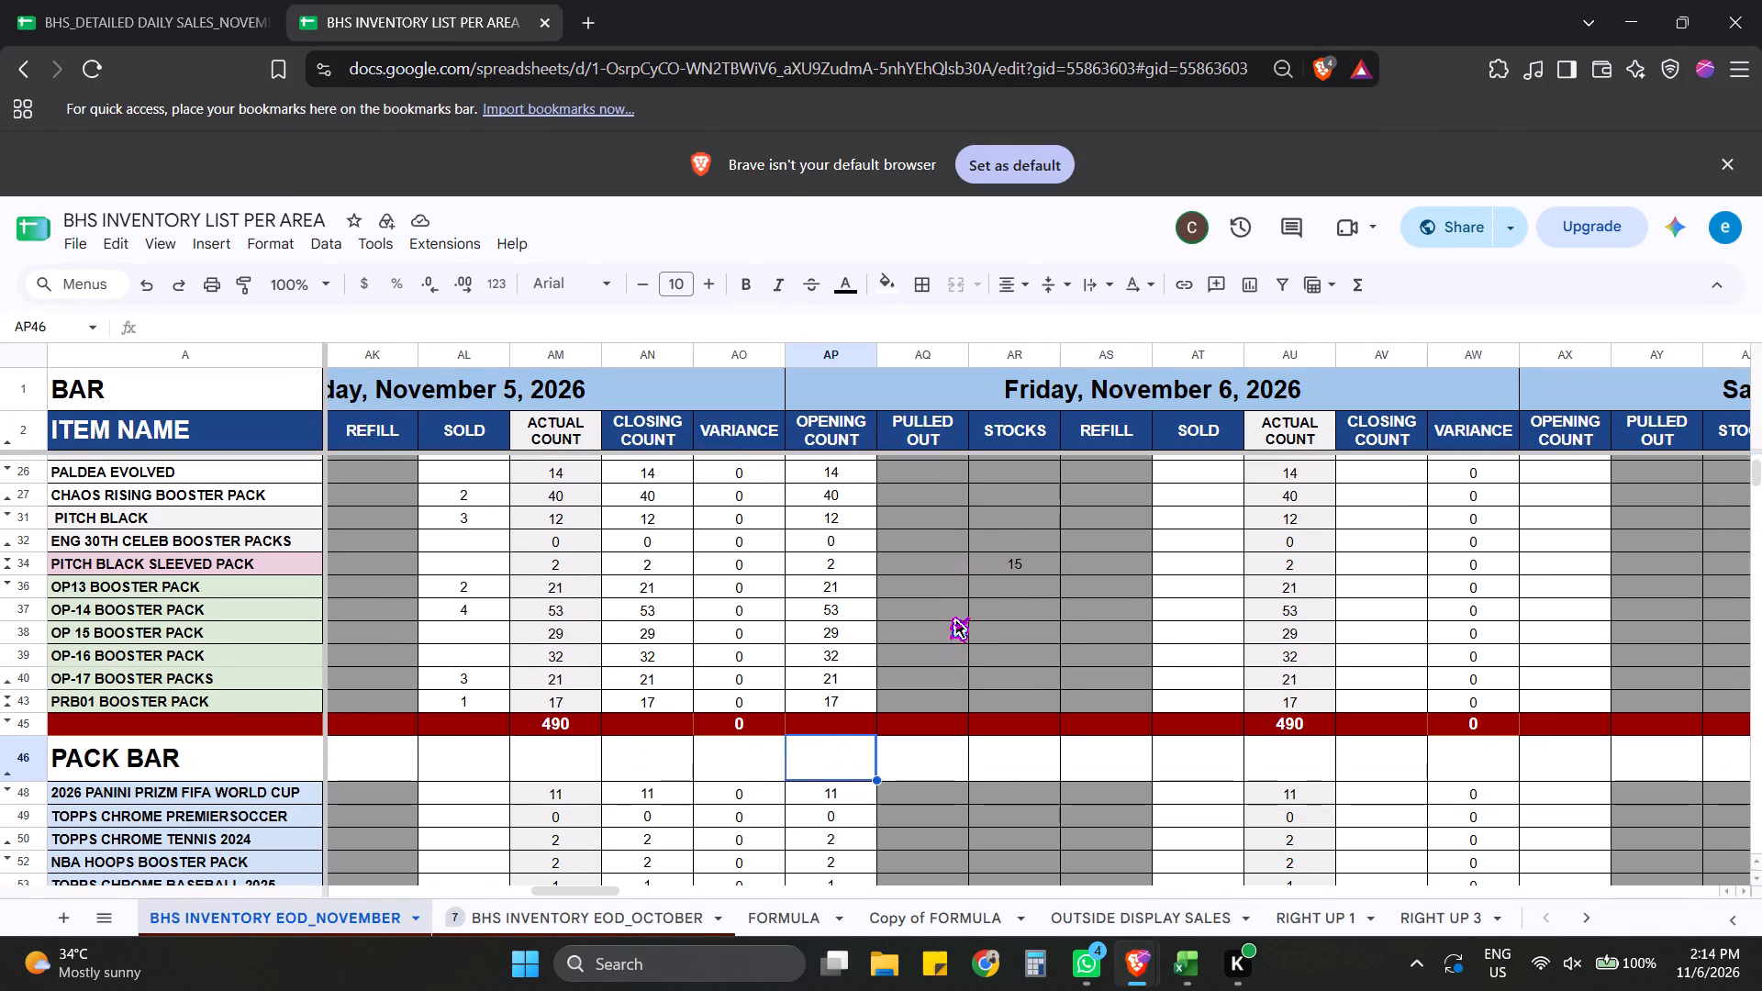
click(817, 598)
click(831, 616)
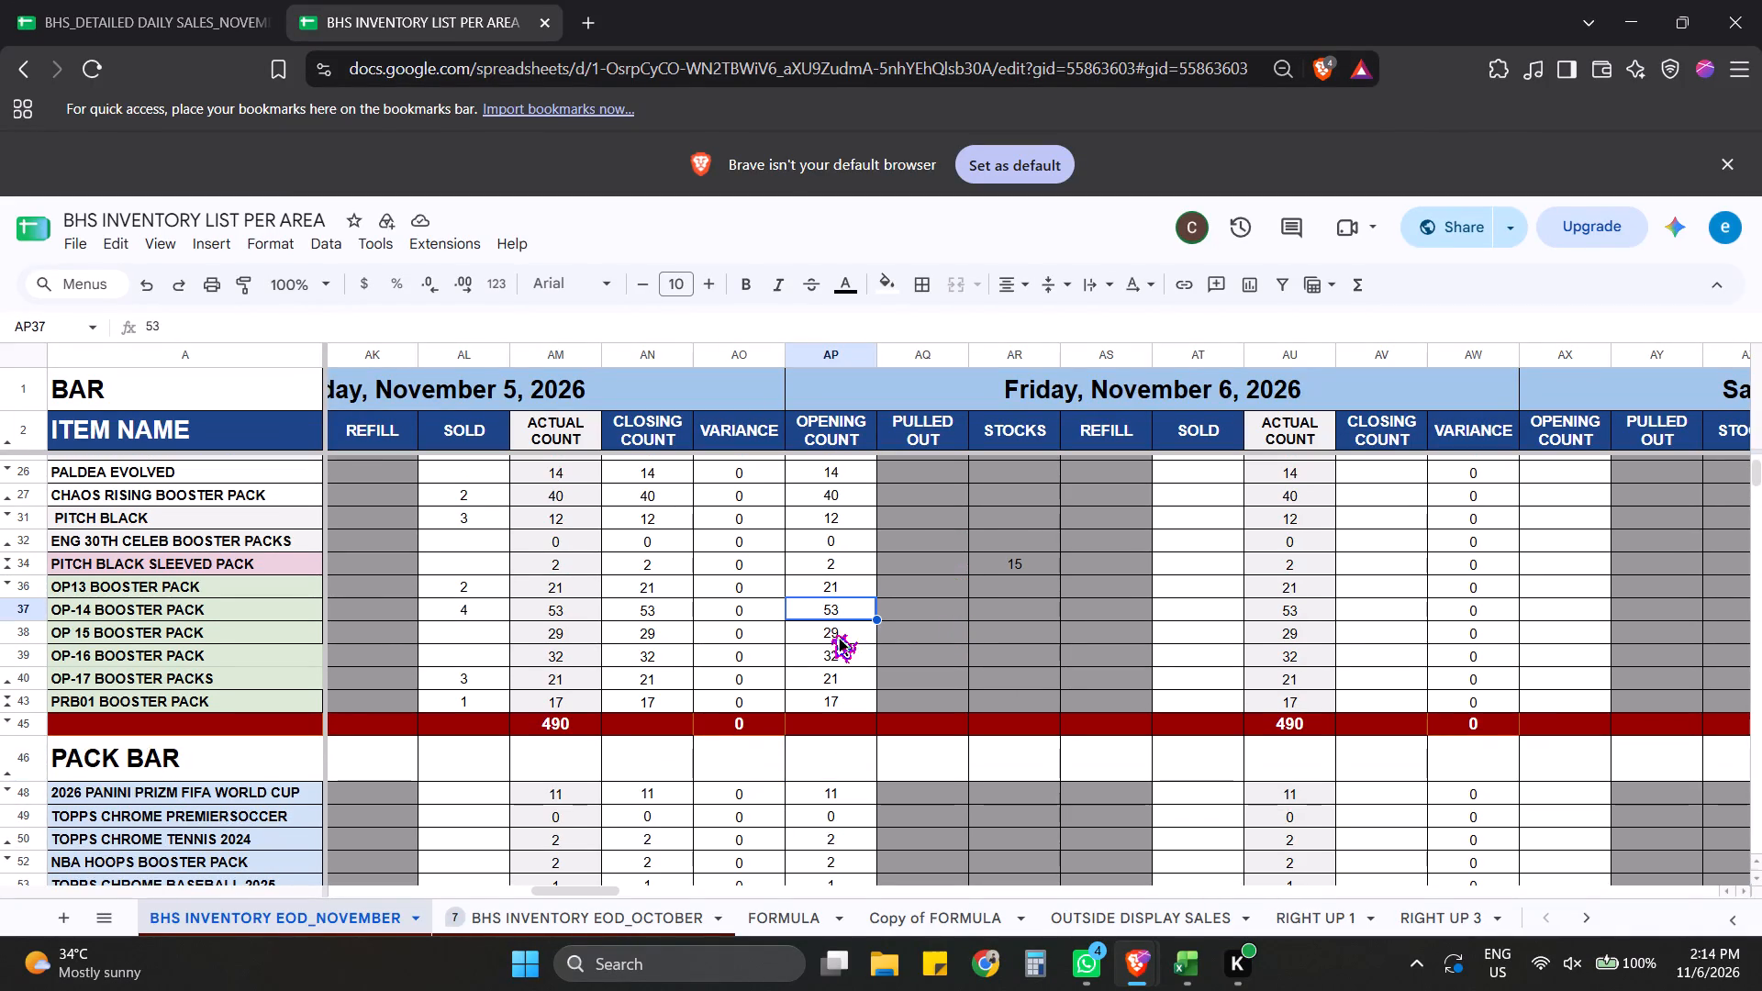
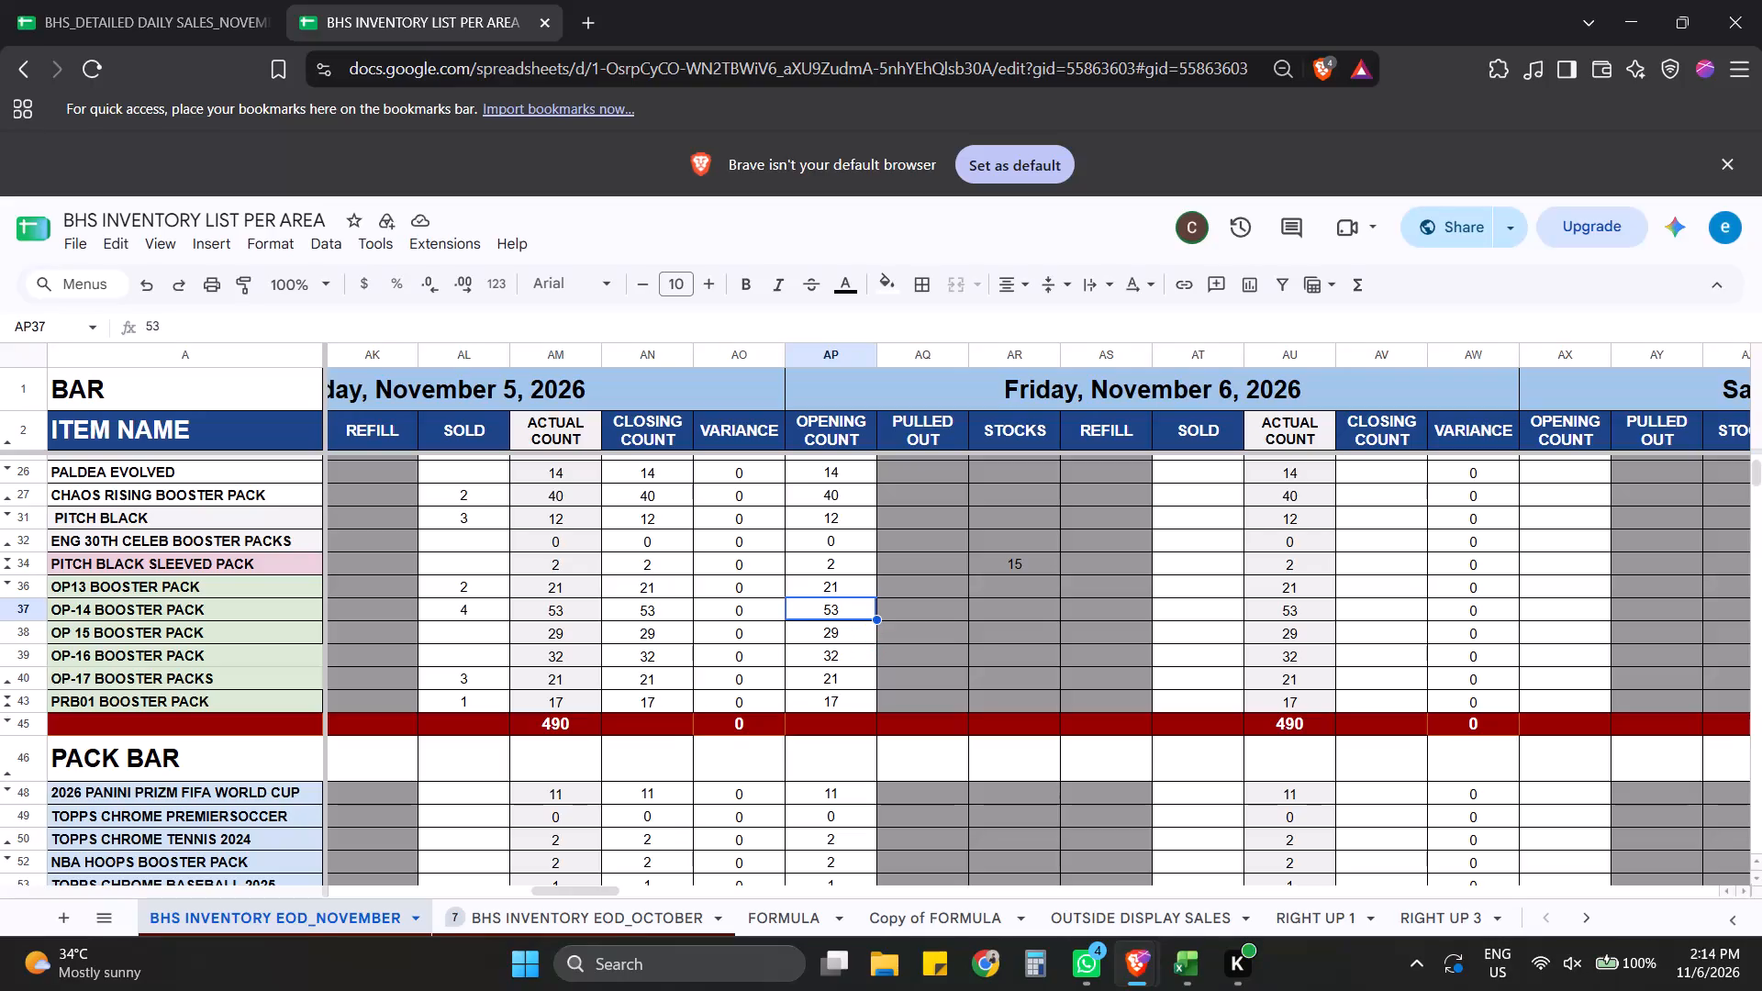
Check the OP-14 booster pack's November 6 opening count in the PACK BAR section.
scroll(857, 646, down, 12)
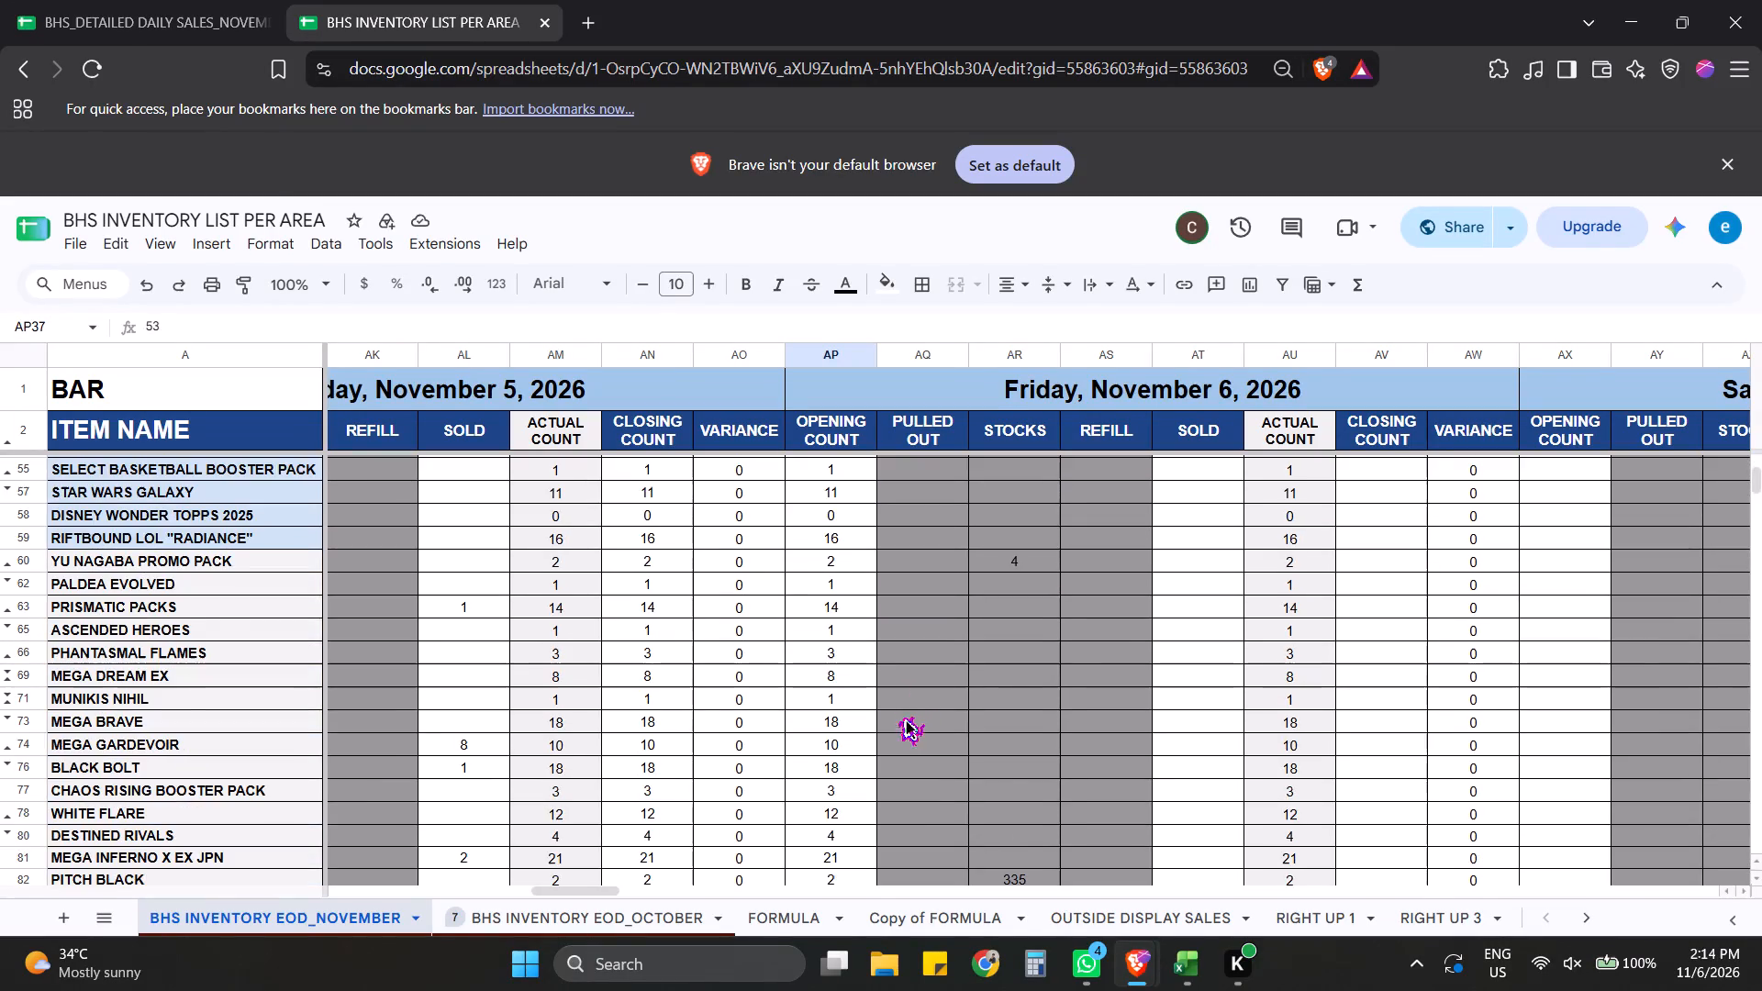
scroll(870, 715, down, 8)
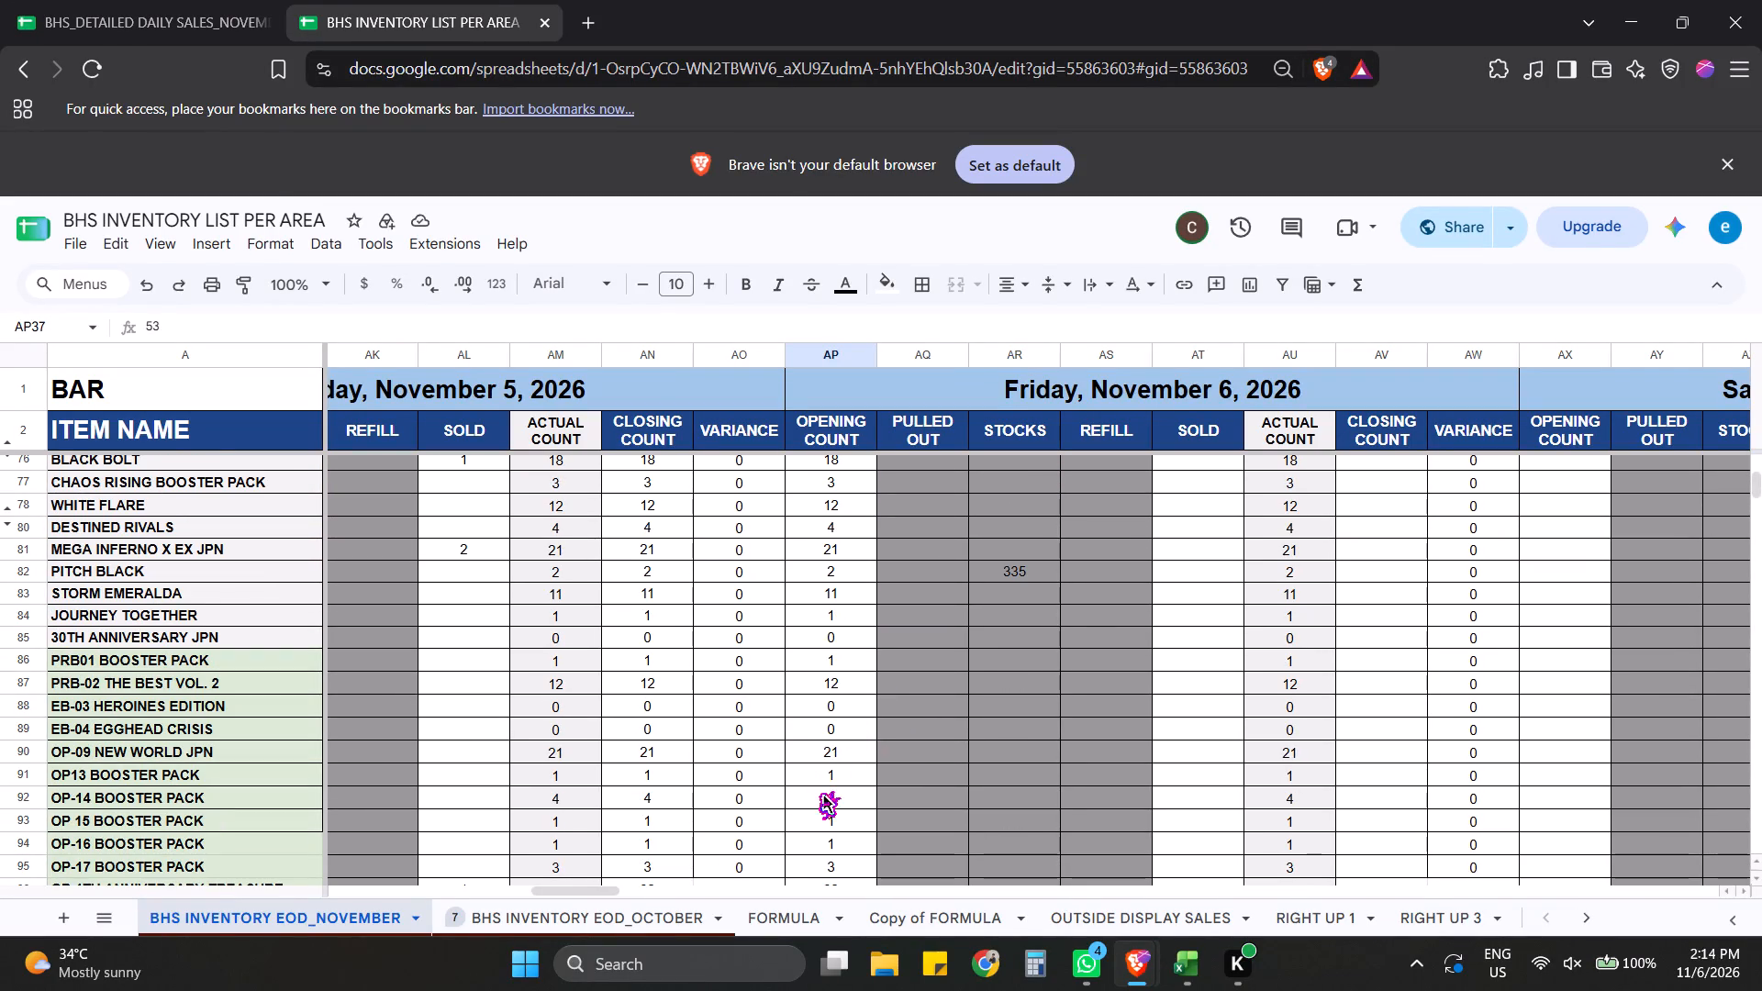
ctrl+click(827, 797)
scroll(986, 748, up, 3)
Switch to the One Piece masterfile and review OP14 Booster Pack JPN's quantity and daily sales from October into November.
key(alt+Tab)
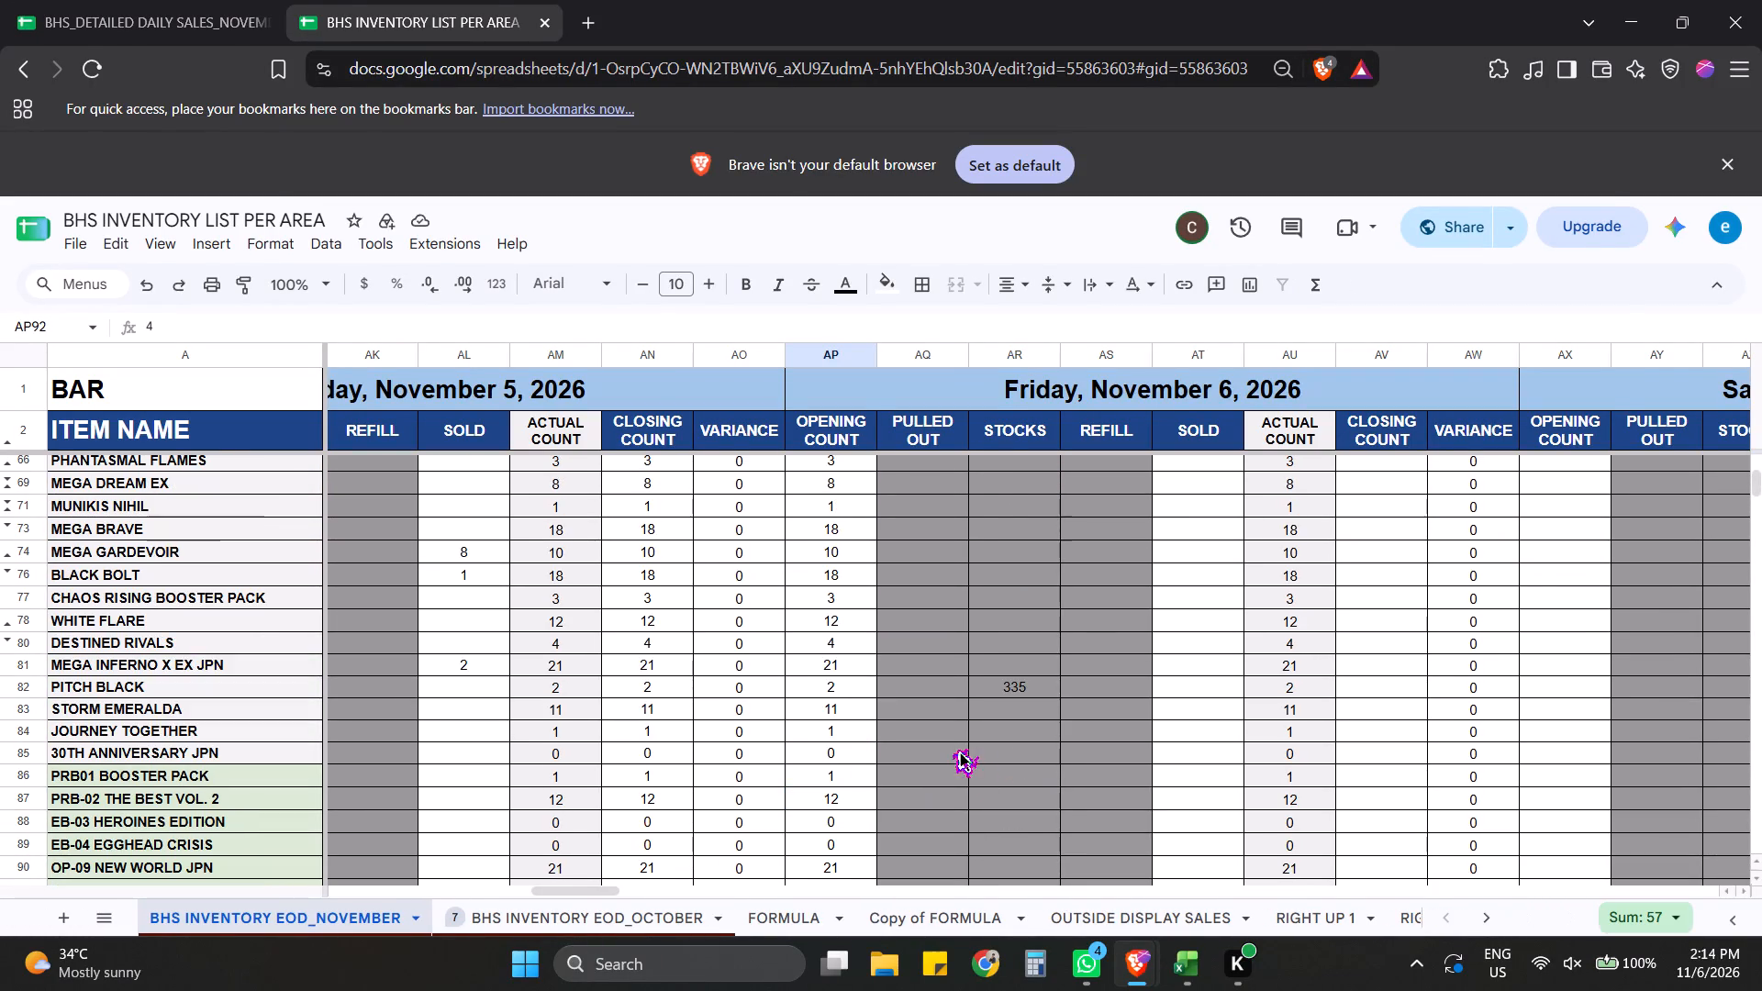
key(alt+Tab)
click(709, 712)
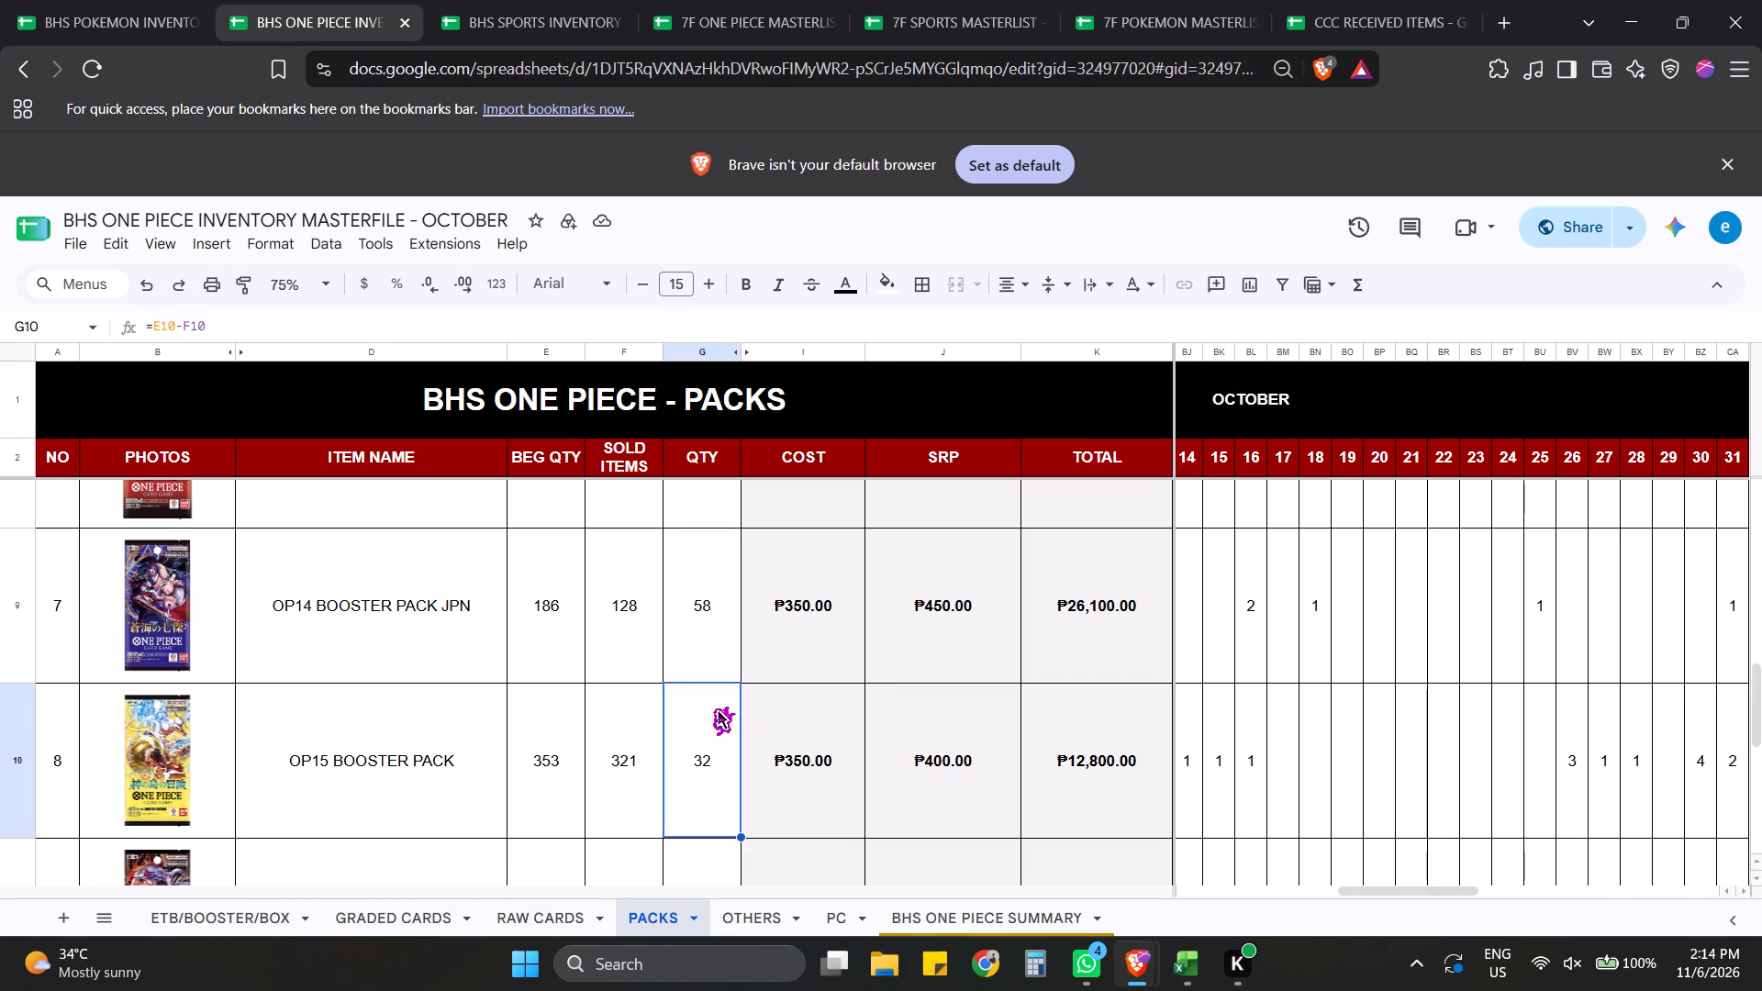
click(715, 616)
click(661, 614)
click(1239, 606)
drag(1352, 894, 1412, 888)
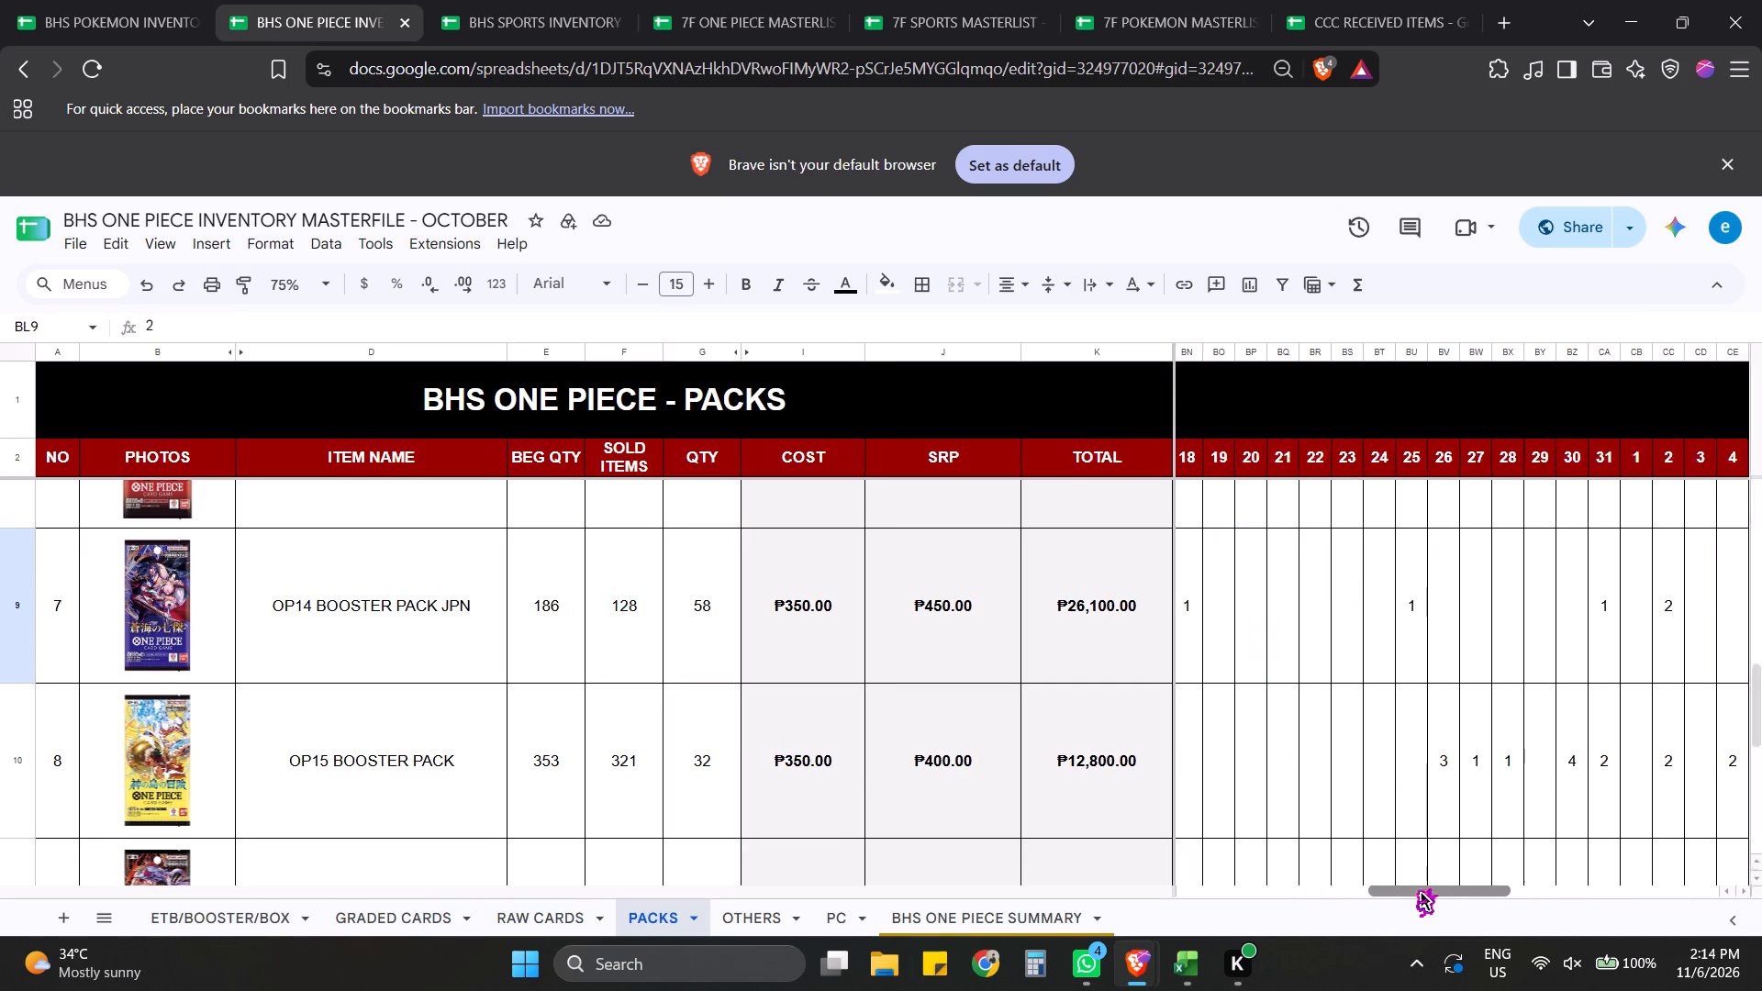
drag(1412, 888, 1558, 884)
drag(1578, 887, 1546, 893)
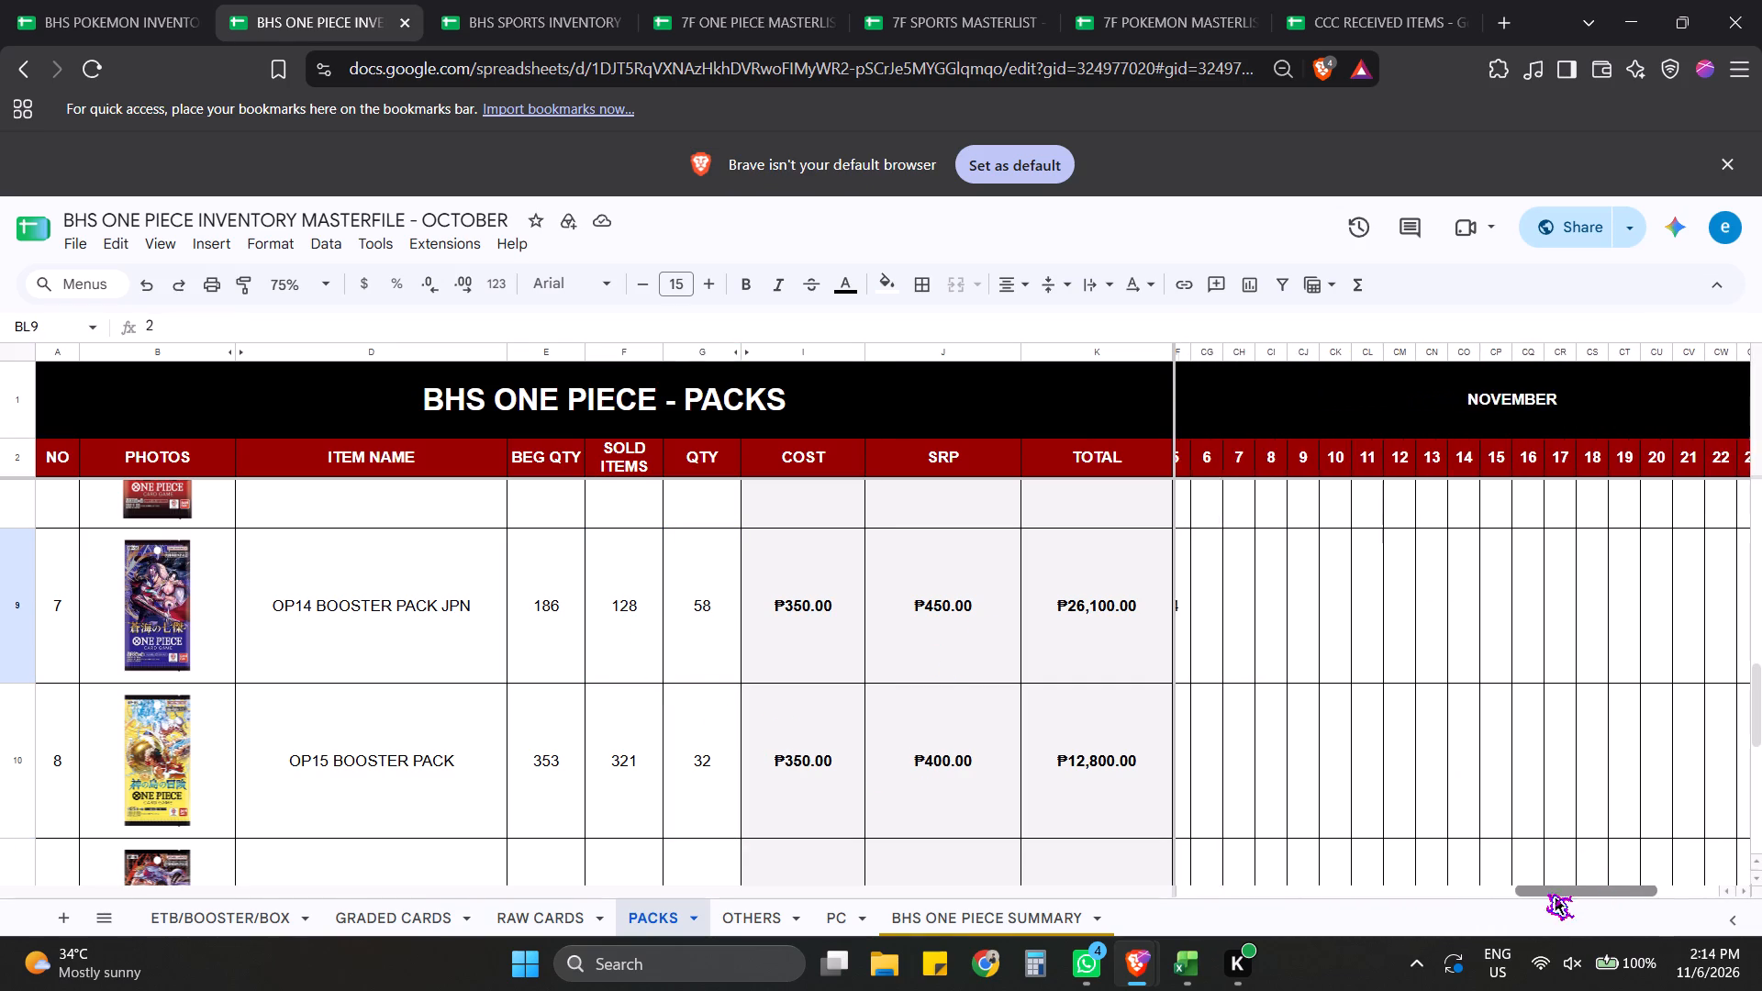
drag(1546, 893, 1542, 895)
Return to BHS INVENTORY LIST PER AREA and trace the PACK BAR OP-14 counts from November 5 back to November 1.
key(alt+Tab)
click(1026, 692)
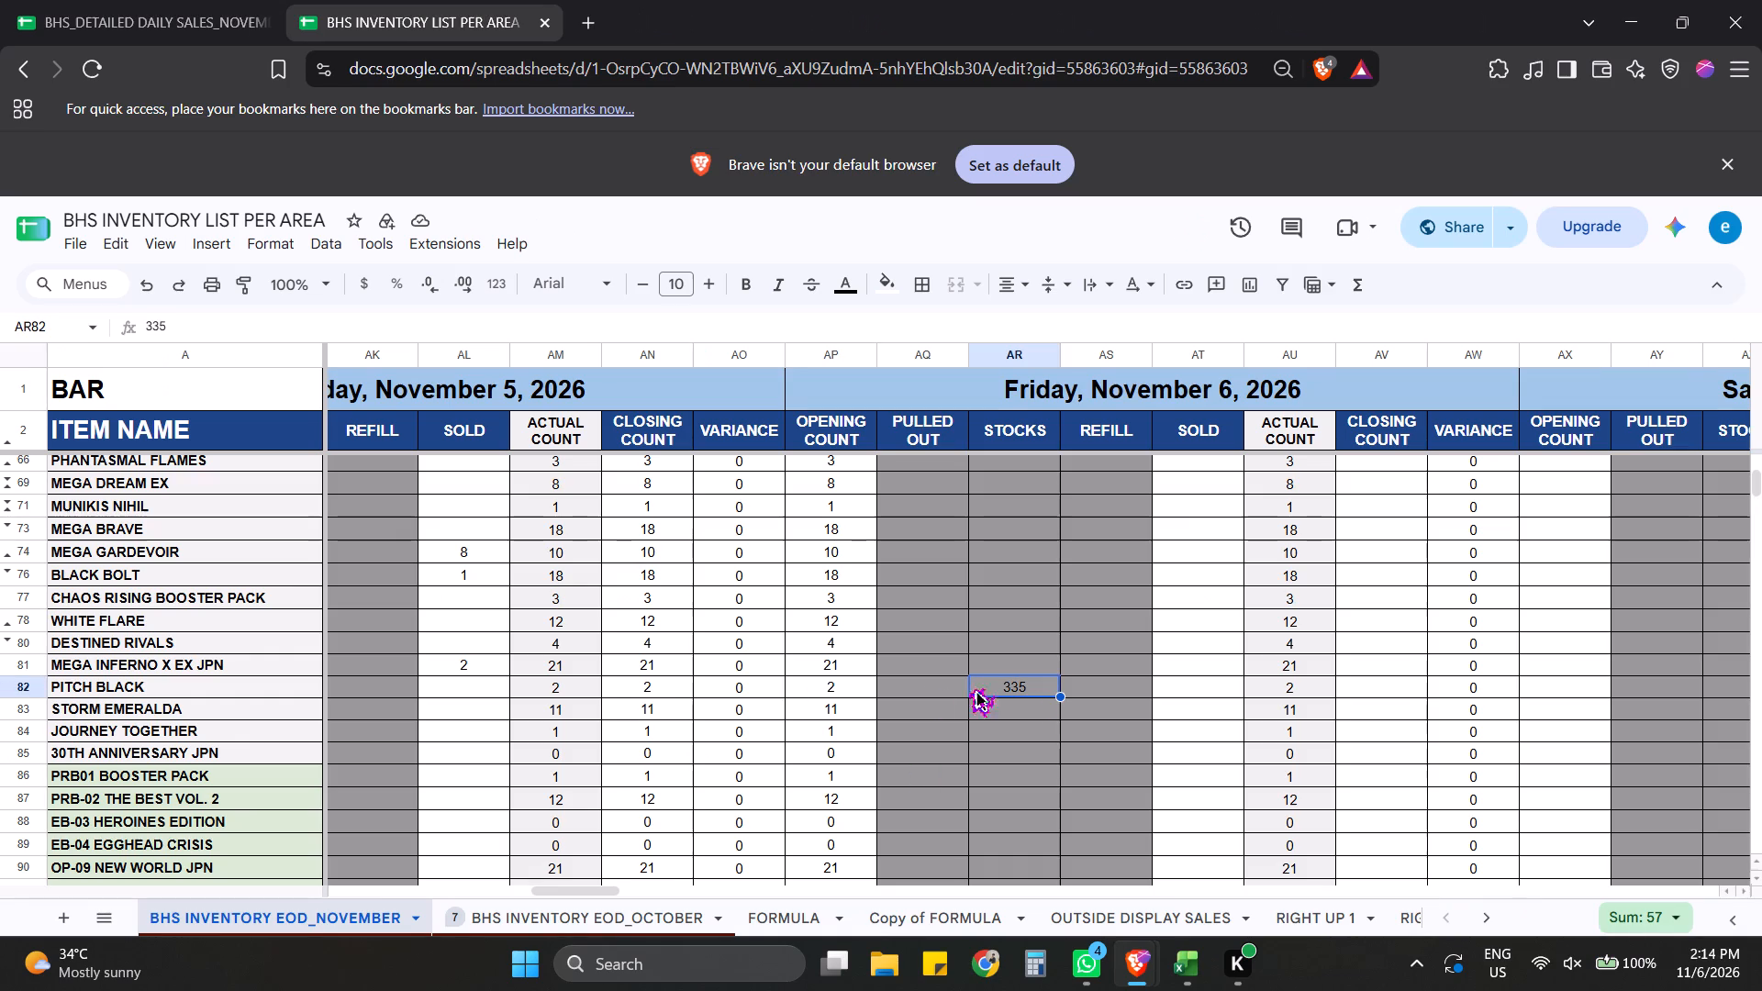
scroll(786, 667, down, 5)
scroll(898, 691, down, 8)
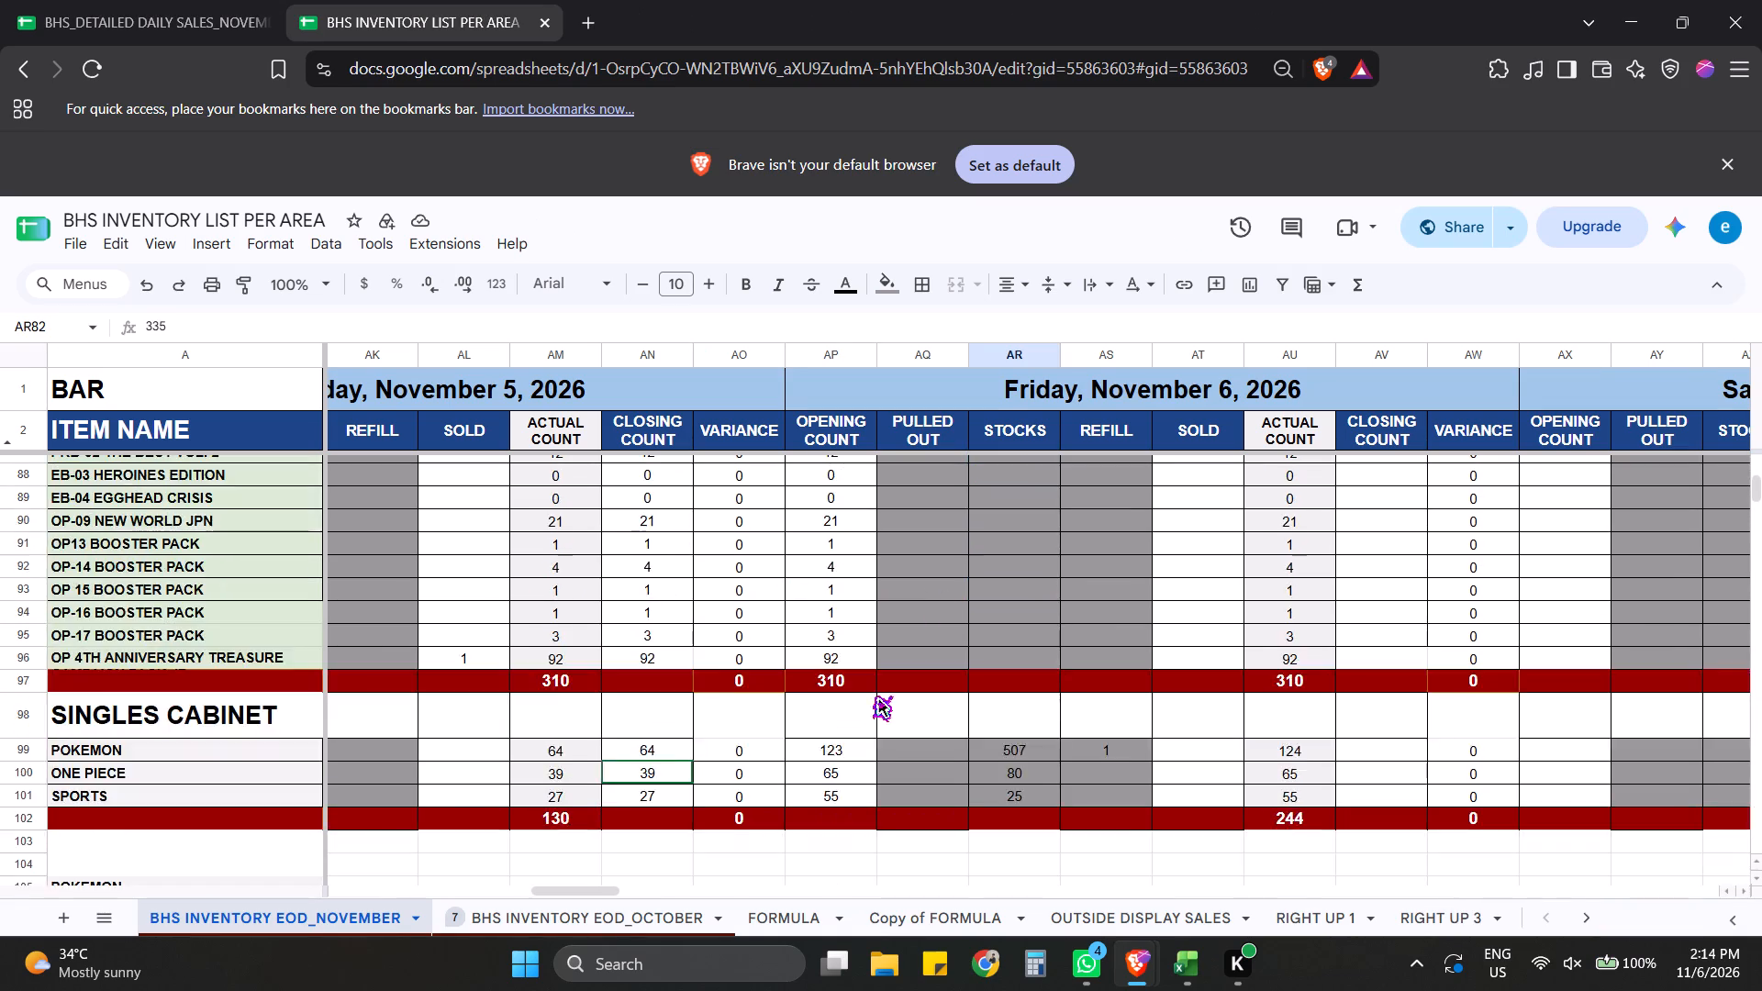
scroll(870, 695, down, 6)
scroll(829, 718, up, 14)
click(618, 722)
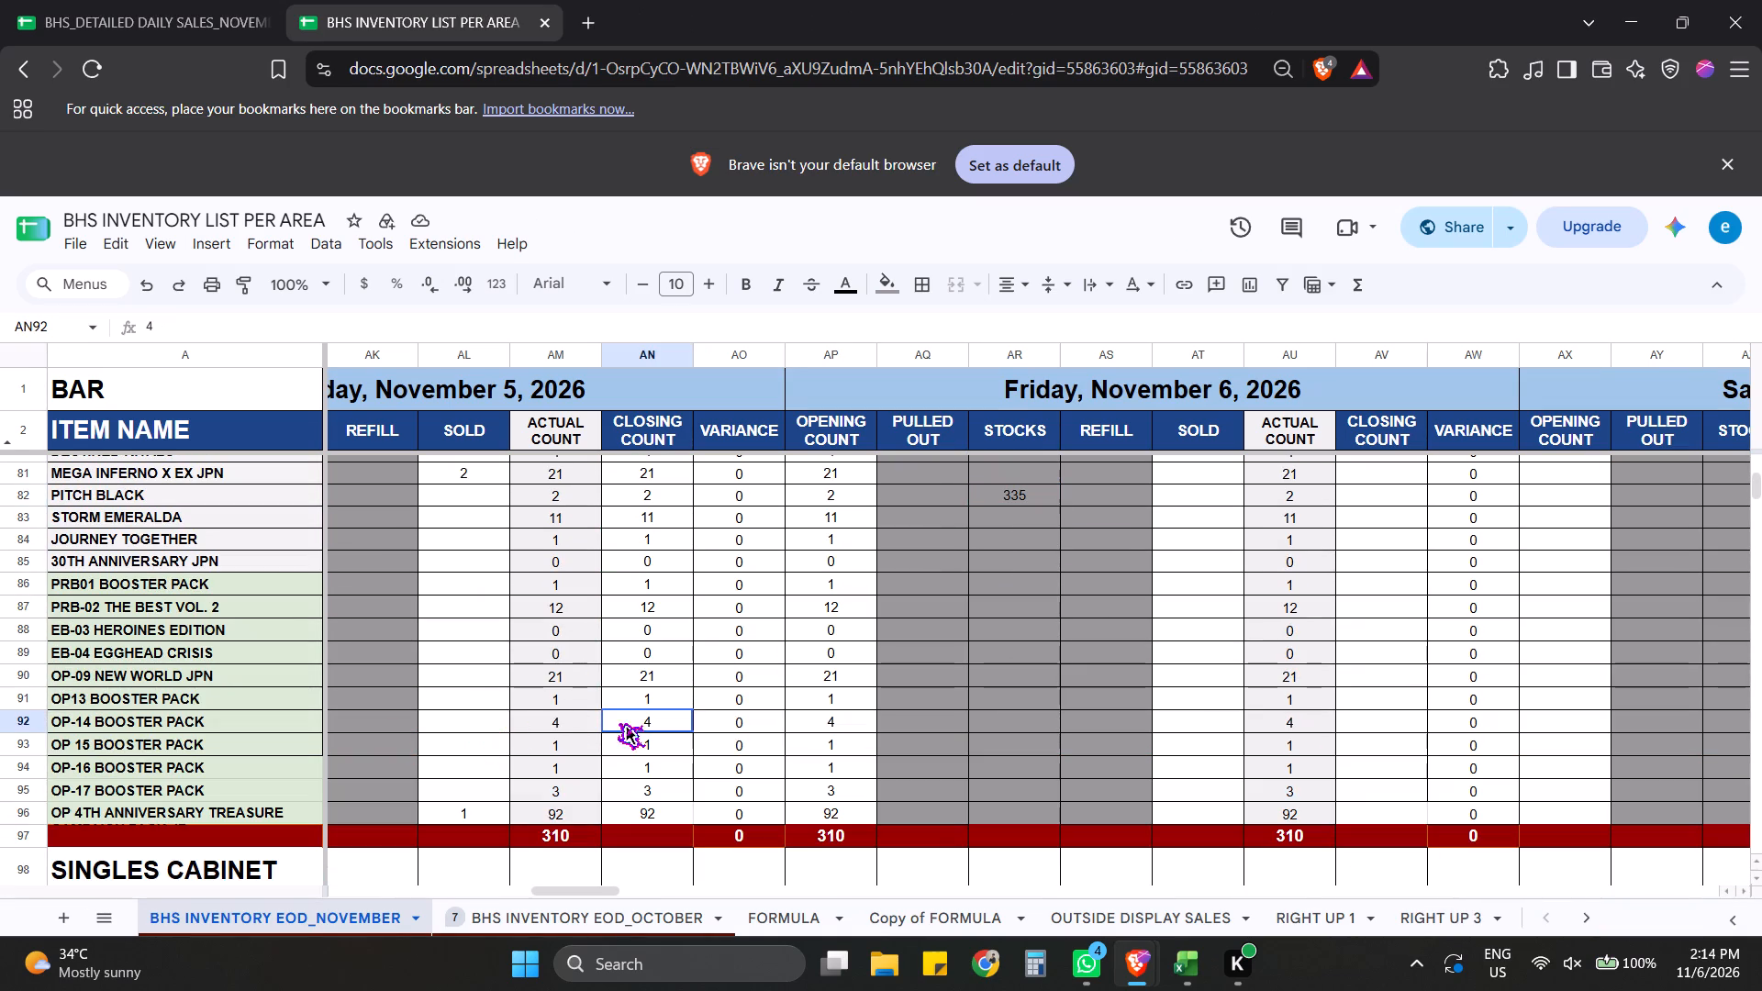
key(Left)
key(Left)
key(Left)
key(Left)
key(Left)
key(Left)
key(Left)
key(Left)
key(Left)
key(Left)
key(Left)
key(Left)
key(Left)
key(Left)
key(Left)
key(Left)
key(Left)
key(Left)
key(Left)
key(Left)
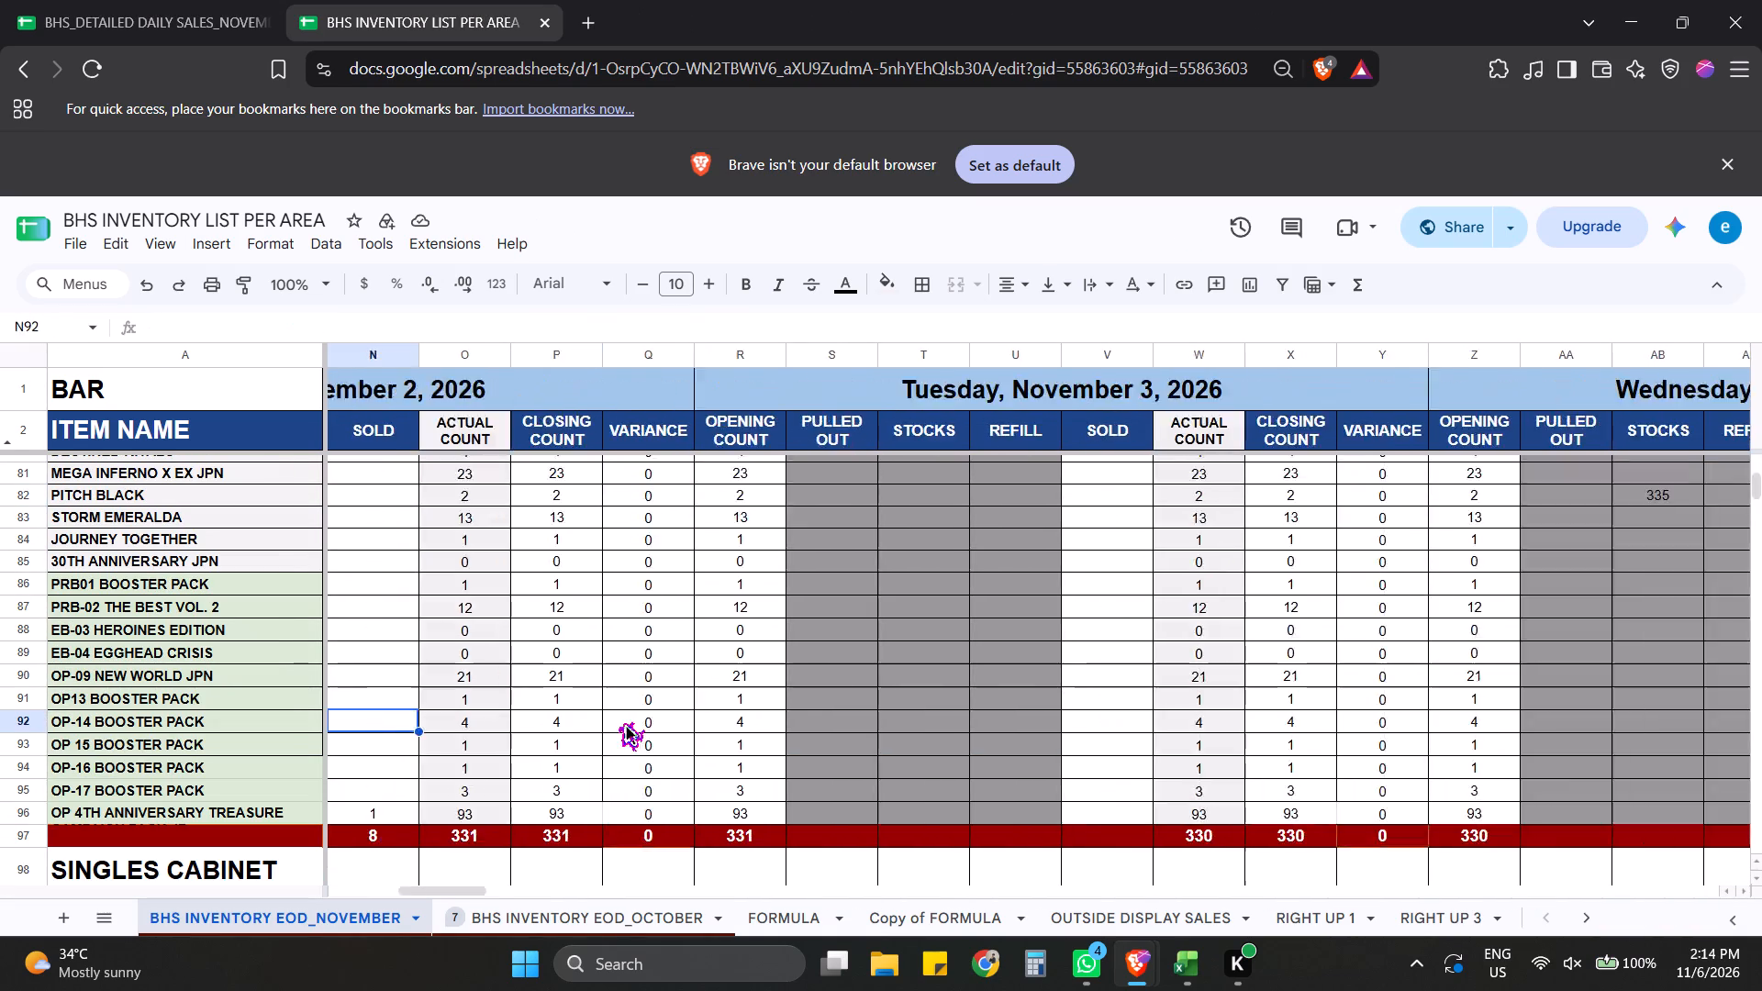
Review the OP-14 booster pack's November 1 and 2 counts in the BAR section.
scroll(364, 767, up, 7)
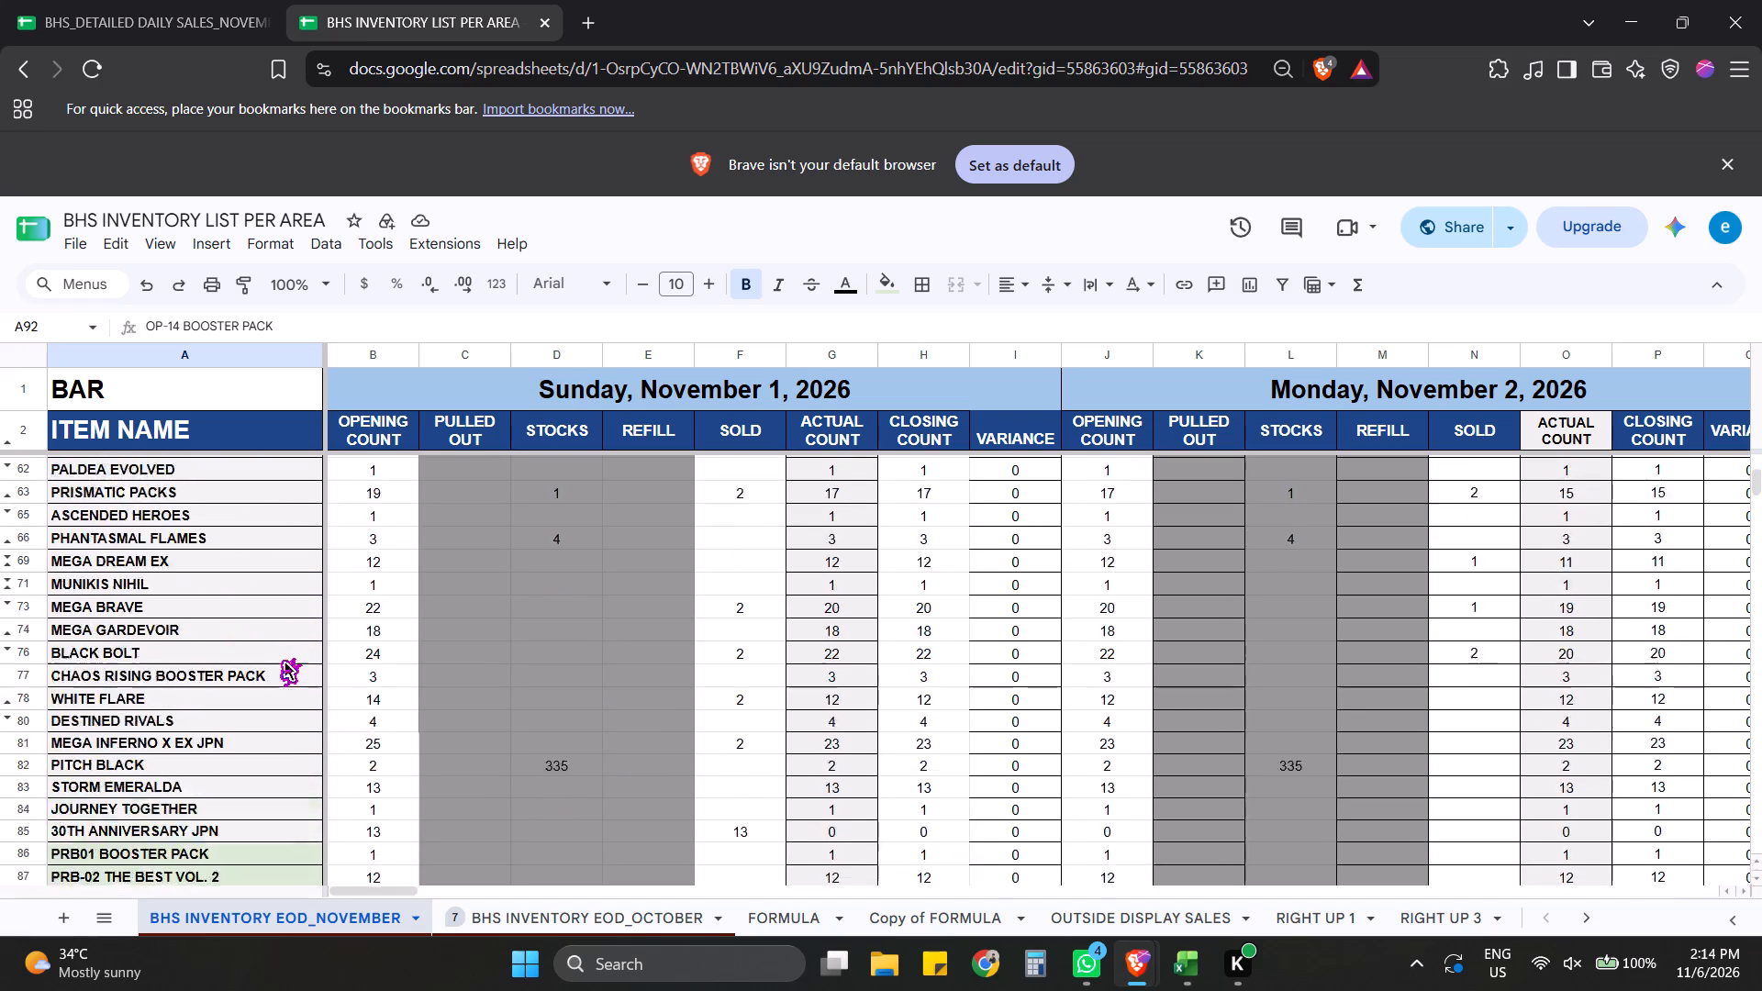
scroll(276, 658, up, 17)
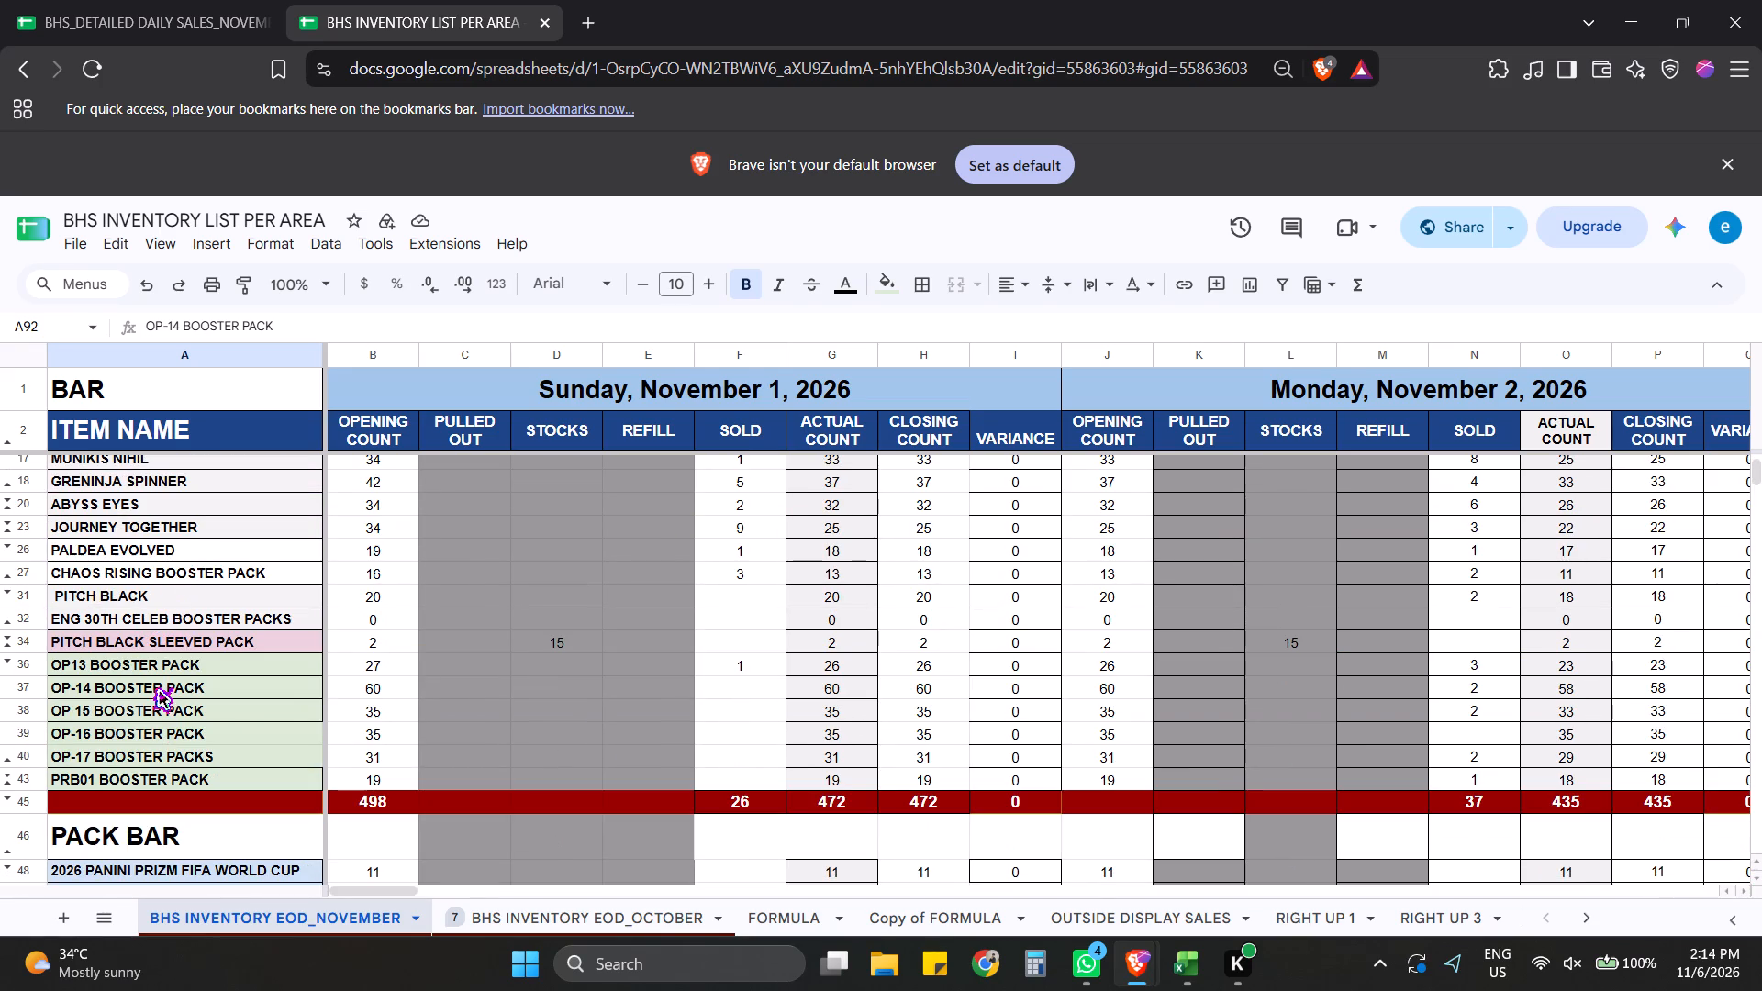
click(151, 686)
key(Tab)
key(Tab)
key(Tab)
key(Tab)
key(Tab)
key(Tab)
key(Tab)
key(Tab)
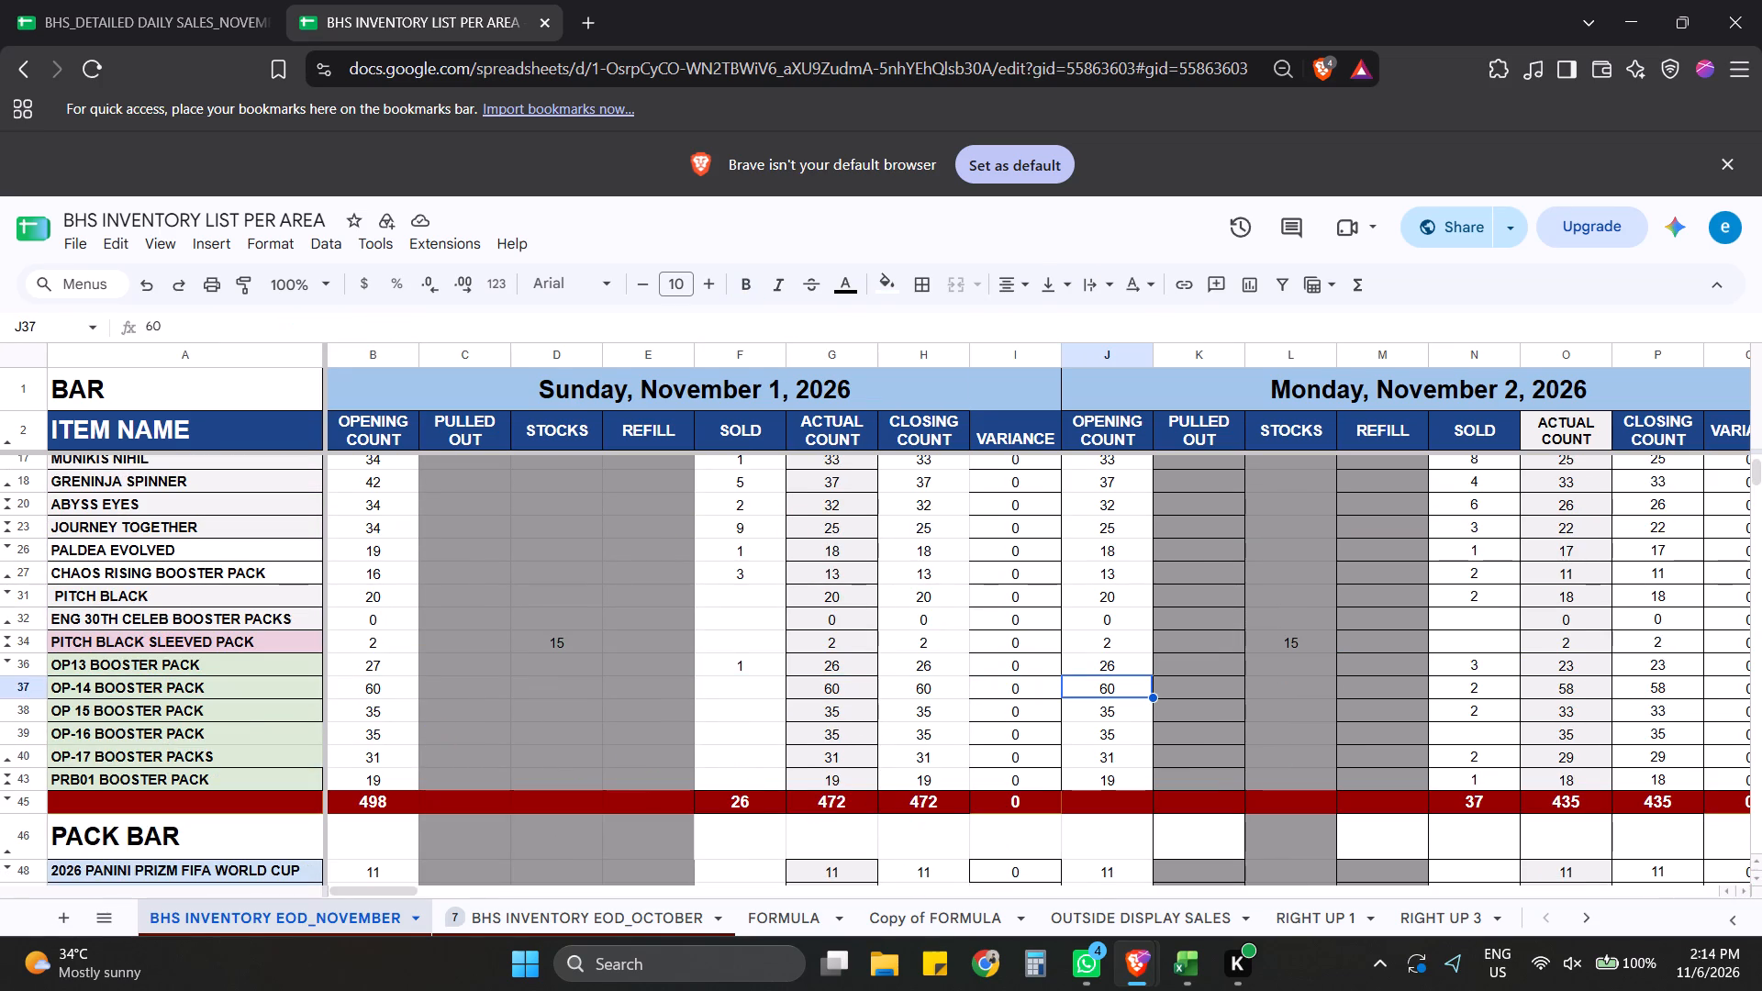
key(Tab)
Trace the PACK BAR OP-14 booster pack row across the October end-of-day inventory, from October 1 to October 31.
click(548, 920)
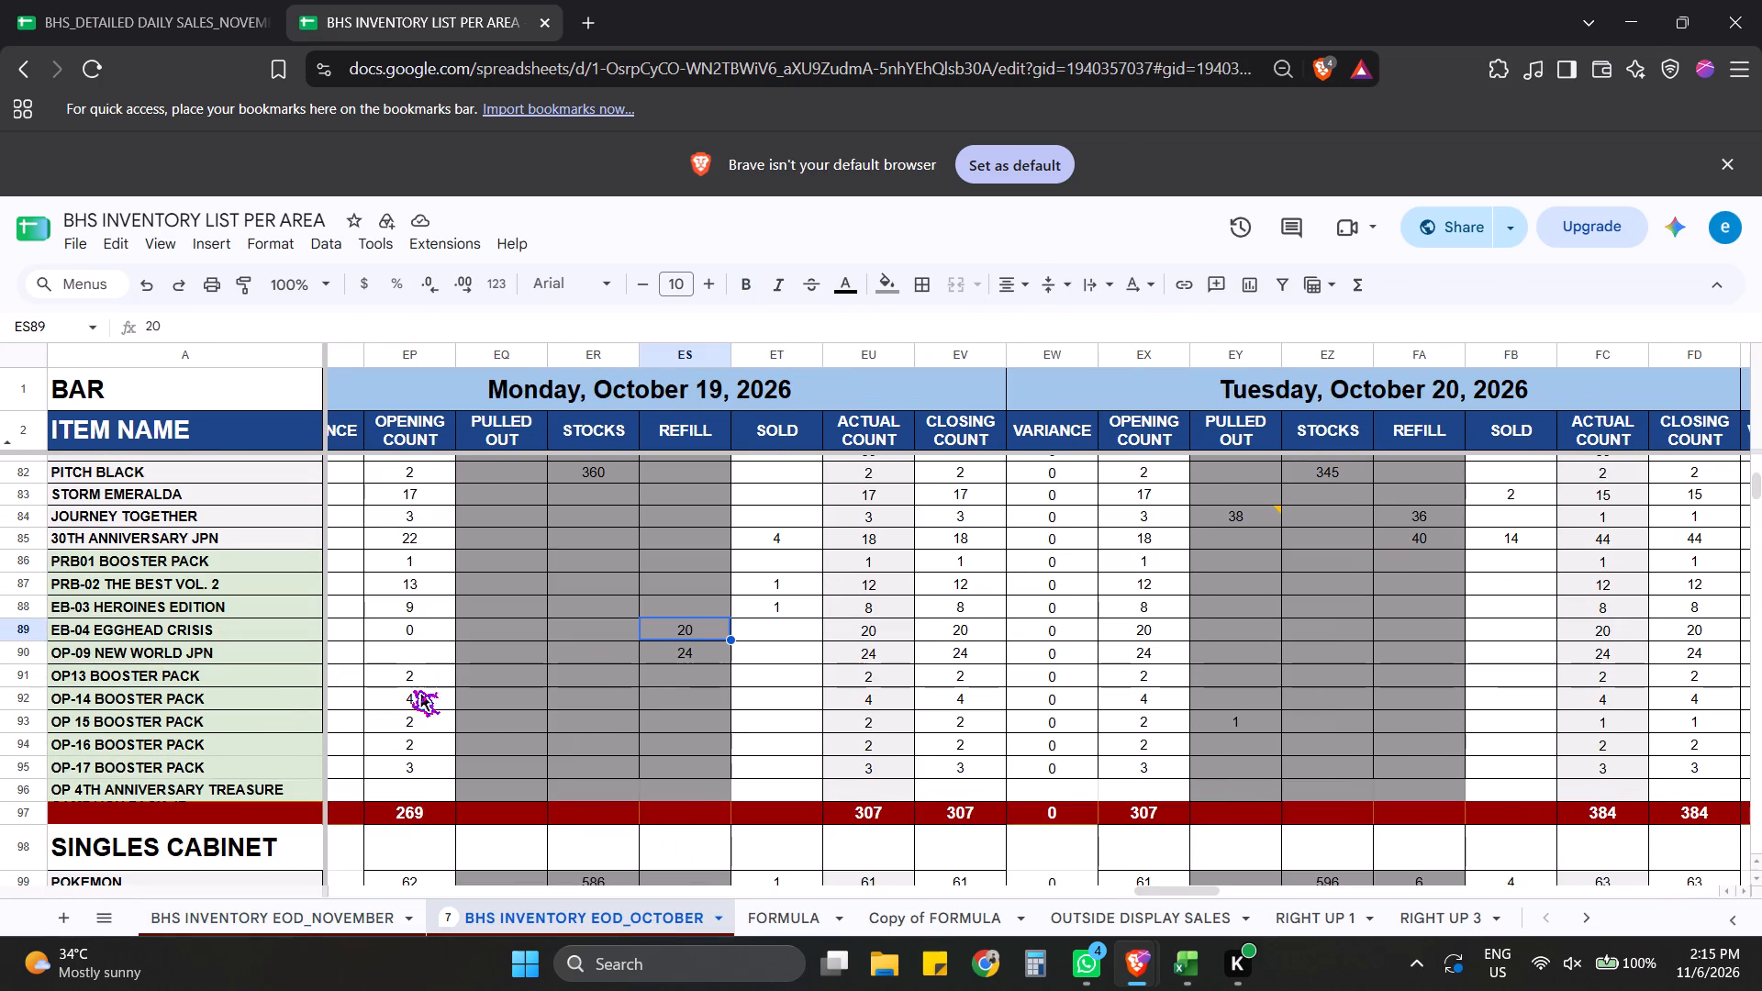
click(169, 692)
key(Tab)
key(Tab)
key(Tab)
key(Tab)
key(Tab)
key(Tab)
key(Tab)
key(Tab)
key(Tab)
key(Tab)
key(Tab)
key(Tab)
key(Tab)
key(Tab)
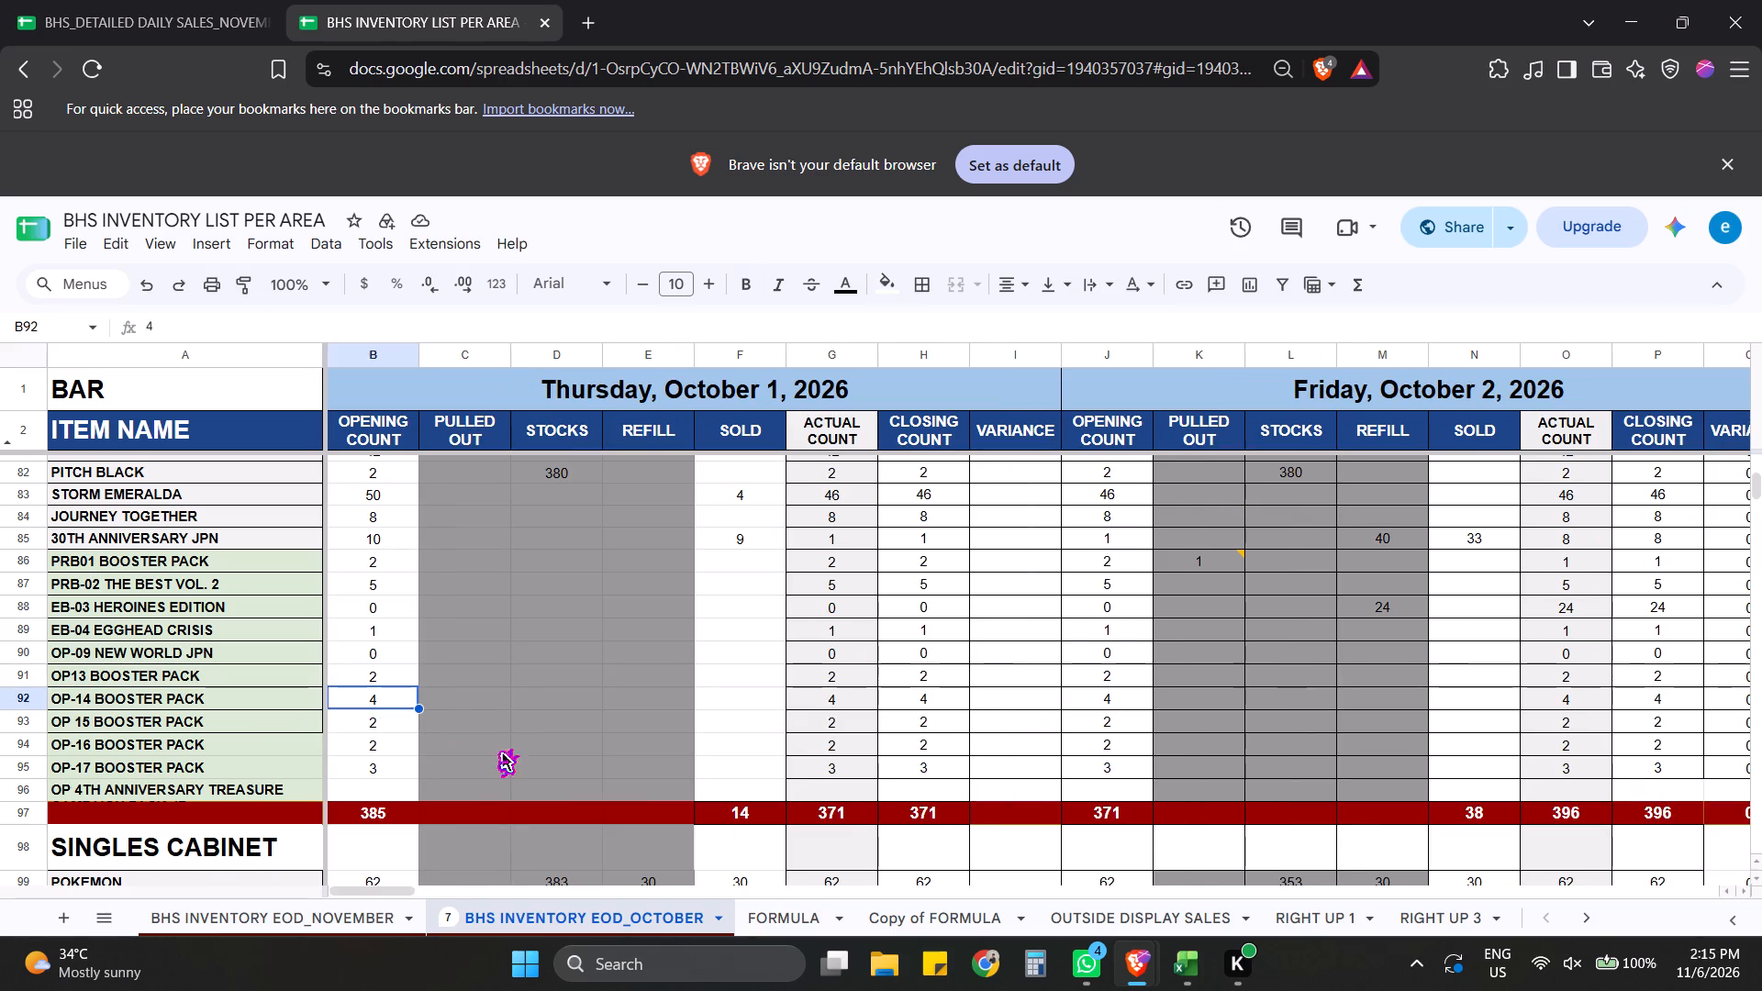
key(Tab)
key(Tab)
key(Tab)
key(Tab)
key(Tab)
key(Tab)
key(Tab)
key(Tab)
key(Tab)
key(Tab)
key(Tab)
key(Tab)
key(Tab)
key(Tab)
key(Tab)
key(Tab)
key(Tab)
key(Tab)
key(Tab)
key(Tab)
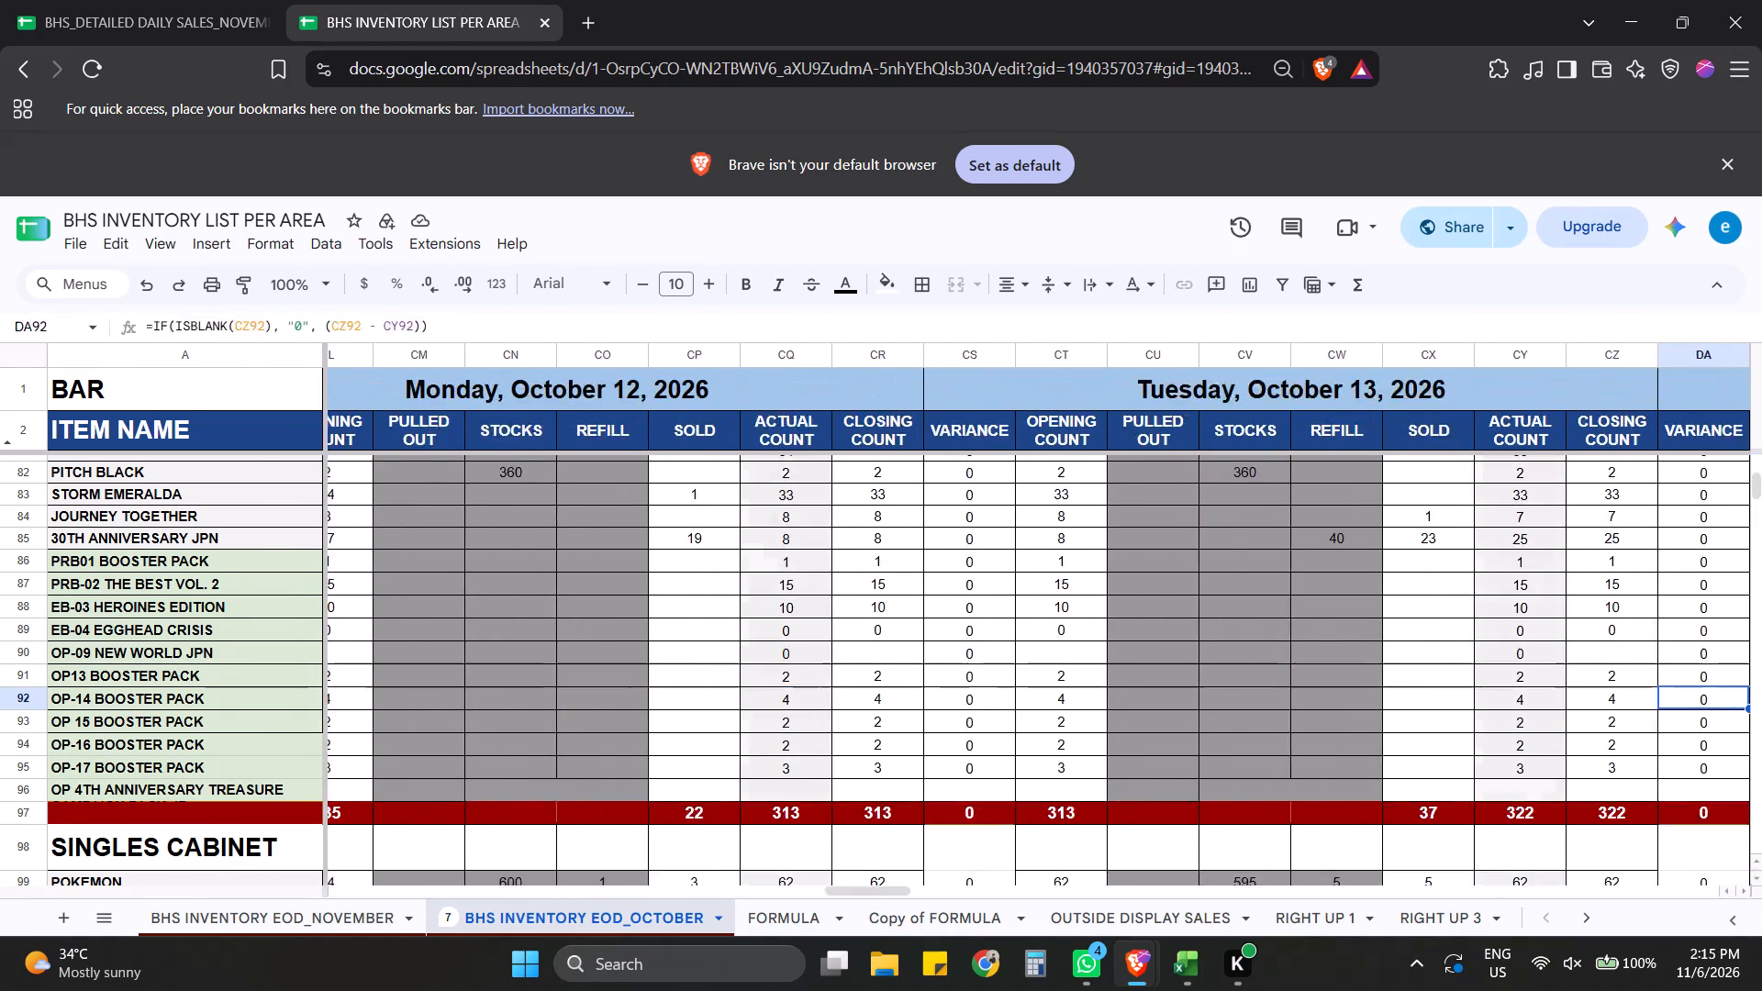
key(Tab)
key(Tab)
key(Tab)
key(Tab)
key(Tab)
key(Tab)
key(Tab)
key(Tab)
key(Tab)
key(Tab)
key(Tab)
key(Tab)
key(Tab)
key(Tab)
key(Tab)
key(Tab)
key(Tab)
key(Tab)
key(Tab)
key(Tab)
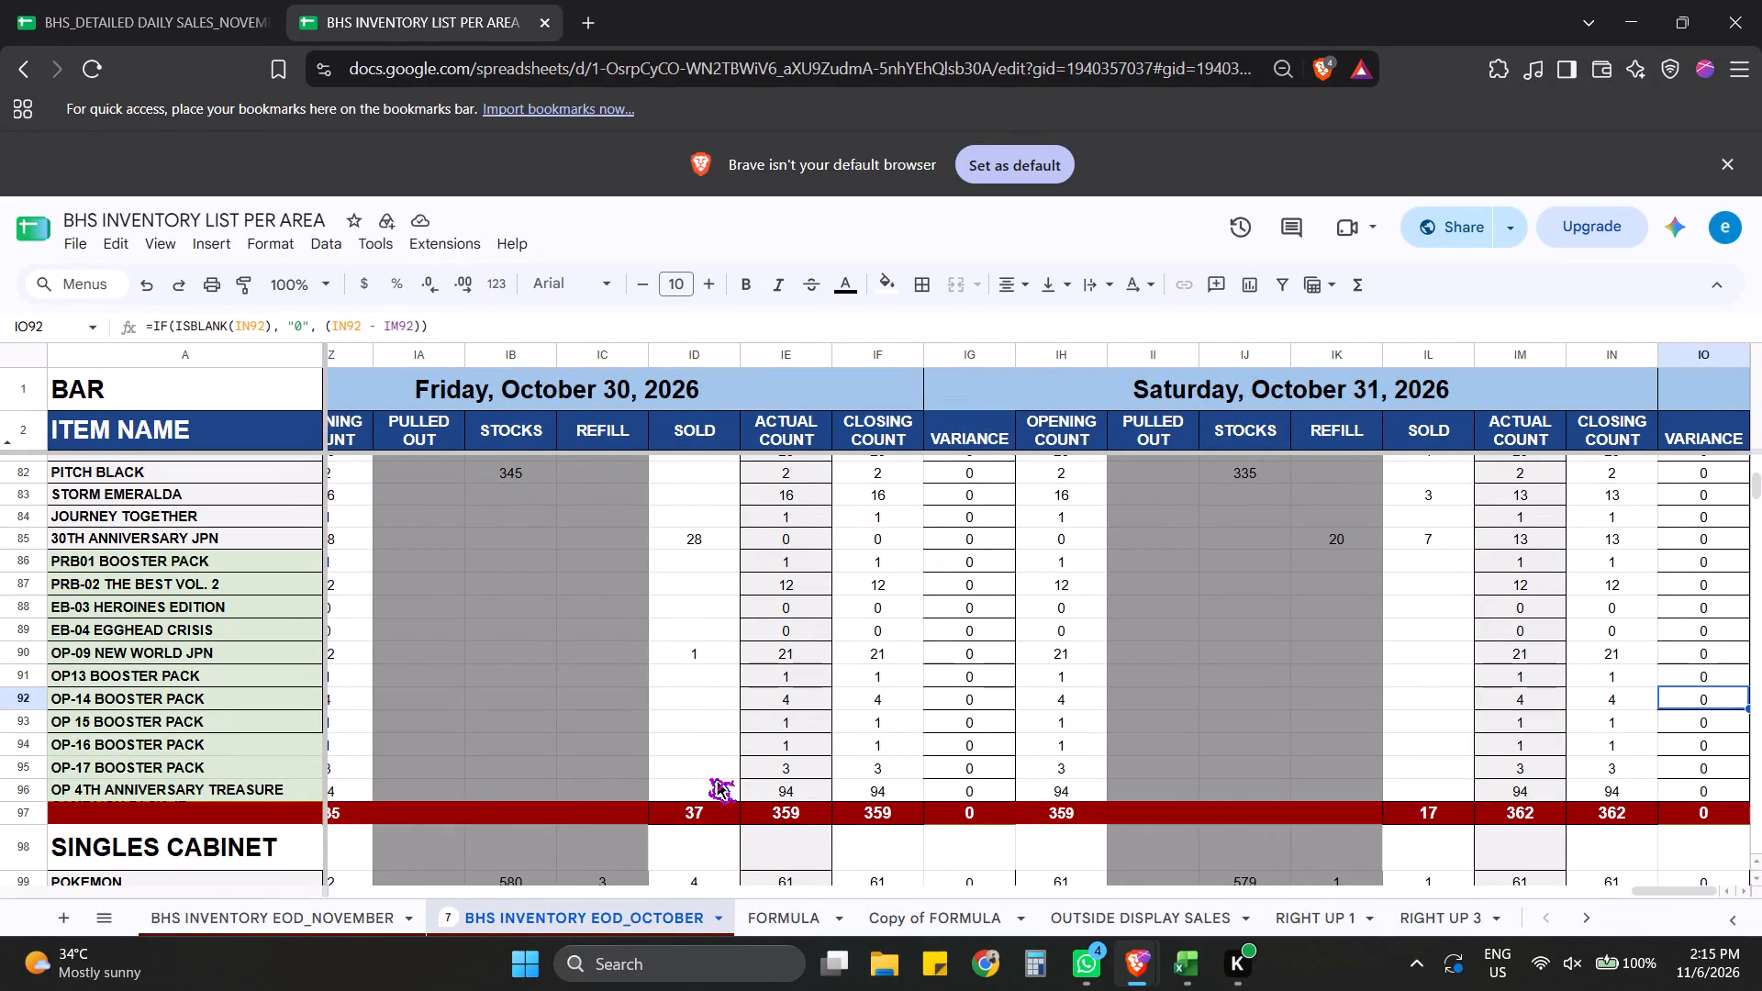
Return to the November end-of-day inventory and examine the BAR OP-14 row's November 1 sold, actual, closing and variance cells.
click(303, 904)
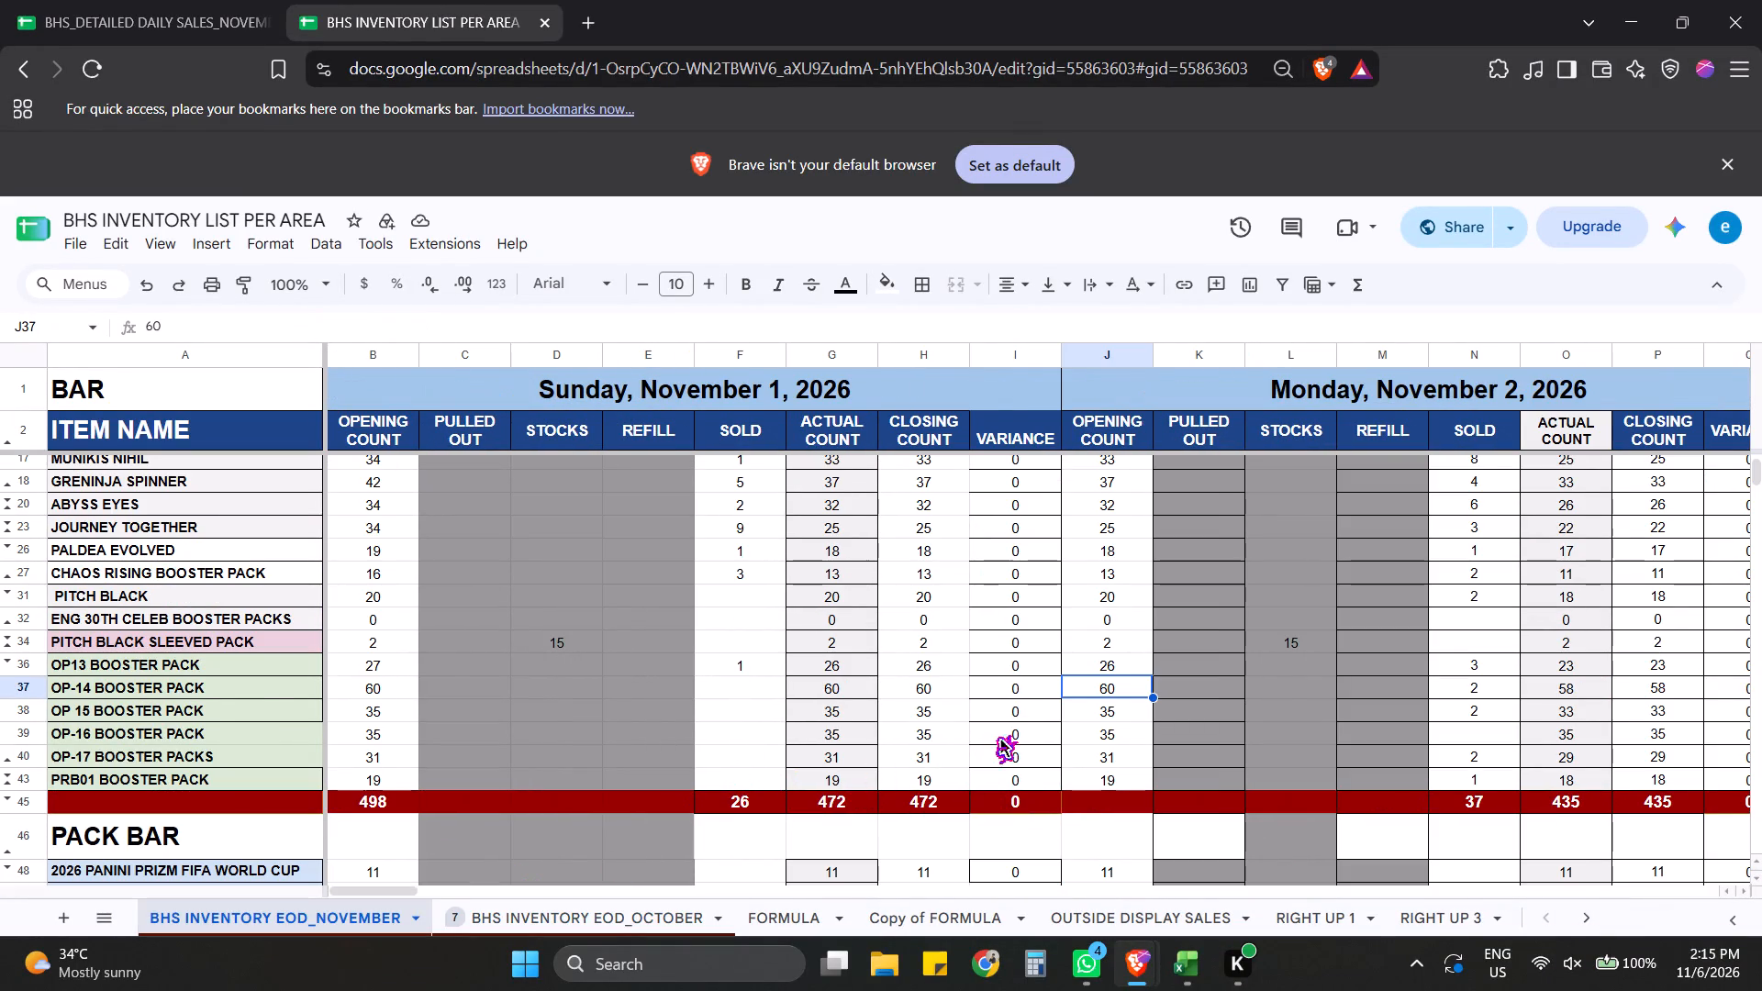
click(791, 689)
key(Left)
key(Left)
key(Left)
key(Left)
key(Left)
key(Left)
key(Left)
key(Left)
key(Left)
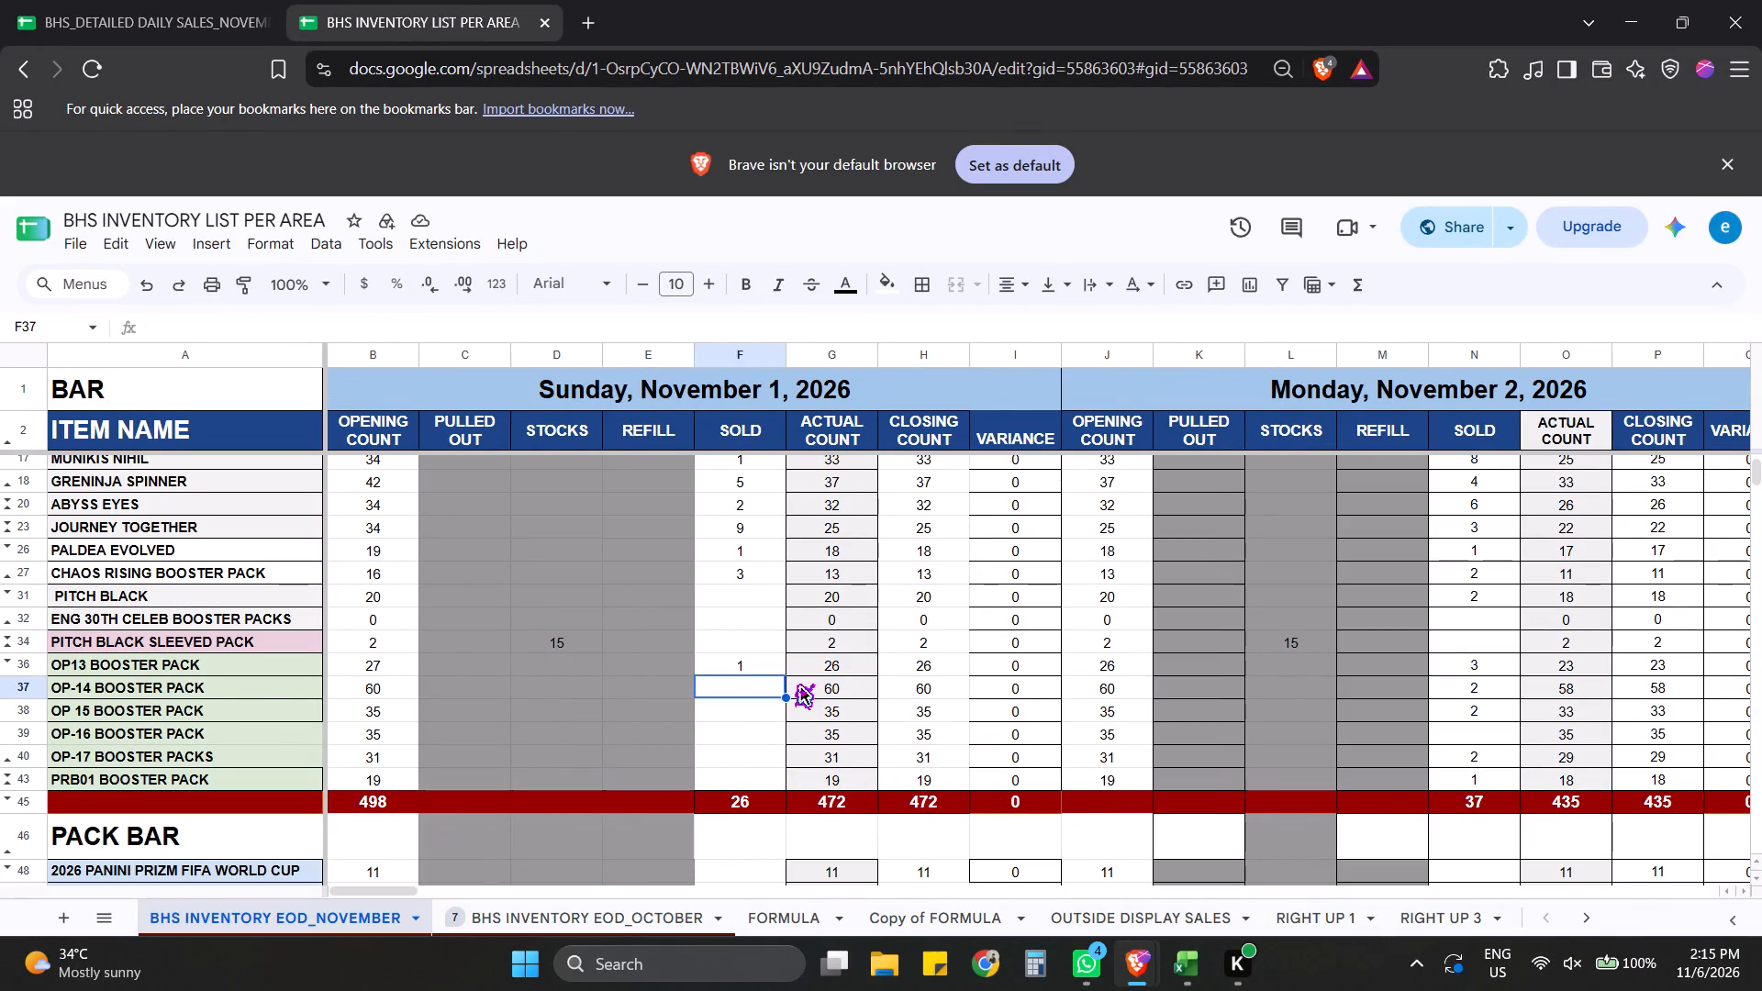
key(Right)
key(Right)
key(Right)
key(Right)
key(Right)
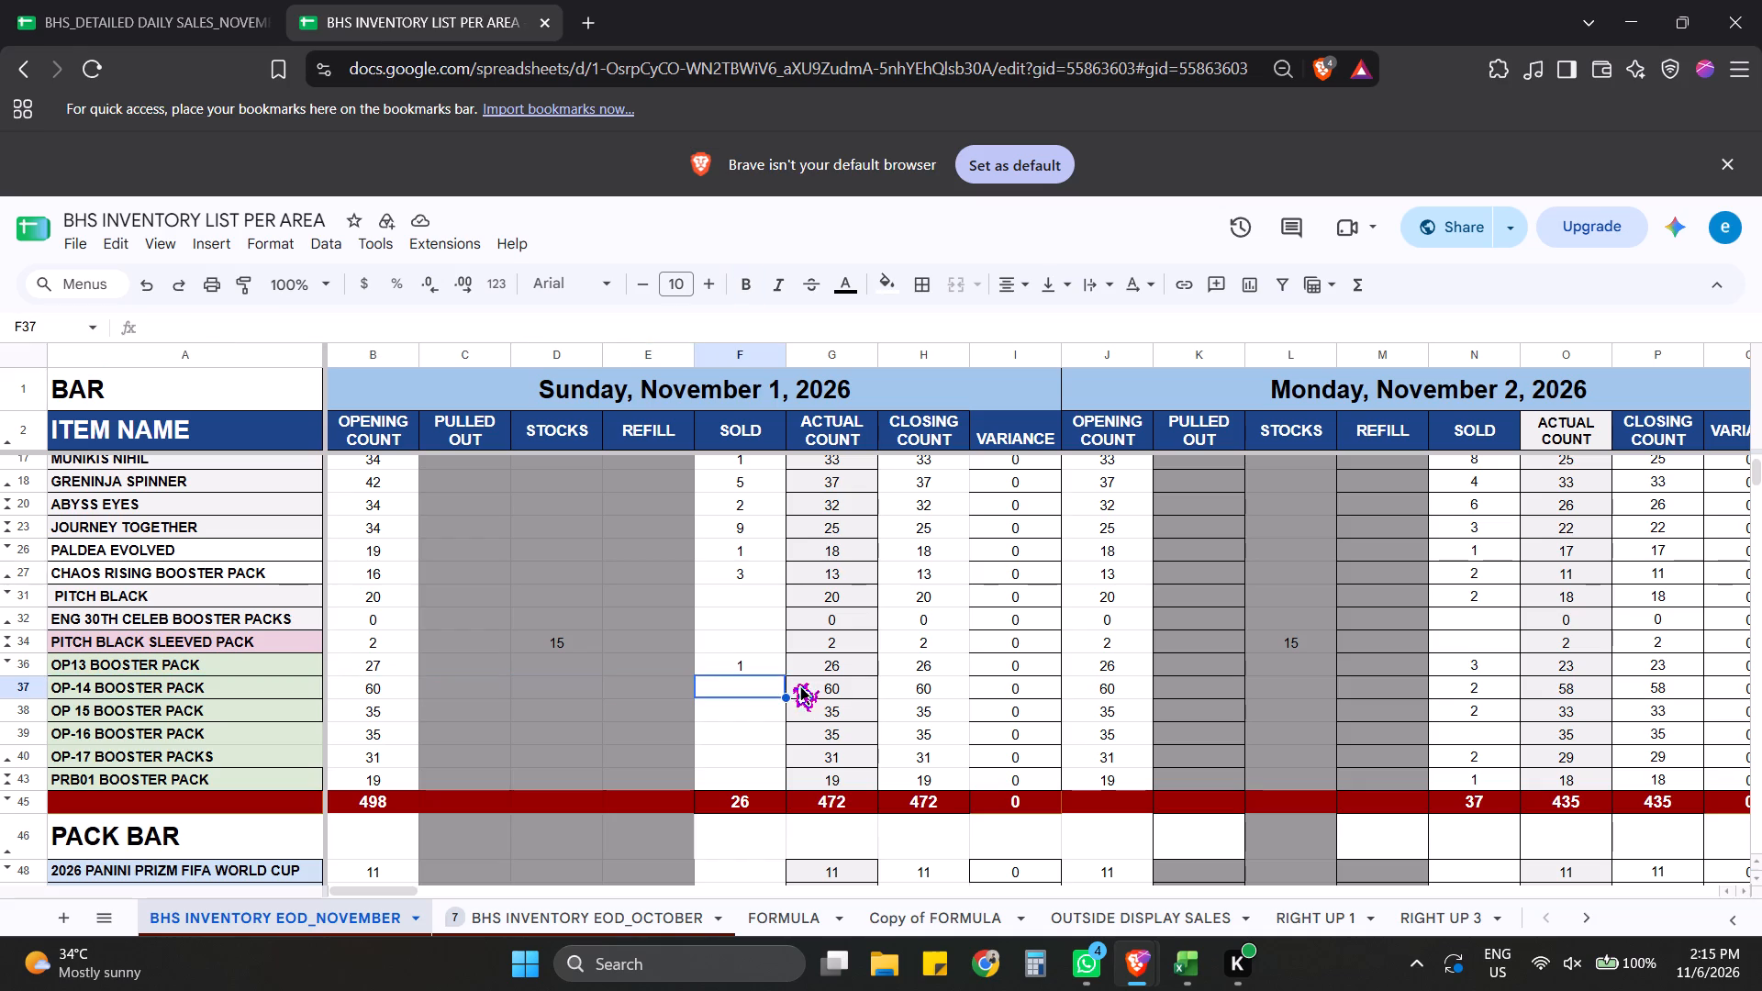
key(Left)
key(Right)
key(Right)
key(Right)
key(Left)
key(Left)
key(Left)
key(Right)
key(Left)
key(Right)
key(Right)
key(Right)
key(Right)
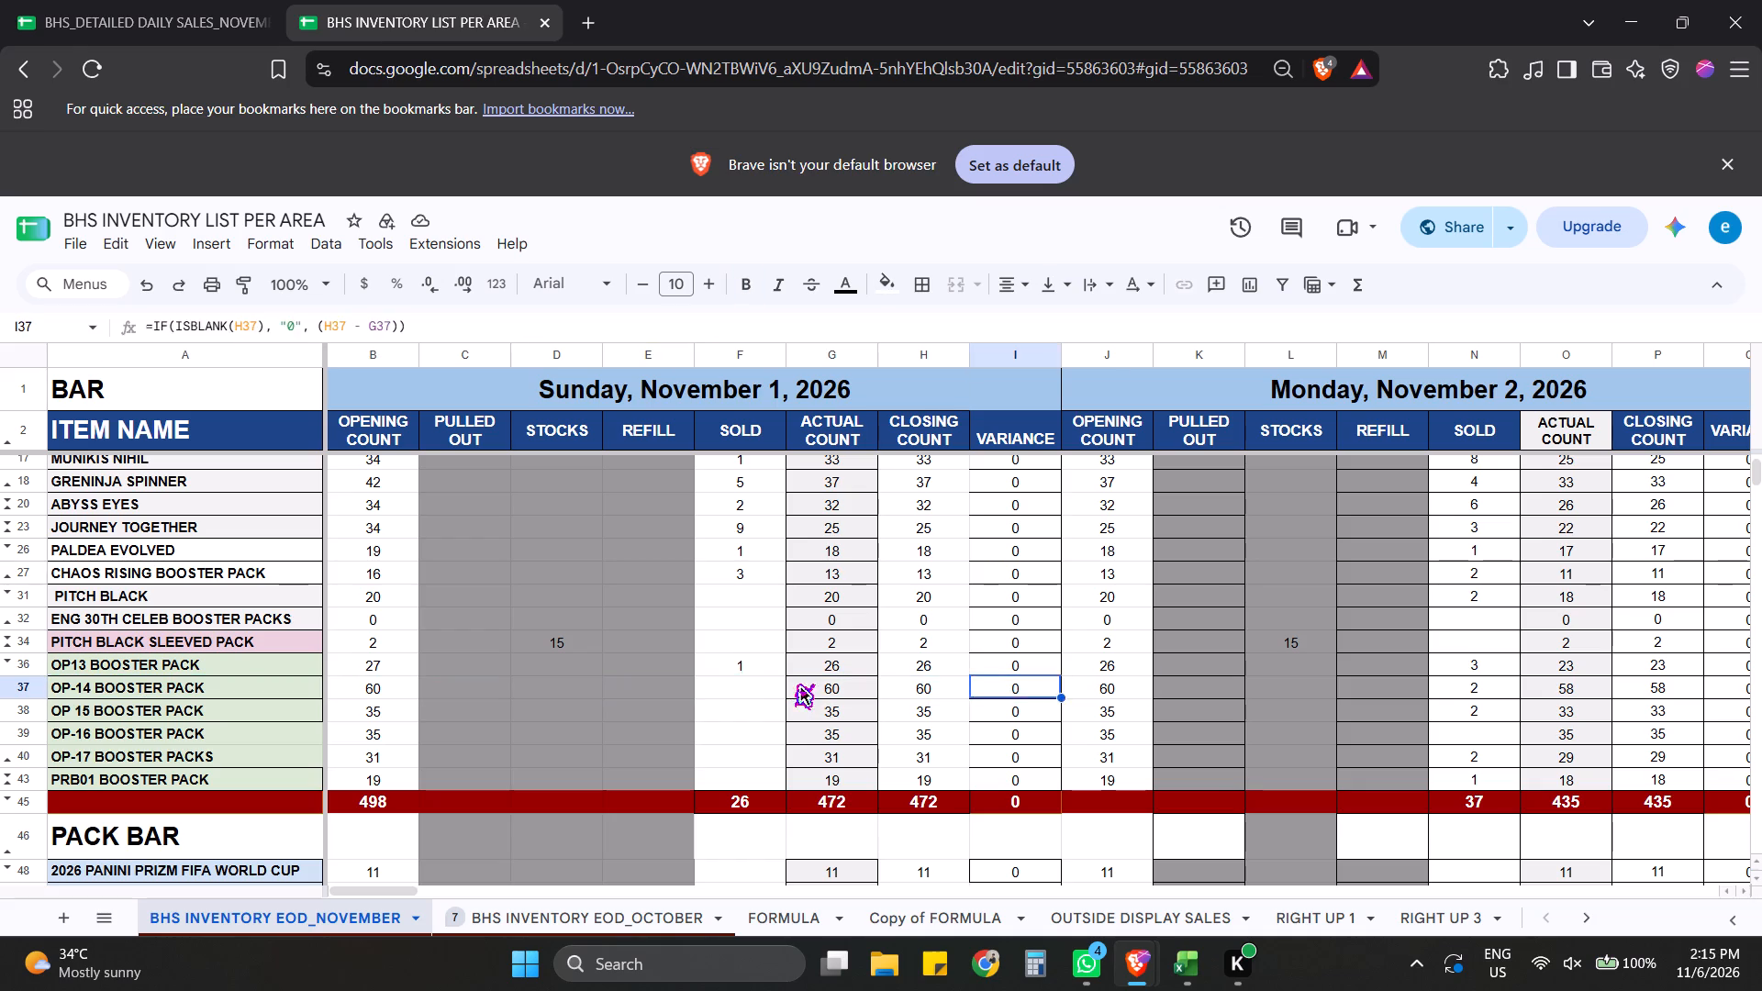
key(Right)
key(Left)
key(Left)
key(Left)
key(Left)
key(Right)
key(Left)
key(Left)
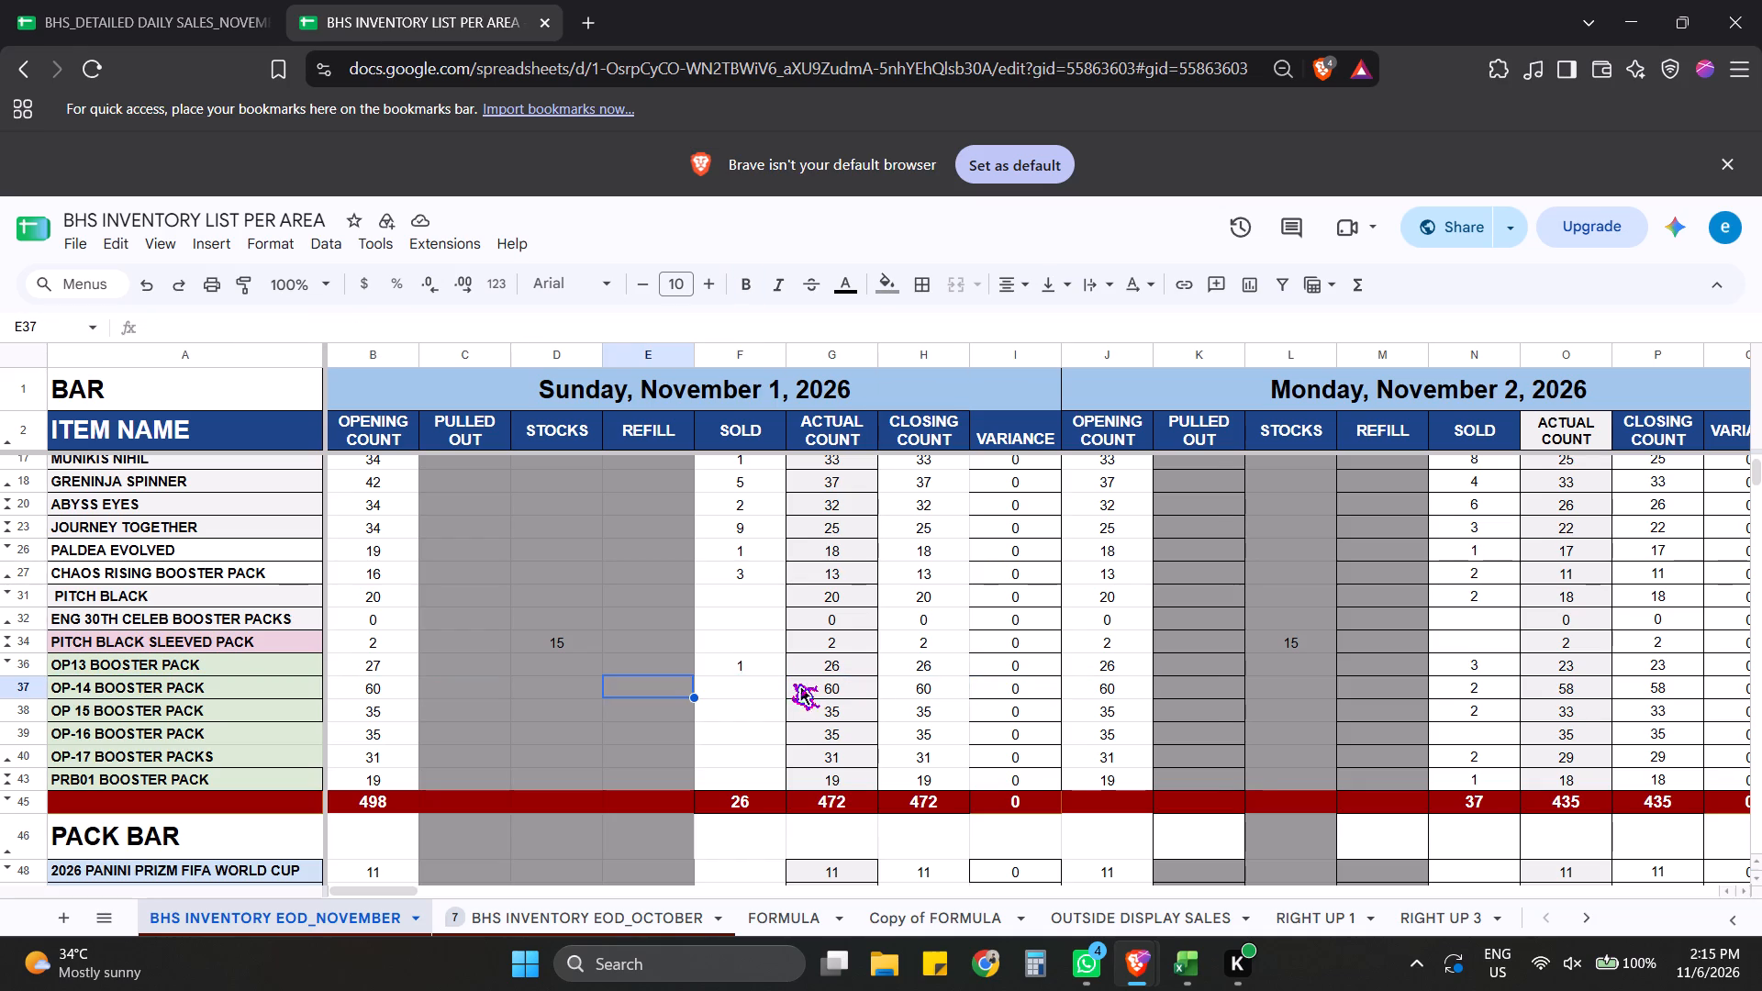
Switch to the One Piece masterfile and recheck OP14 Booster Pack JPN's quantity on the PACKS sheet.
key(alt+Tab)
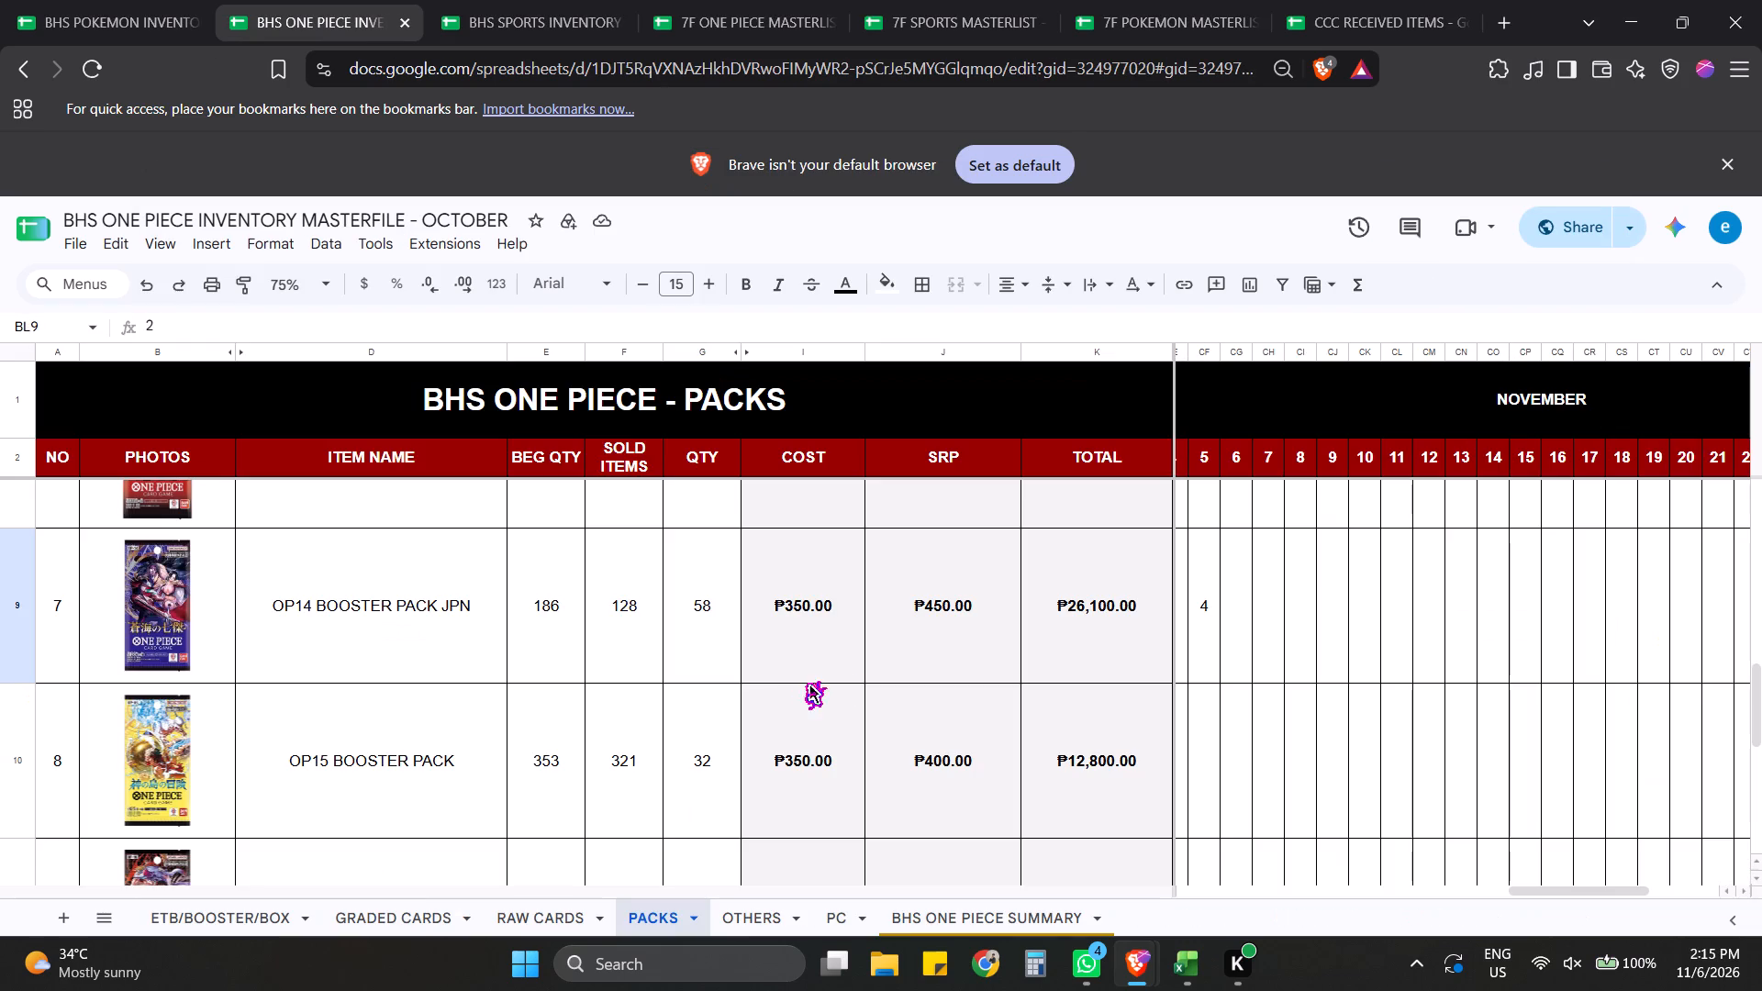
scroll(370, 685, down, 4)
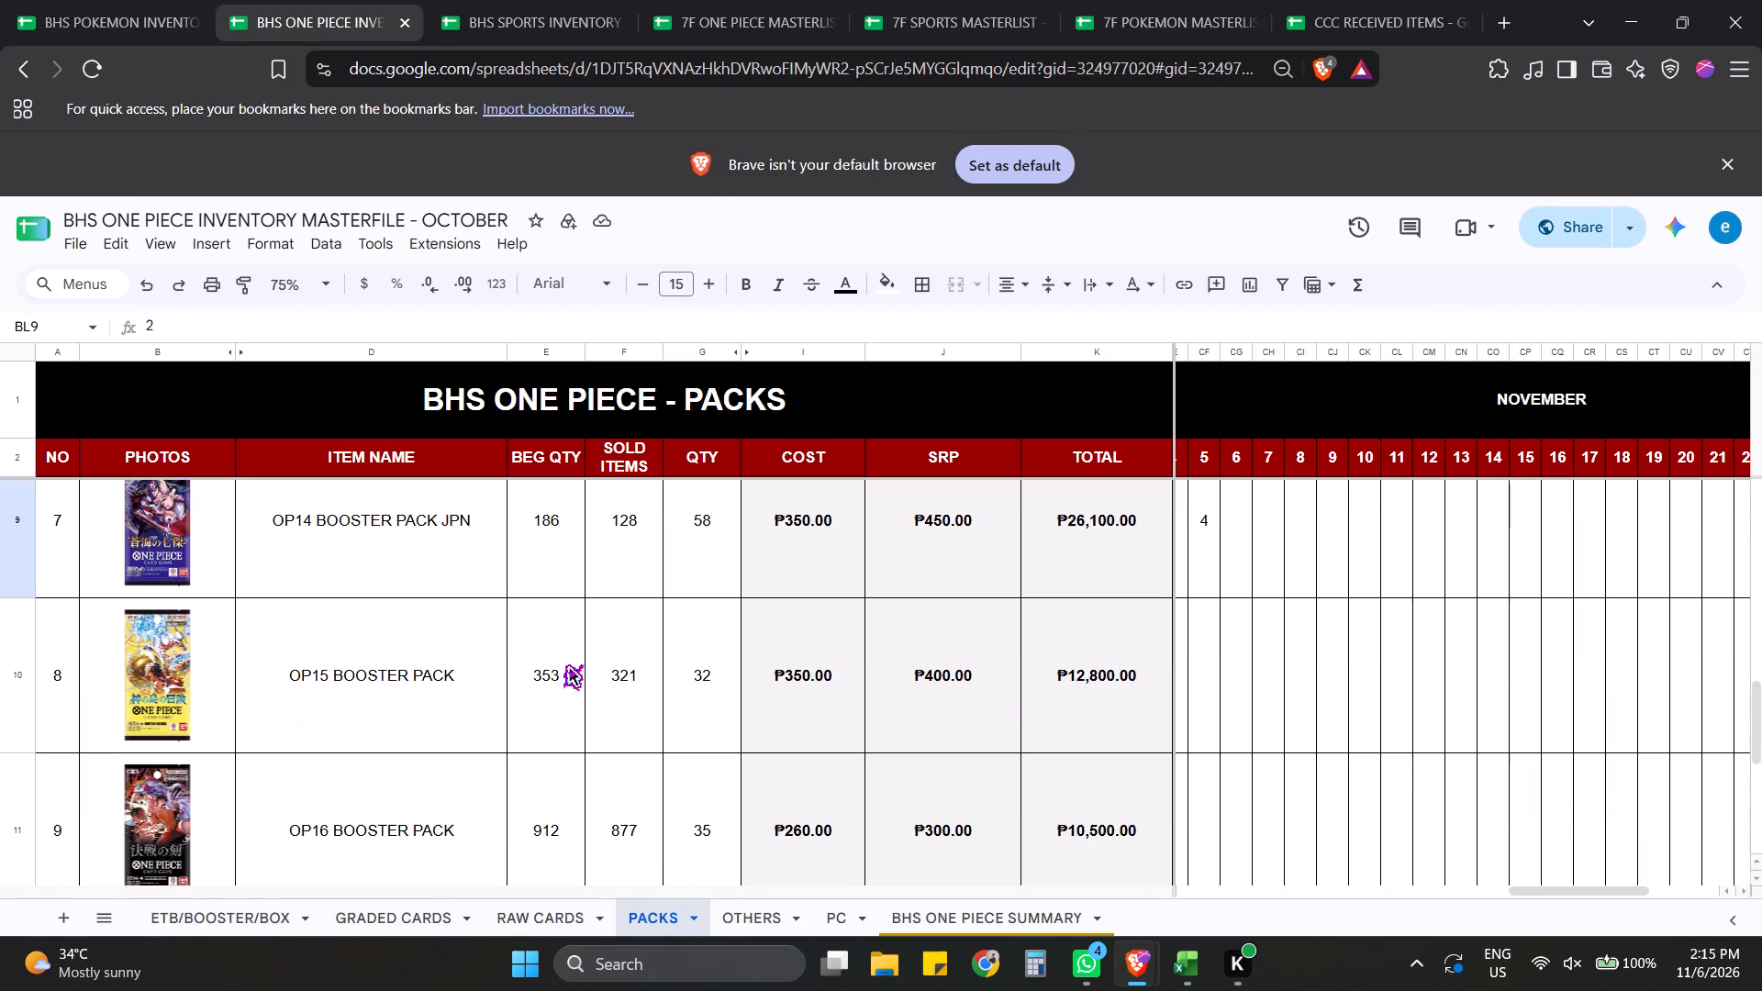
scroll(796, 747, up, 3)
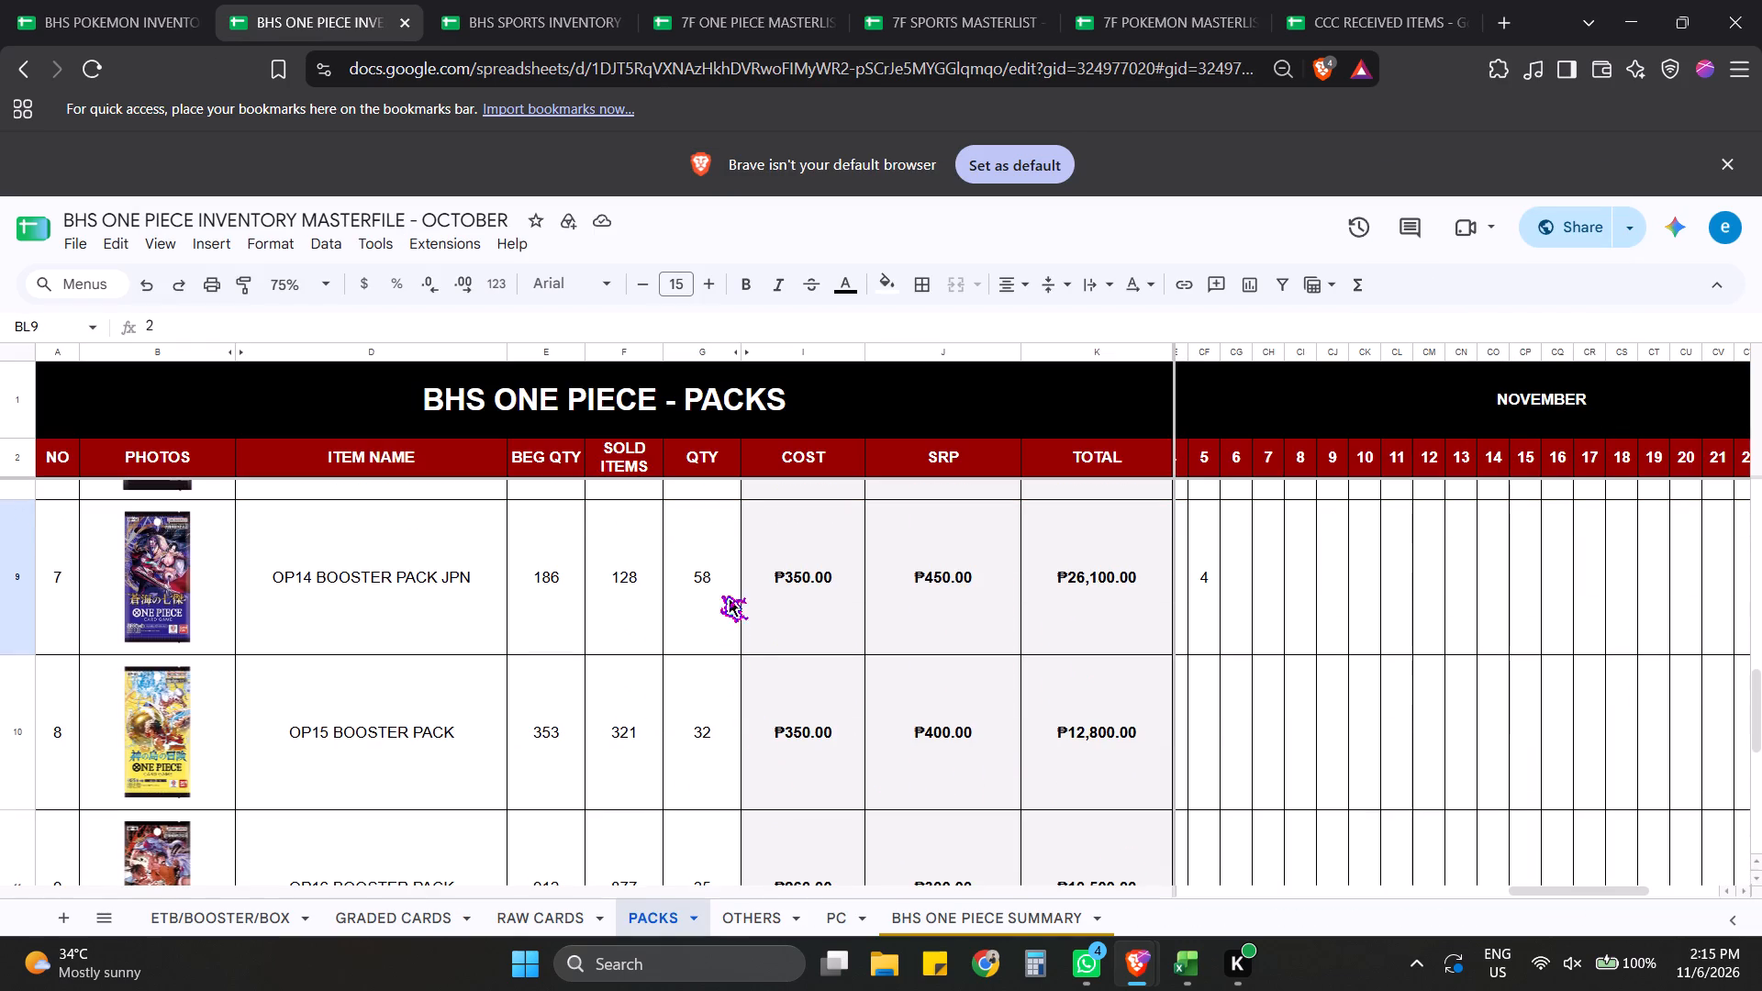
click(720, 595)
Open the edit history of OP14 Booster Pack JPN's beginning quantity.
click(512, 613)
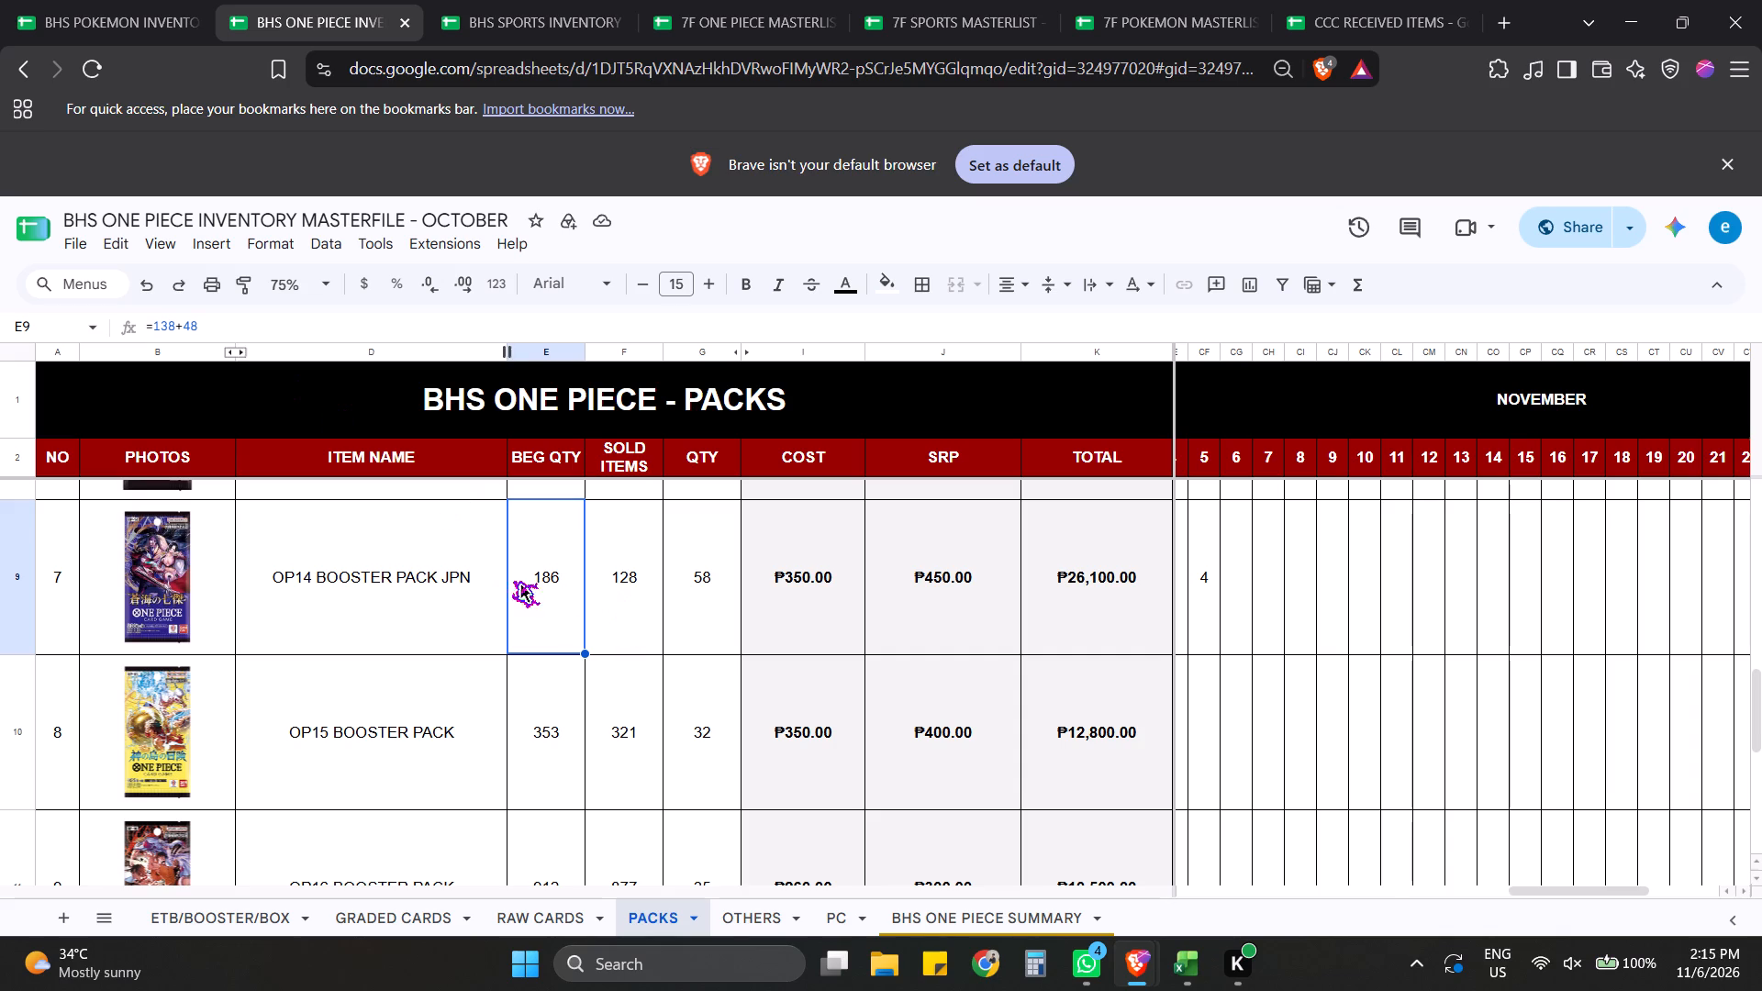
right_click(600, 594)
click(550, 584)
right_click(550, 584)
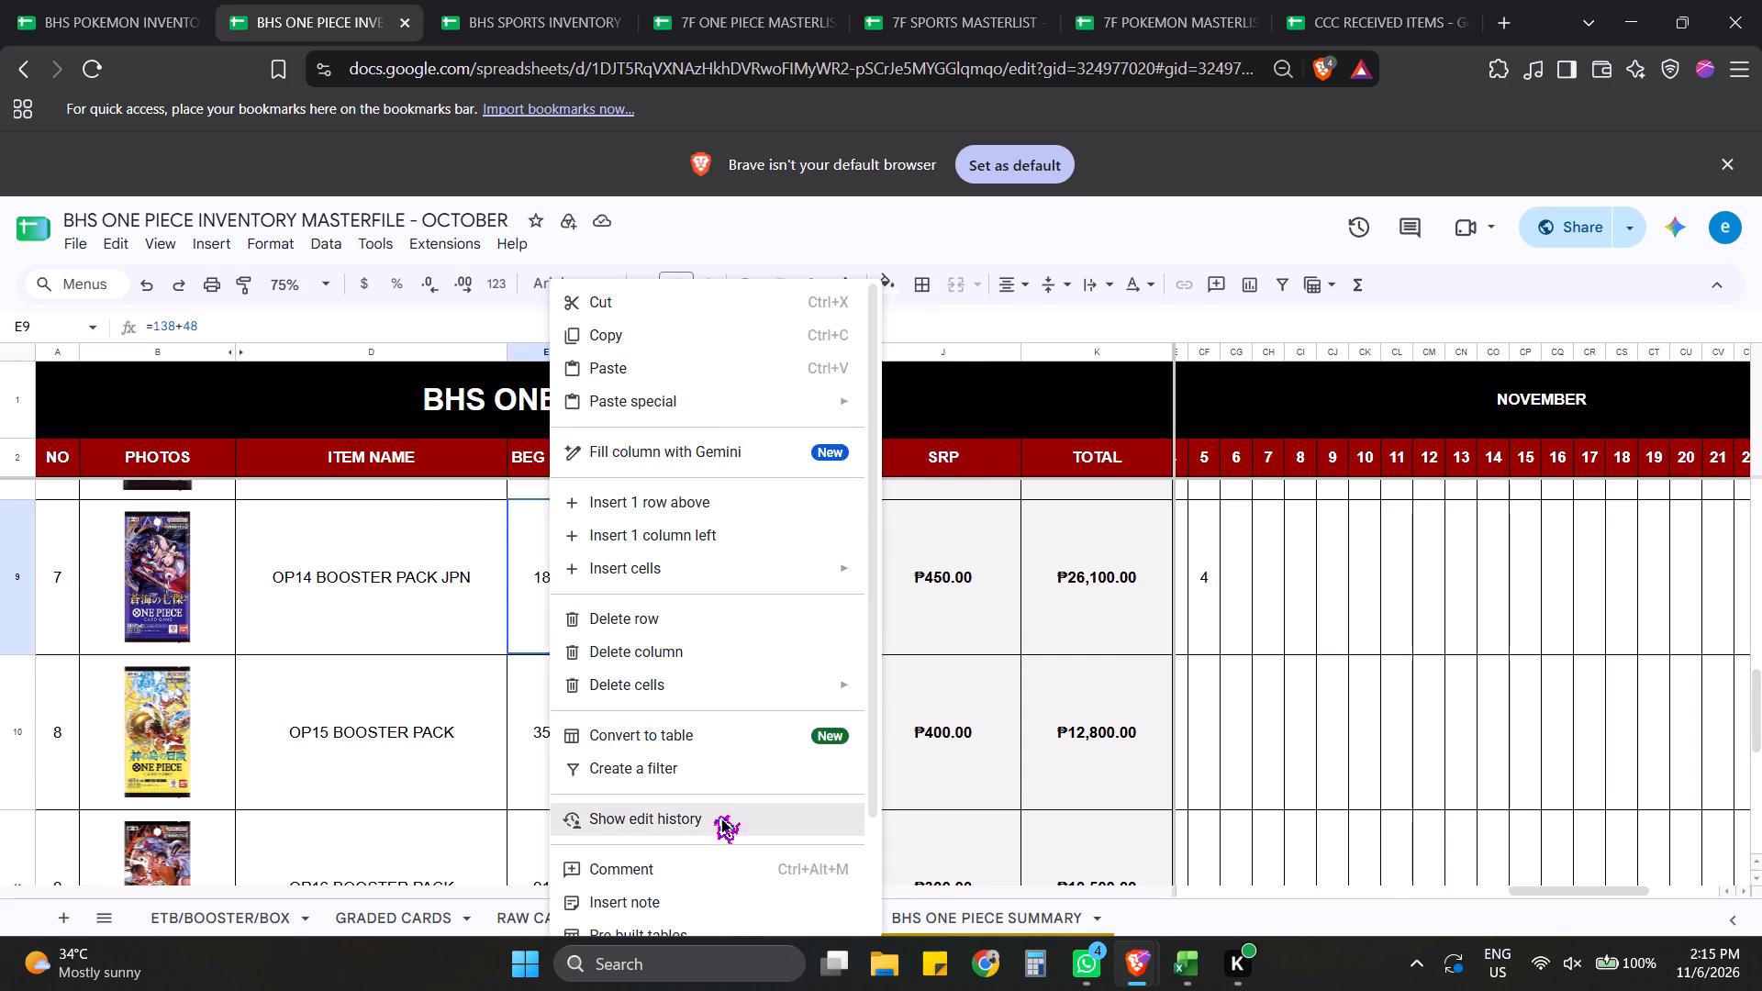
click(713, 815)
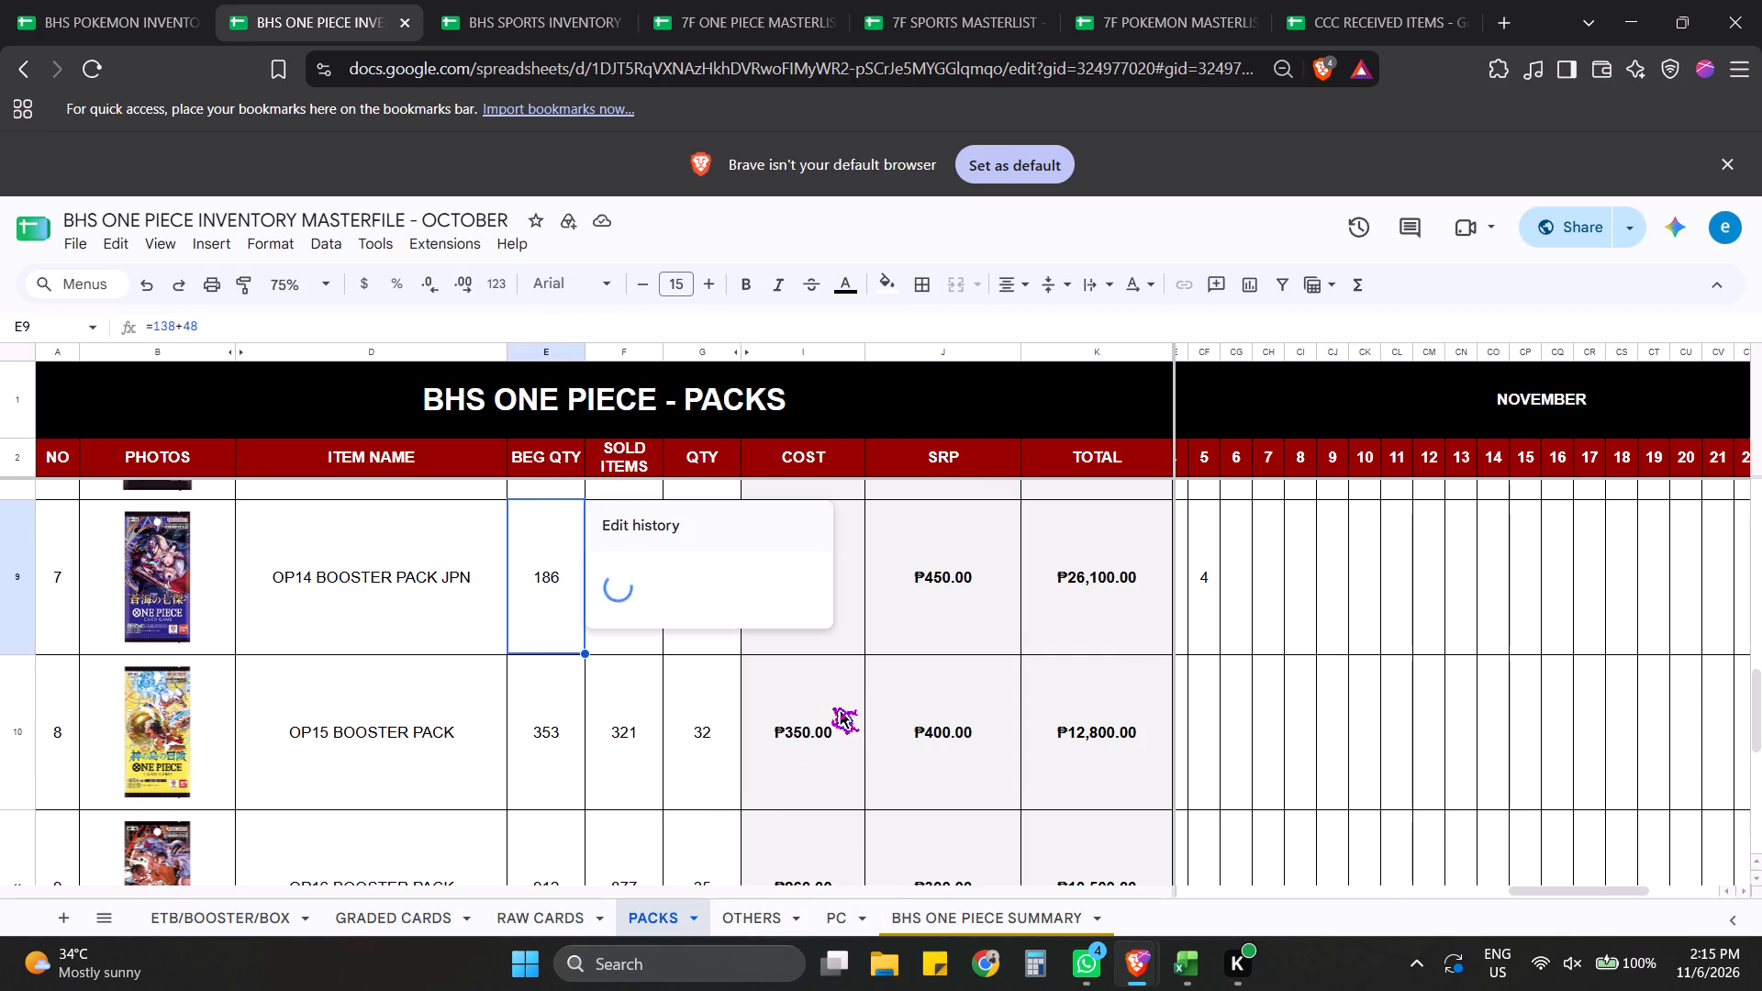
click(839, 754)
Inspect the formulas behind OP14 Booster Pack JPN's quantity and beginning quantity.
click(718, 614)
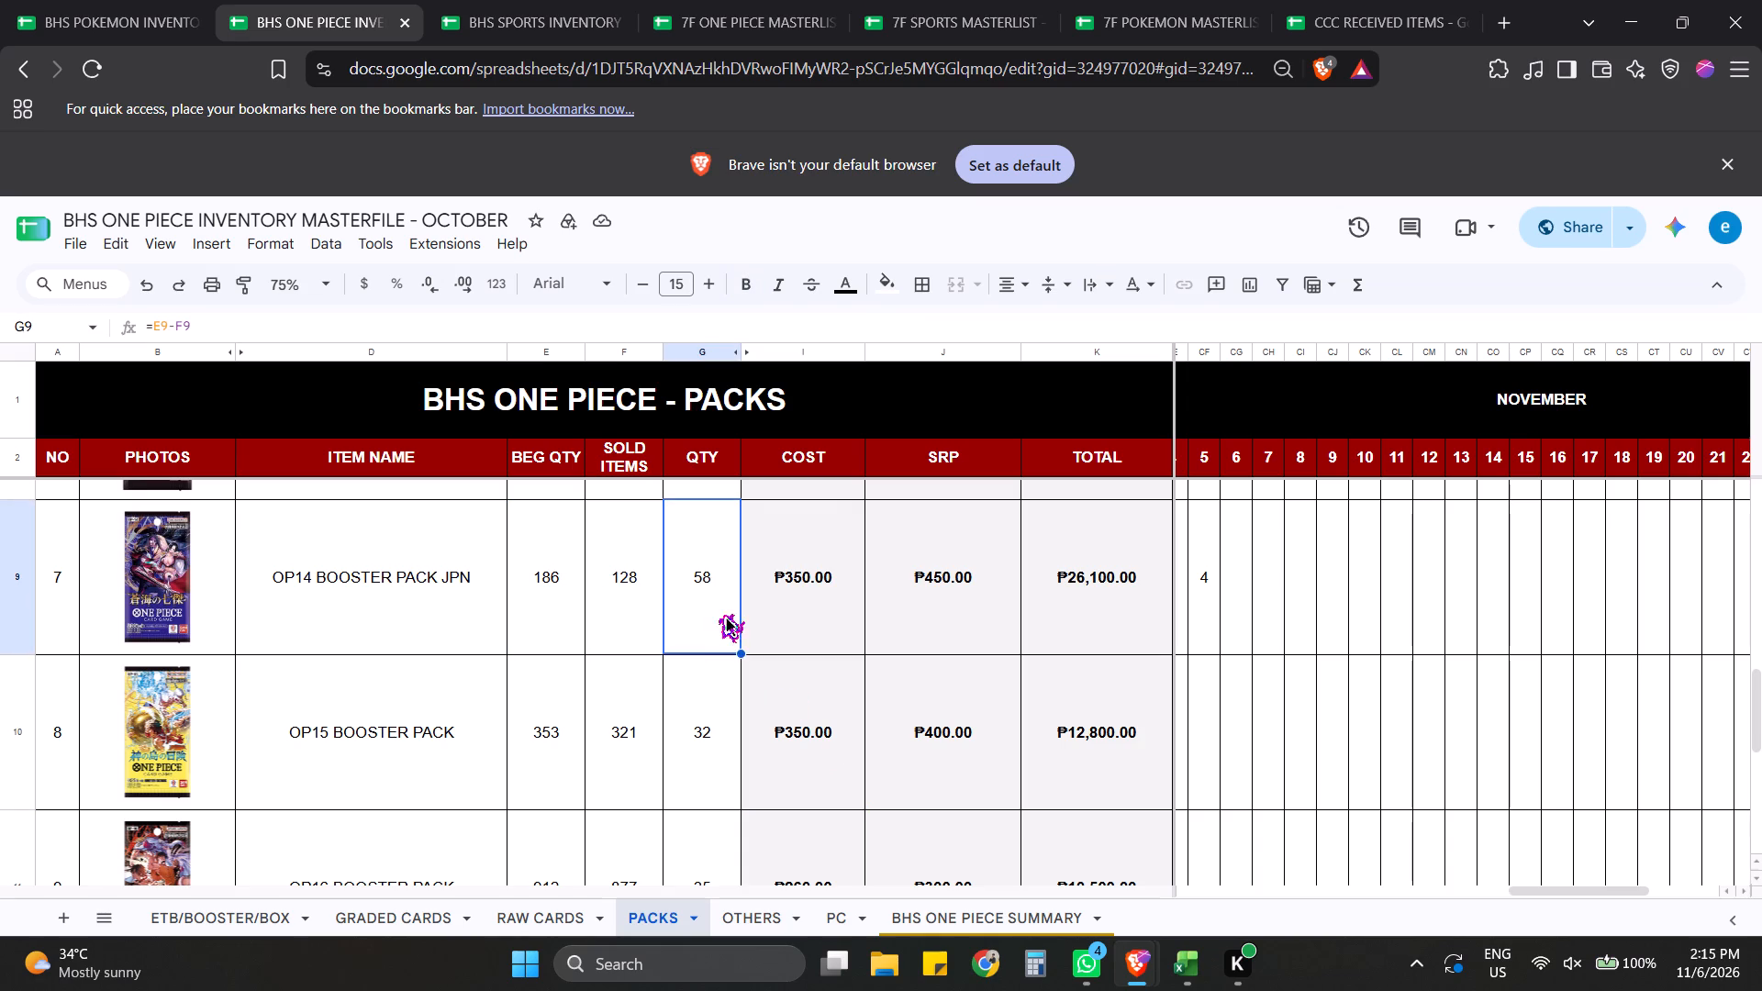
click(535, 594)
Switch to the inventory list and trace the BAR OP-14 row from November 1 through November 3, checking its sold entries.
key(alt+Tab)
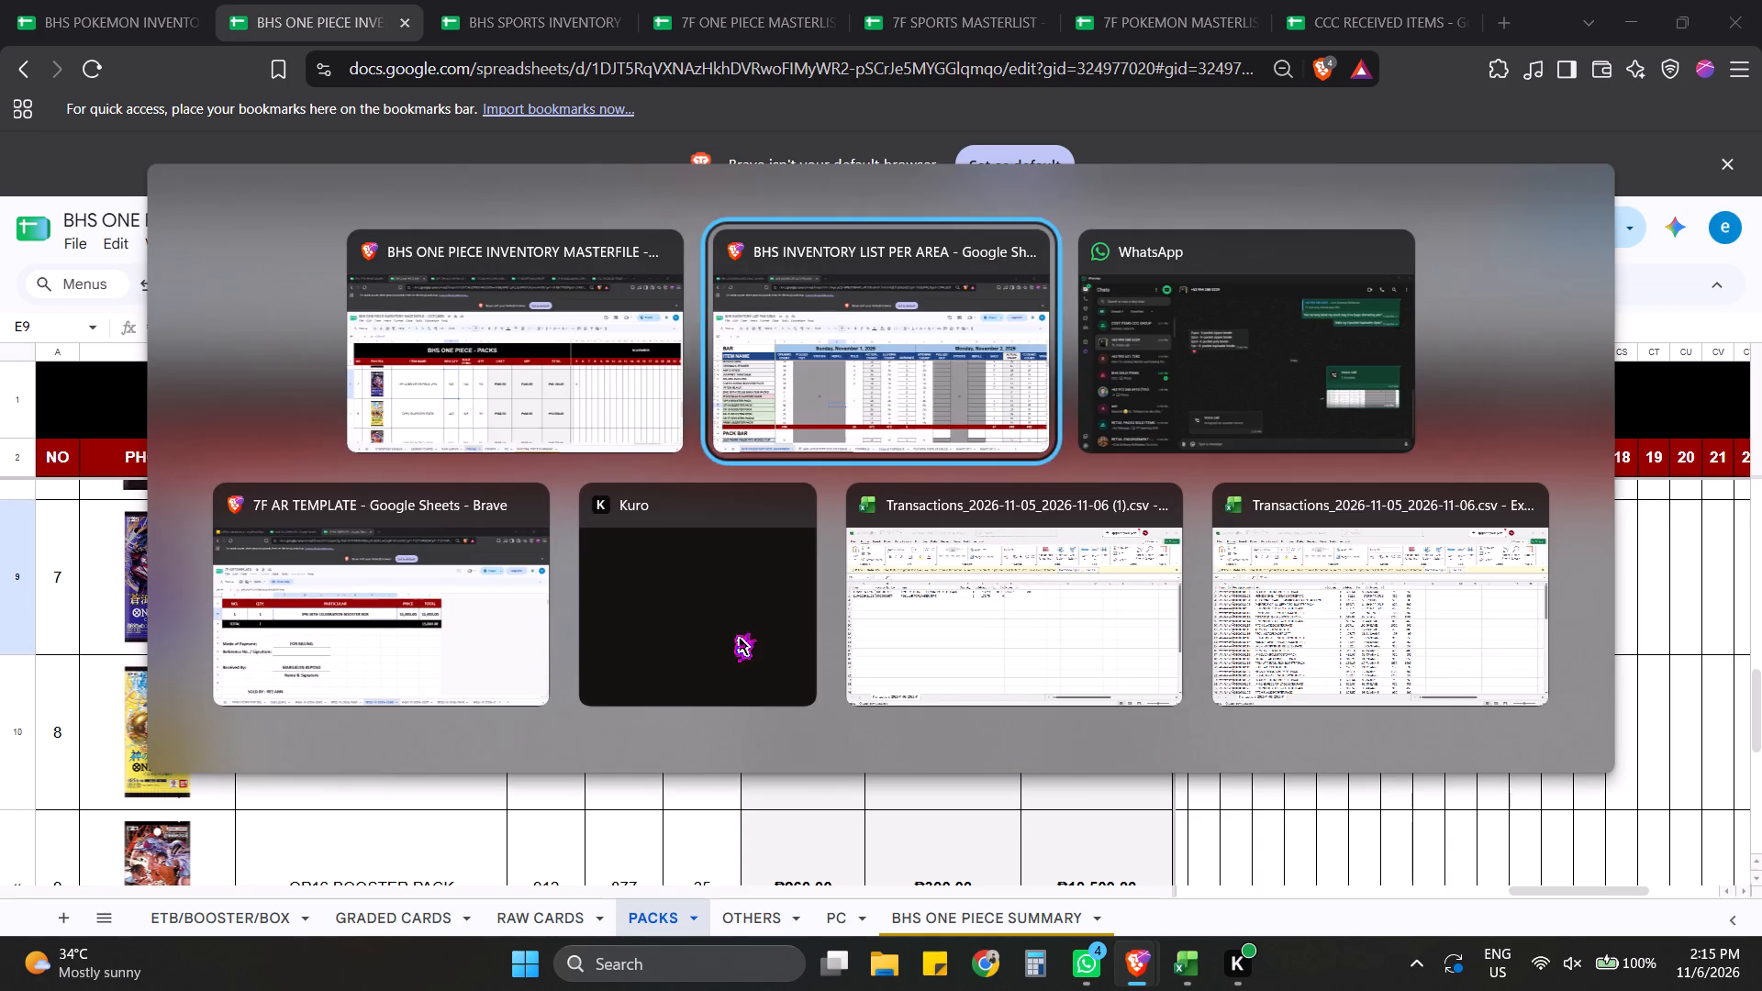
click(852, 690)
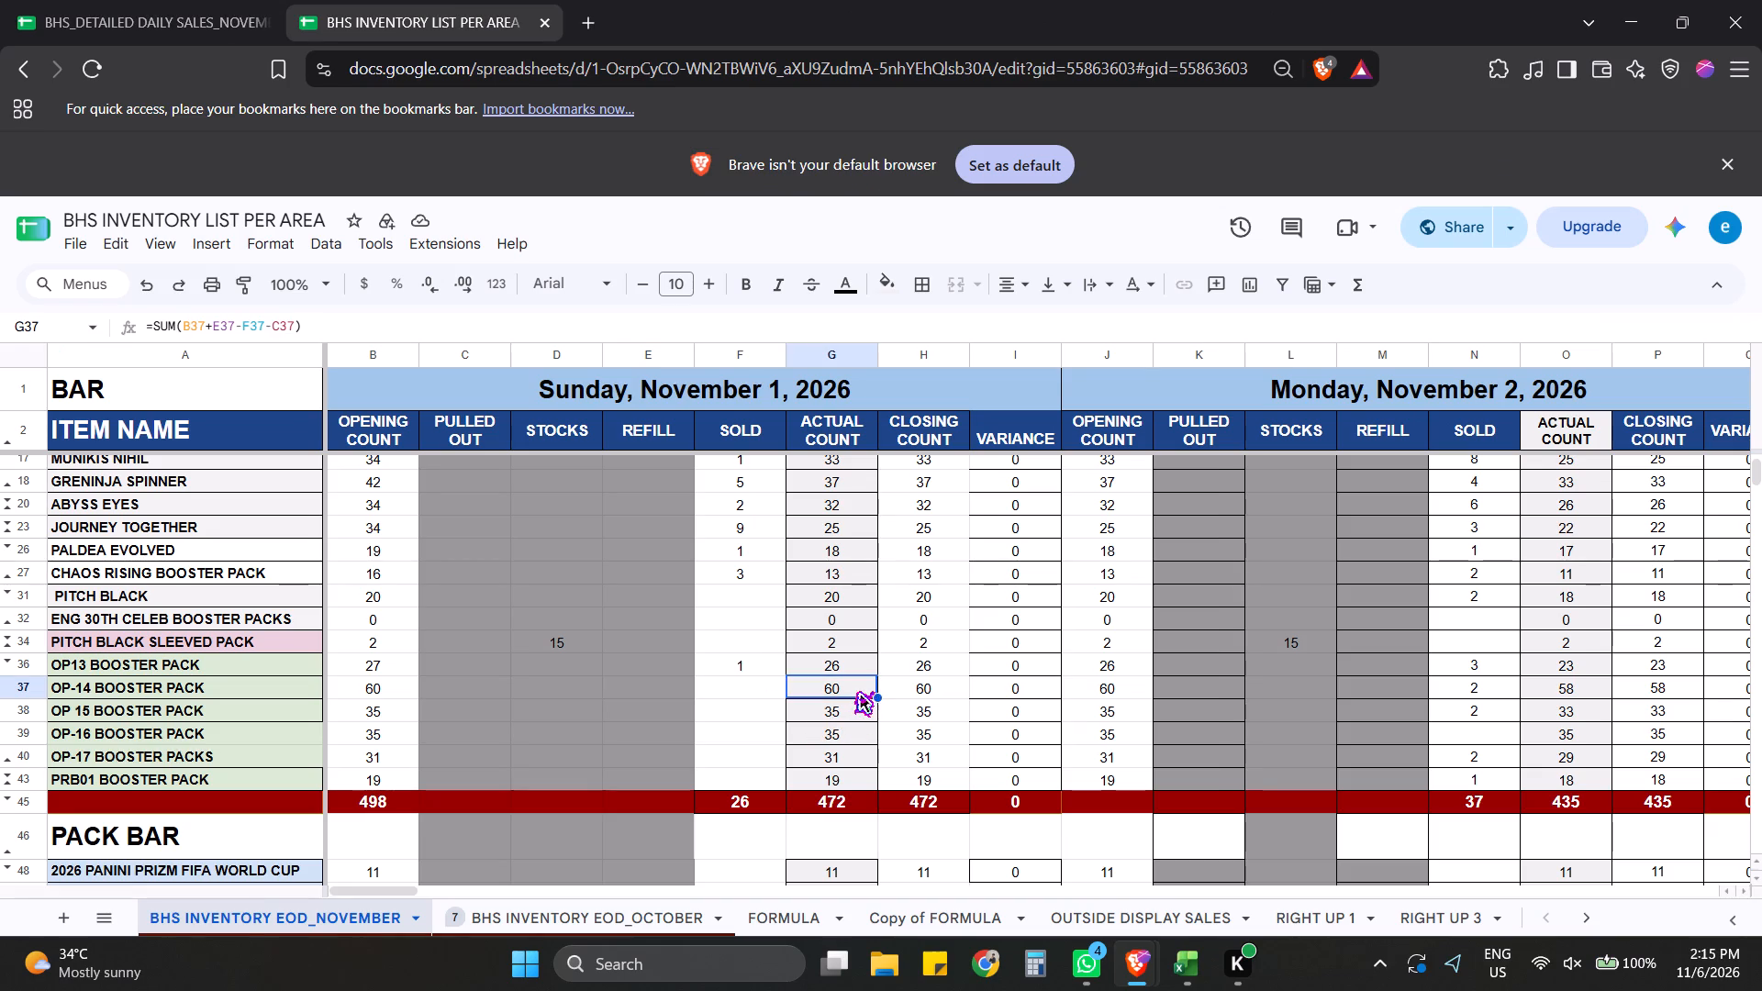
key(alt+Tab)
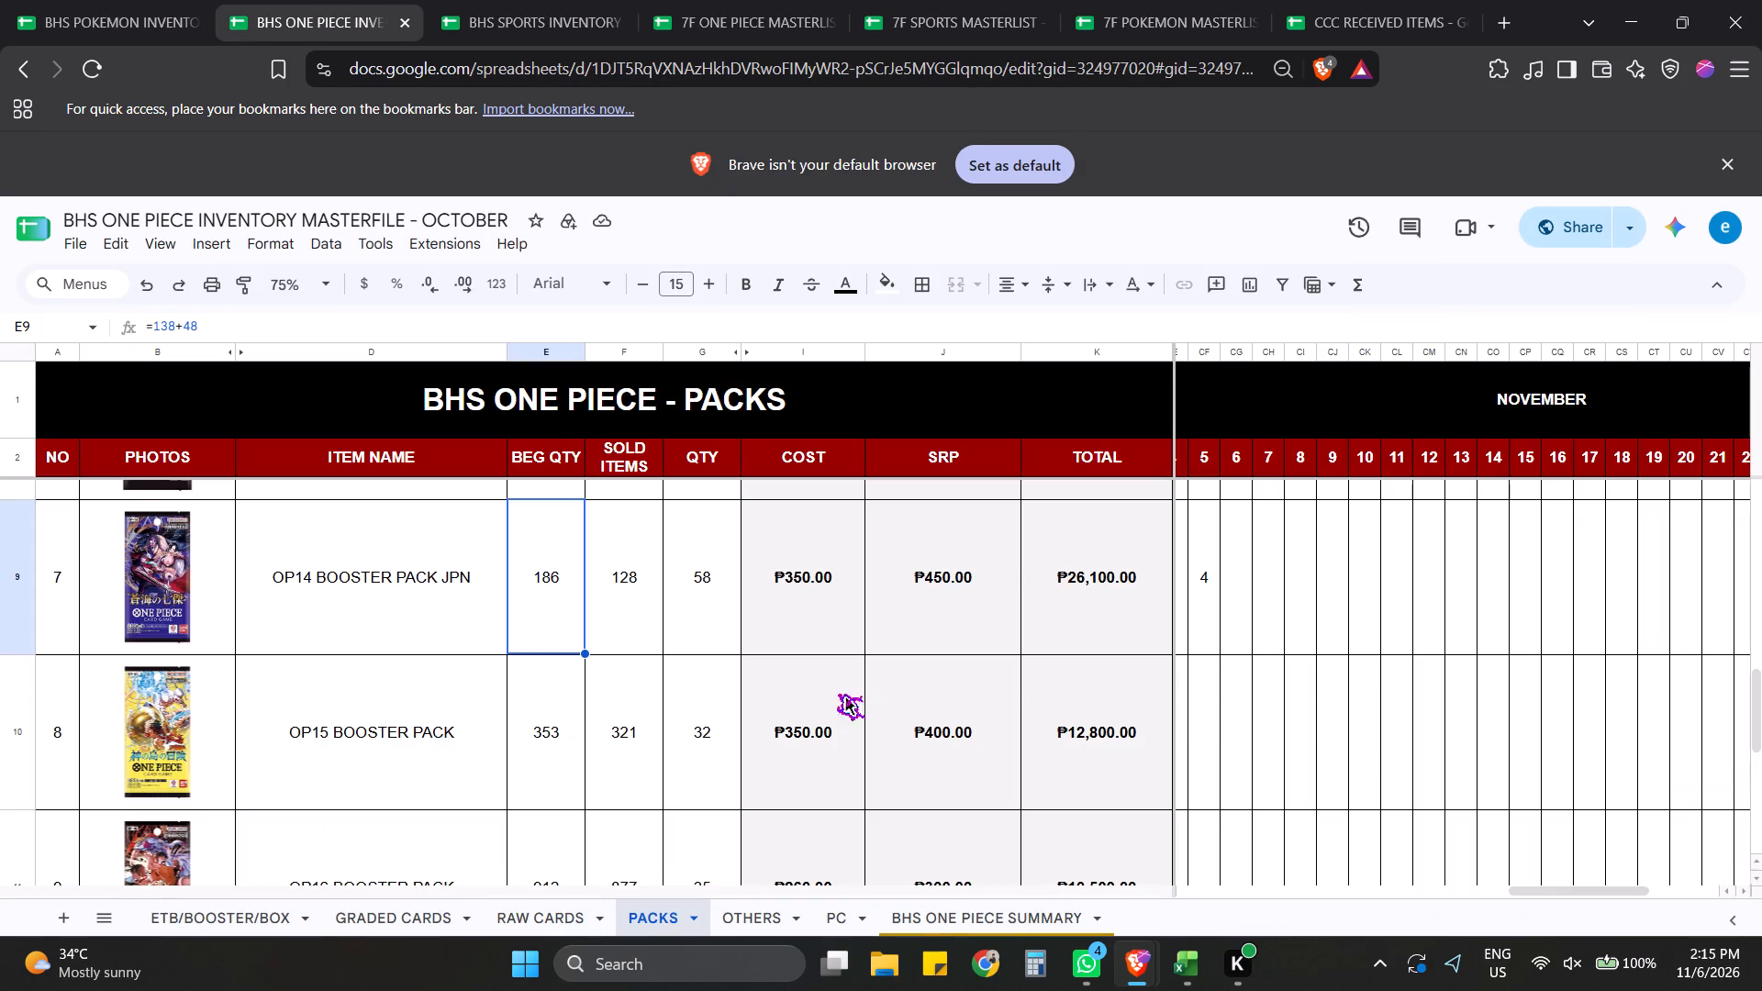
key(alt+Tab)
click(1482, 693)
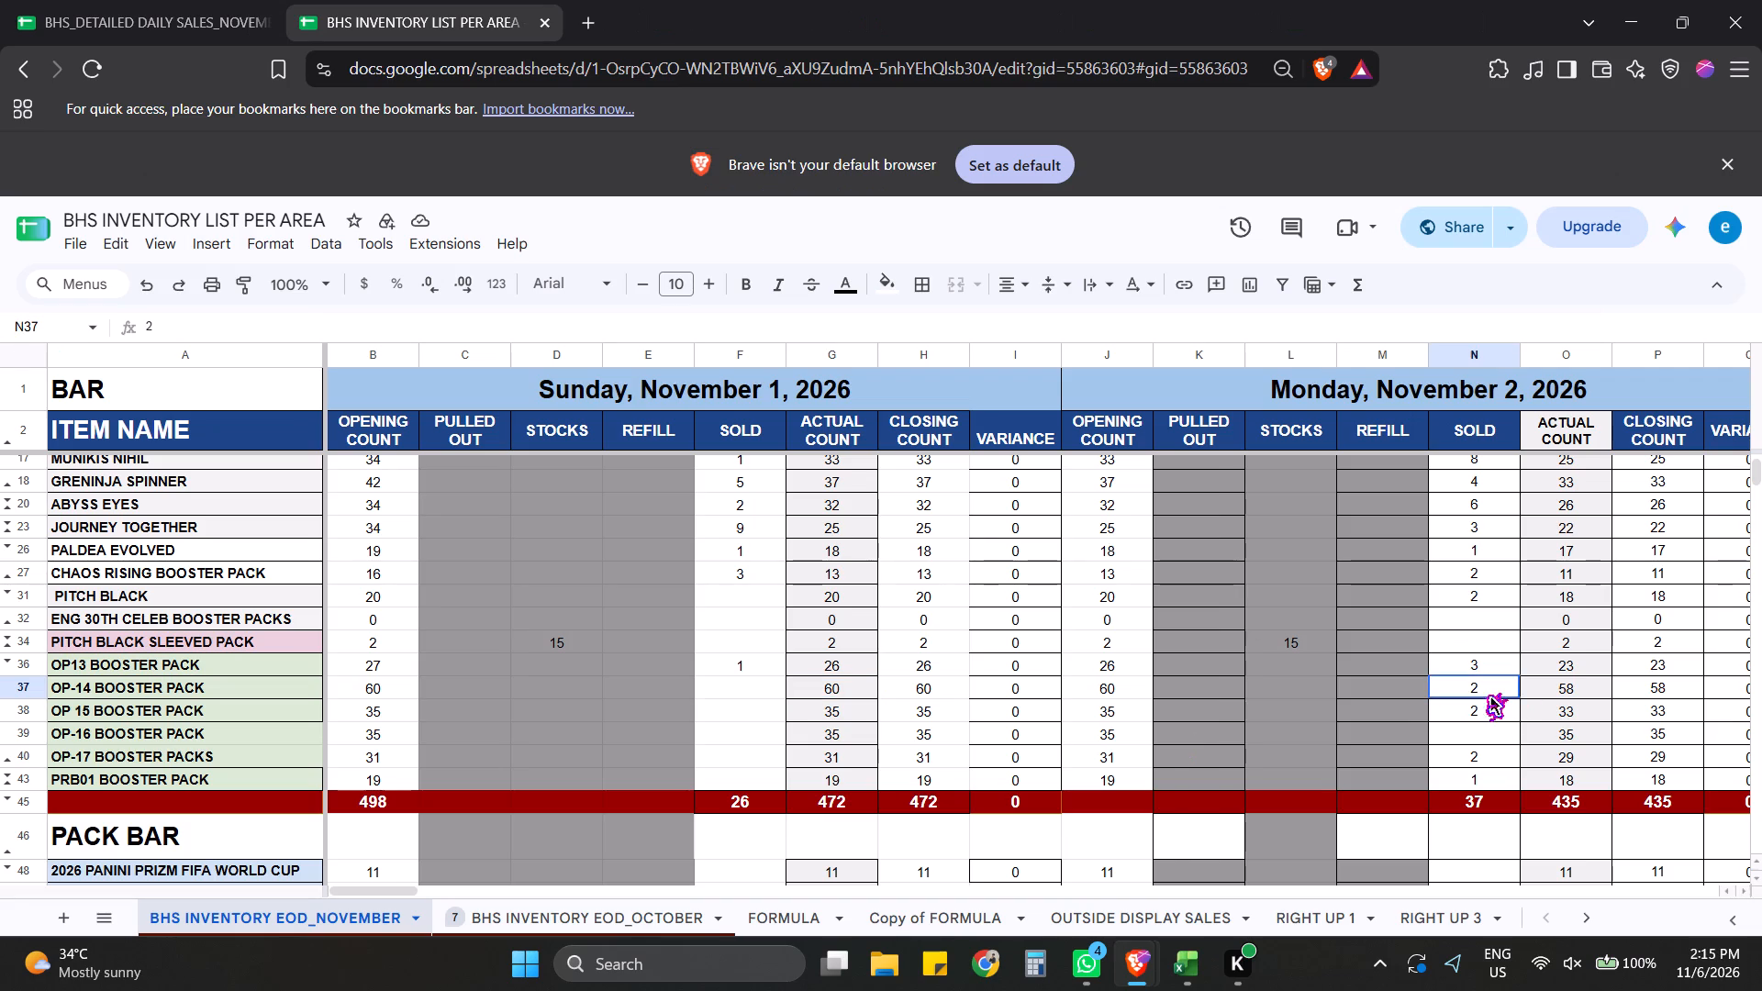
key(Tab)
key(Tab)
key(Tab)
key(Tab)
key(Tab)
key(Tab)
key(Tab)
key(Tab)
key(Tab)
key(Tab)
key(Tab)
key(Tab)
key(Tab)
key(Tab)
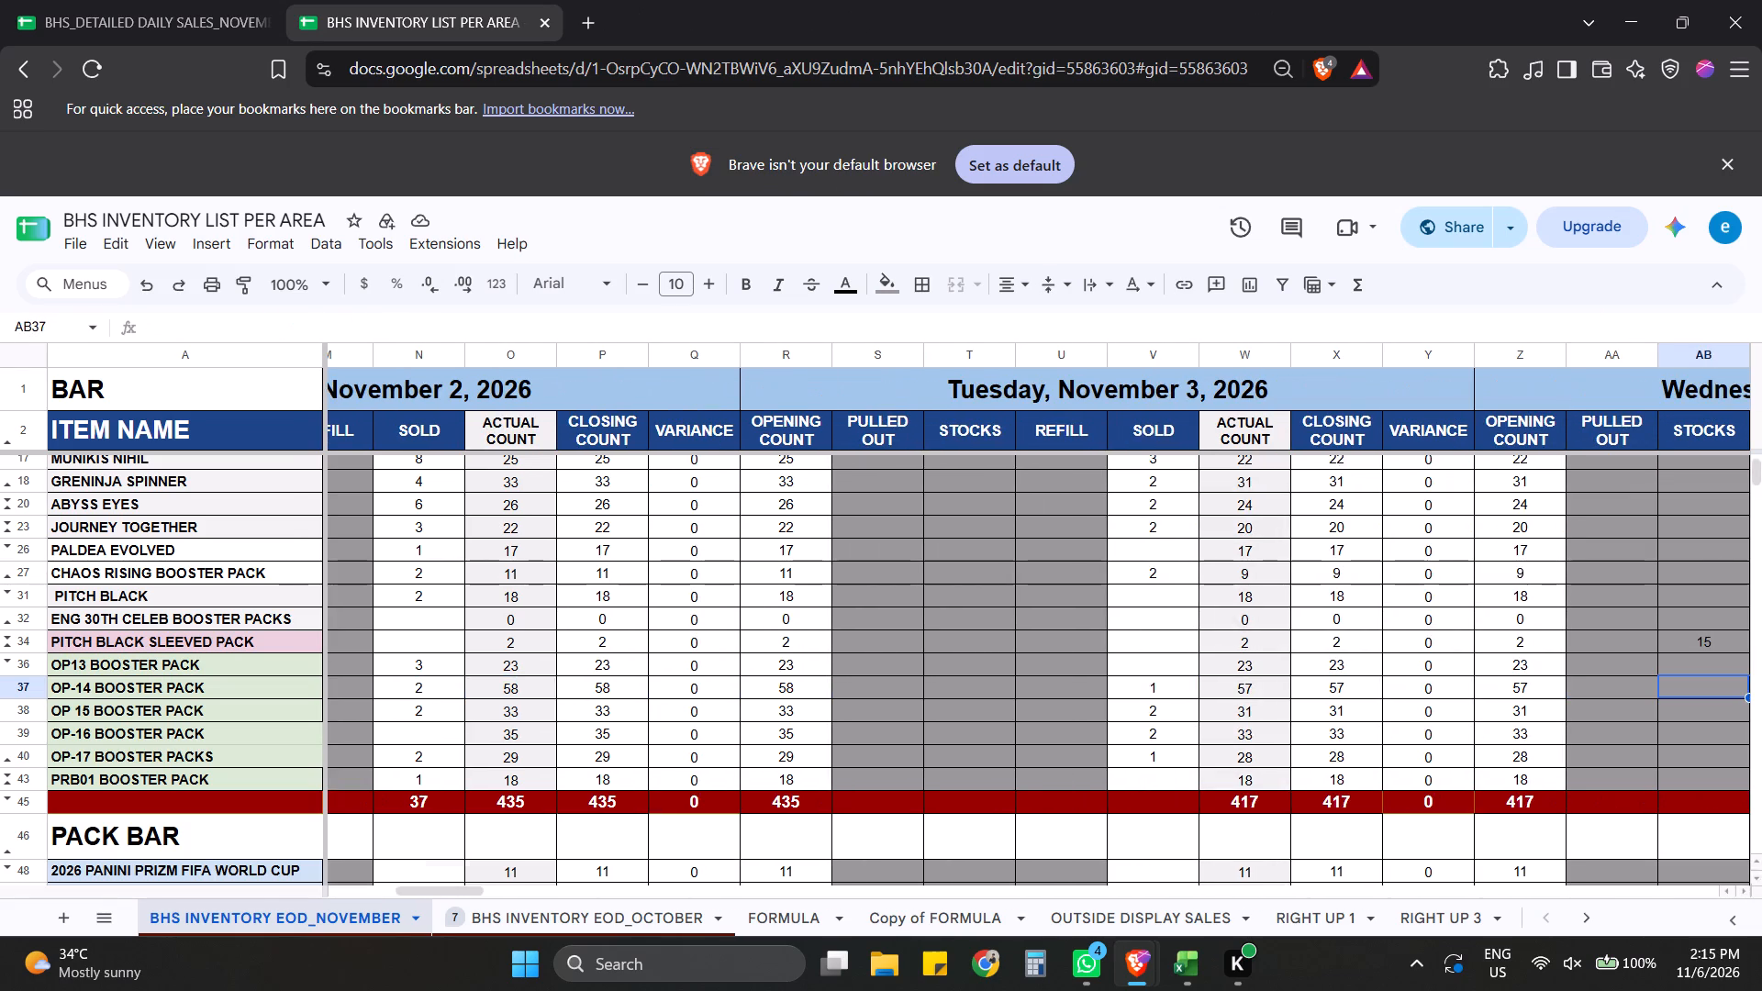
key(Tab)
In the One Piece masterfile's PACKS sheet, enter 1 sold for OP14 Booster Pack JPN on November 3.
key(alt+Tab)
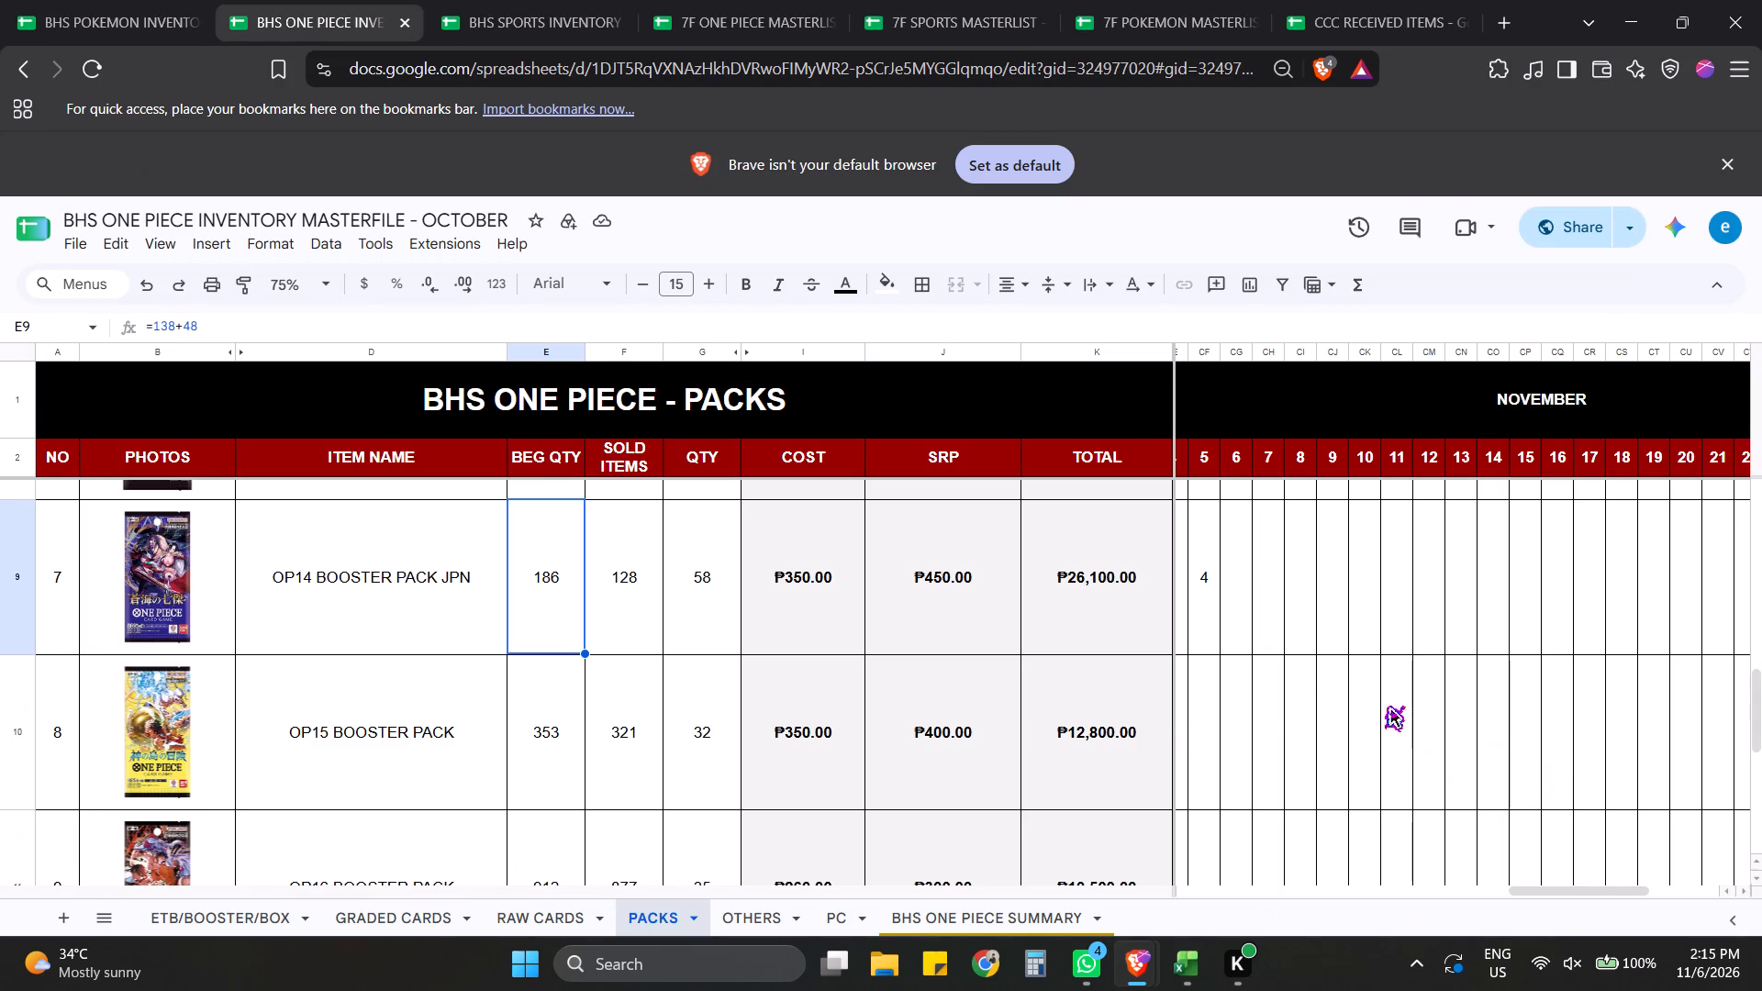
drag(1527, 891, 1476, 885)
click(1346, 587)
key(1)
click(1445, 704)
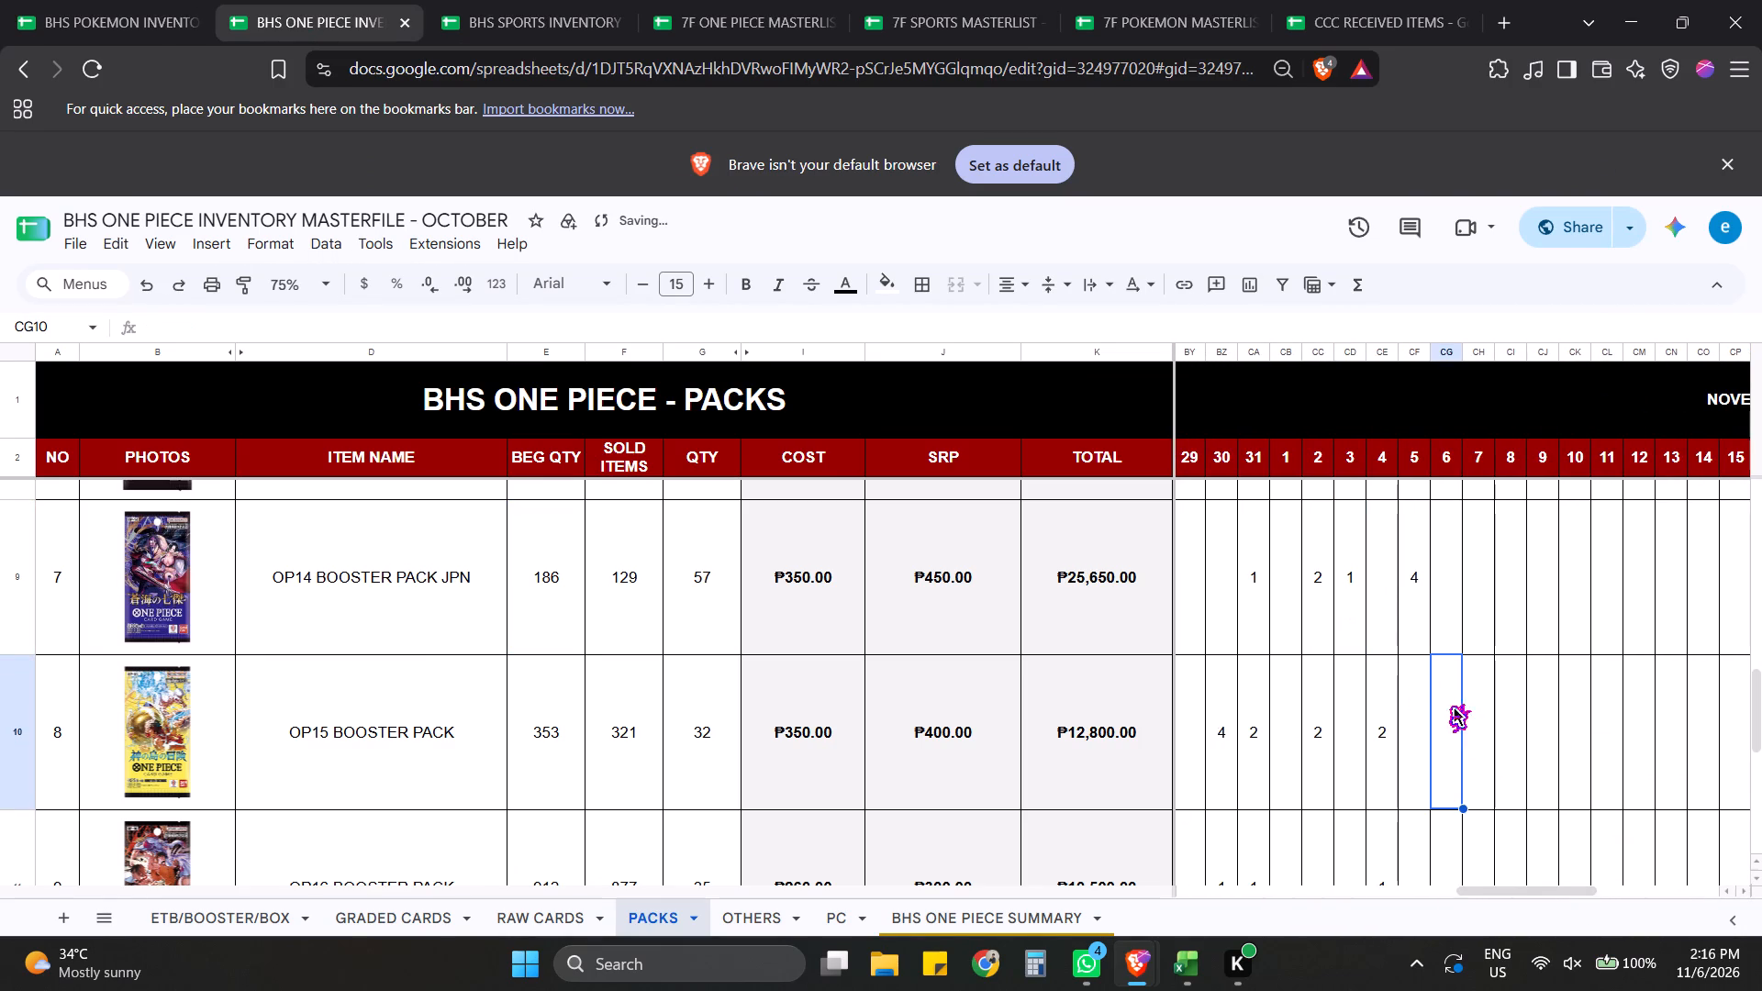
Recheck OP14's masterfile quantity, and look up the OP15 and OP16 booster pack quantities for comparison with the inventory list.
key(alt+Tab)
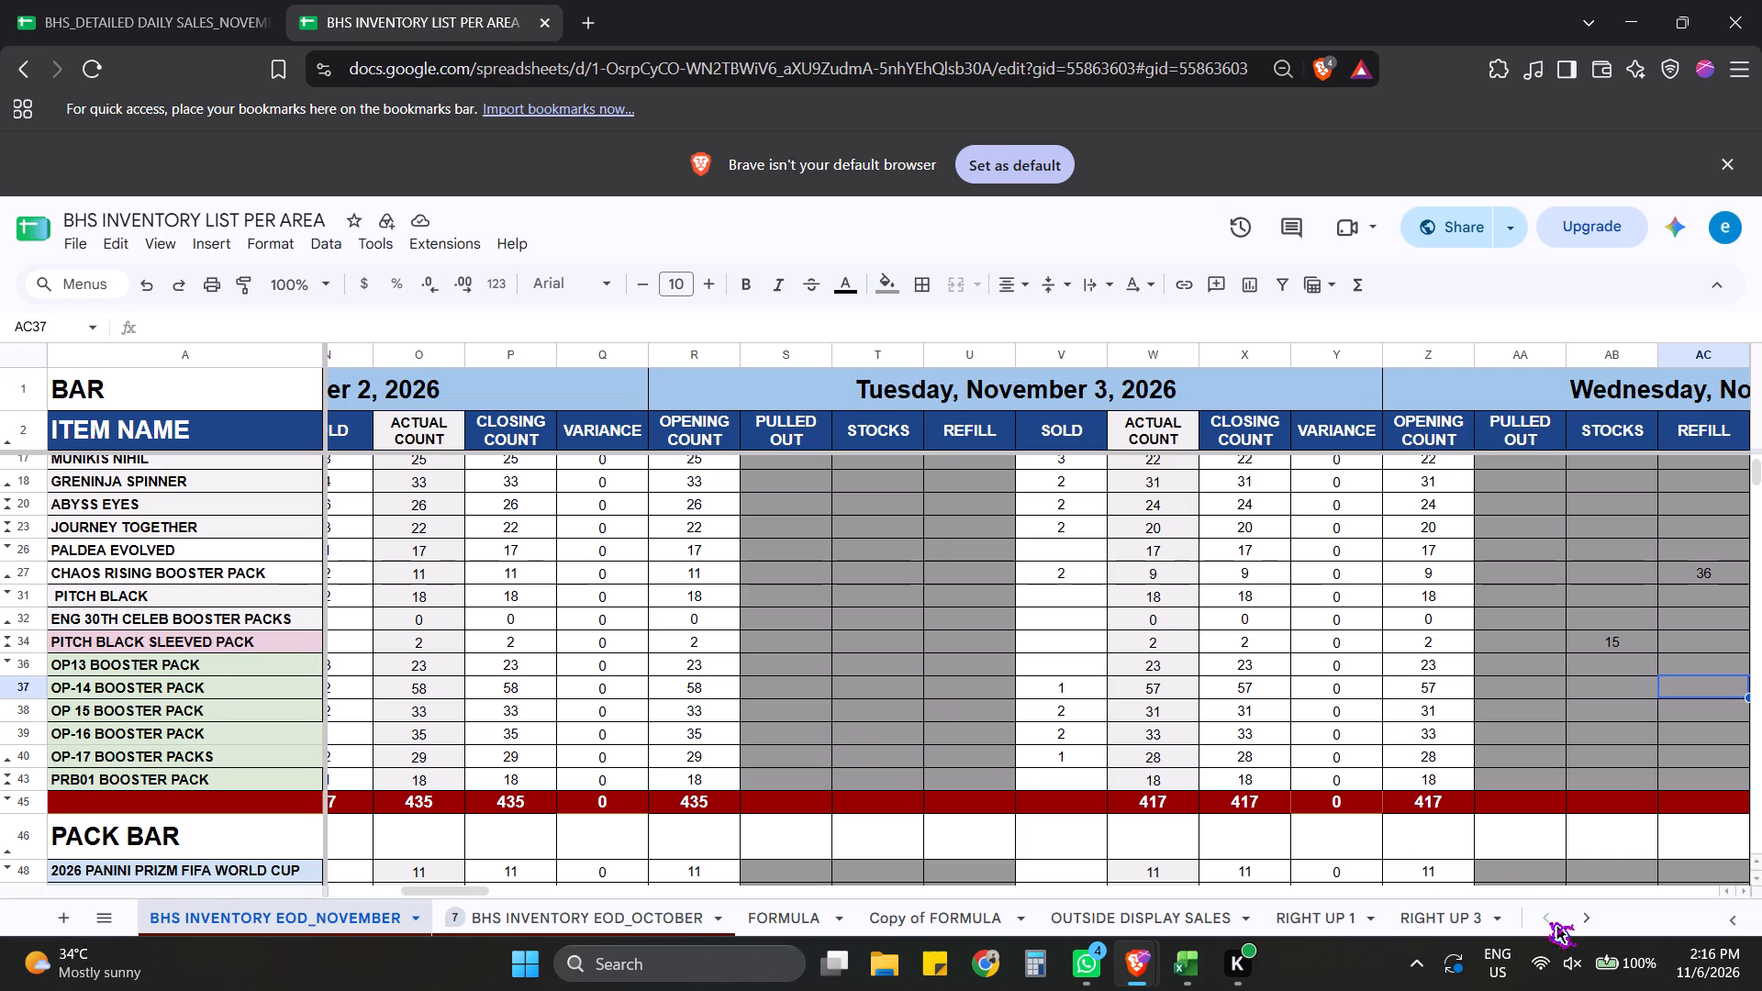
drag(474, 891, 461, 888)
click(802, 714)
key(alt+Tab)
click(694, 598)
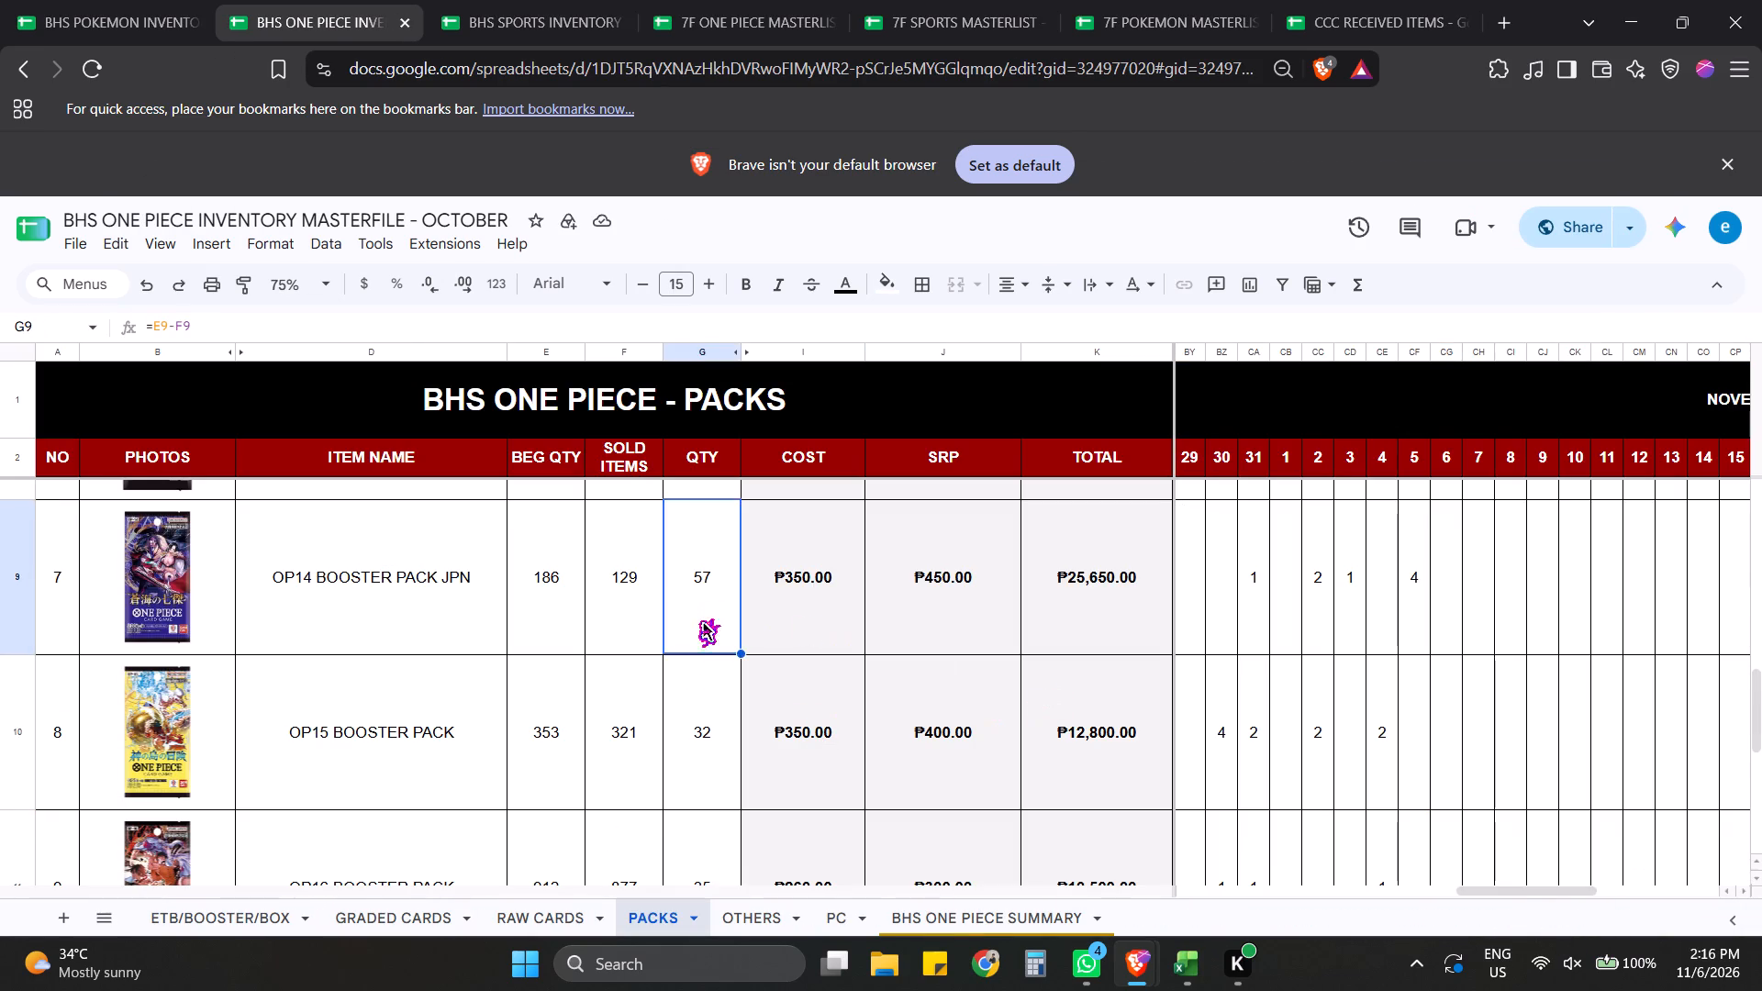
click(679, 696)
key(alt+Tab)
scroll(860, 733, down, 4)
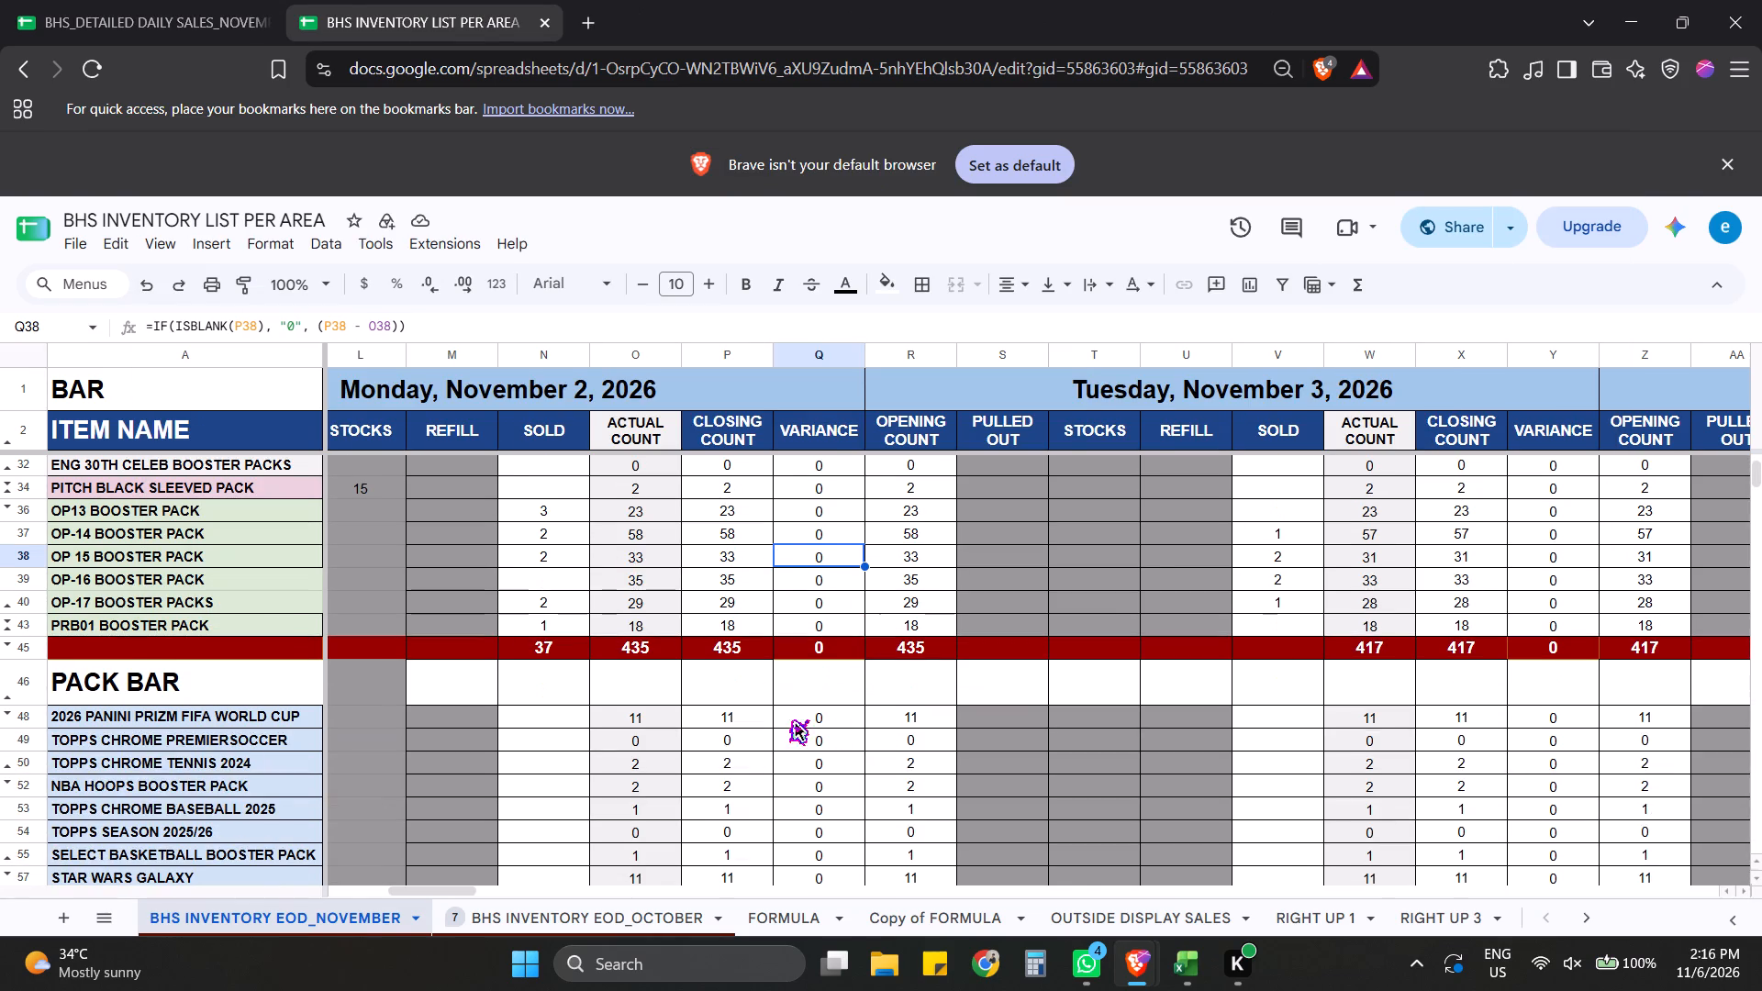
key(alt+Tab)
scroll(717, 691, down, 3)
click(697, 667)
click(693, 777)
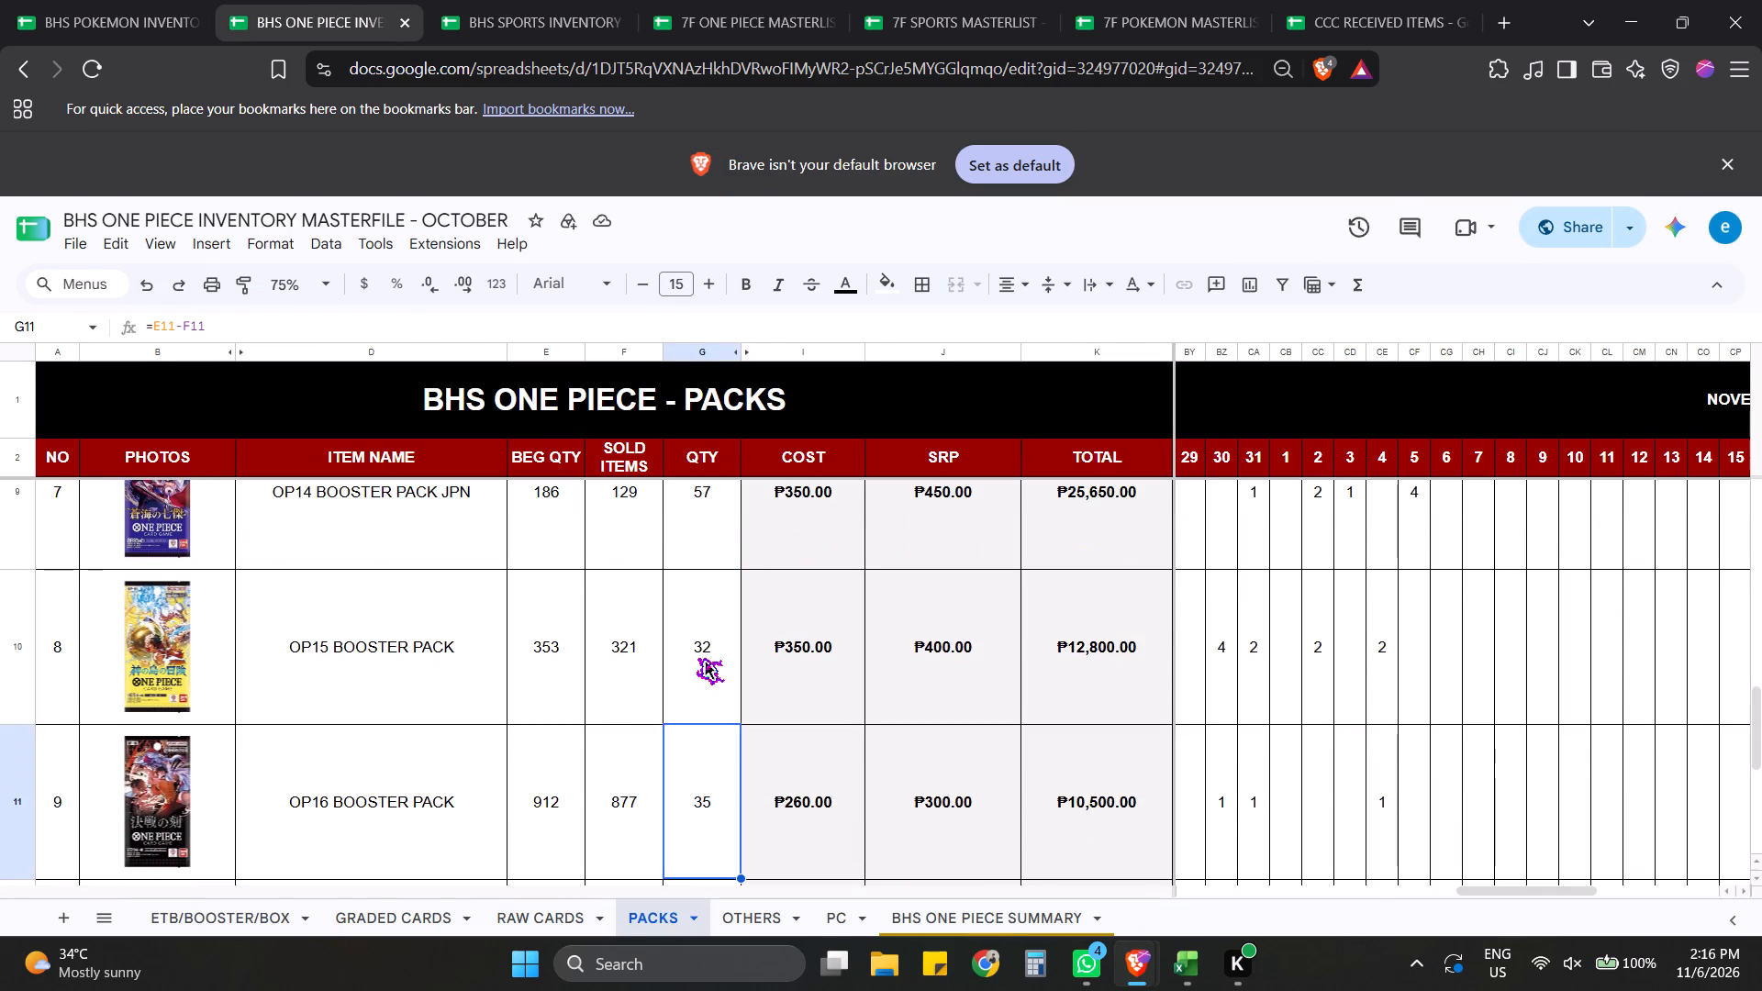
click(697, 657)
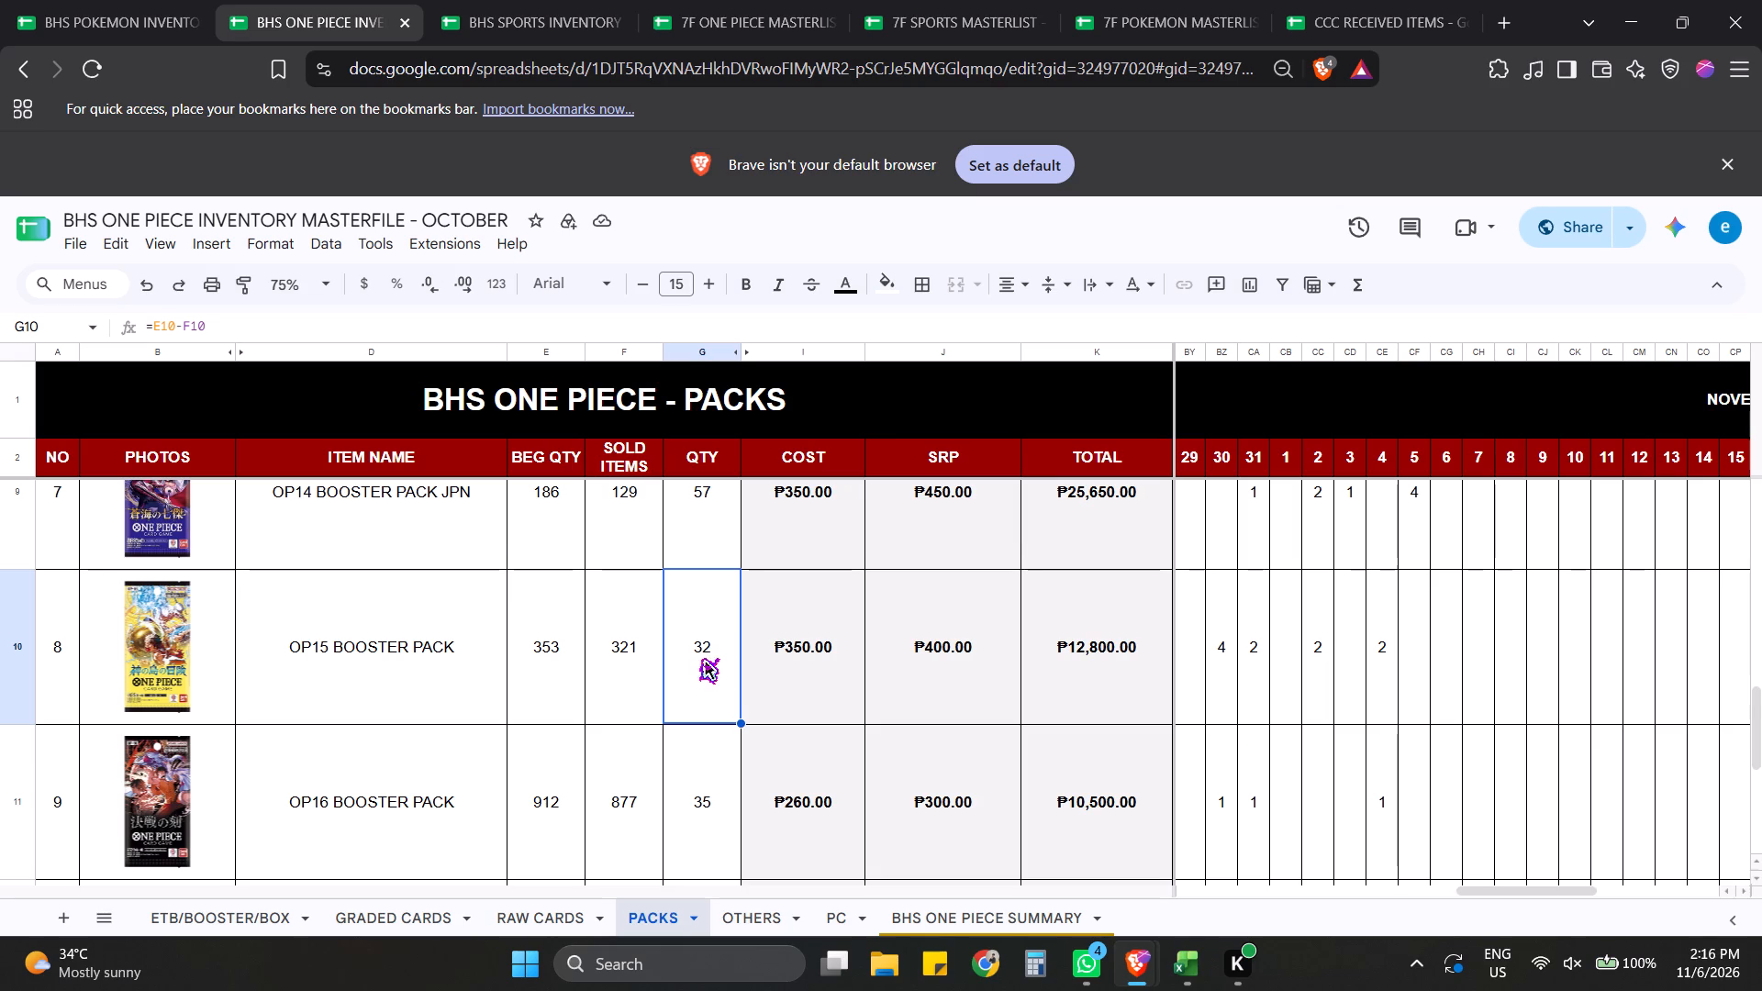
Trace the BAR OP 15 row in the inventory list from November 3 to November 6, checking its sold and actual counts.
key(alt+Tab)
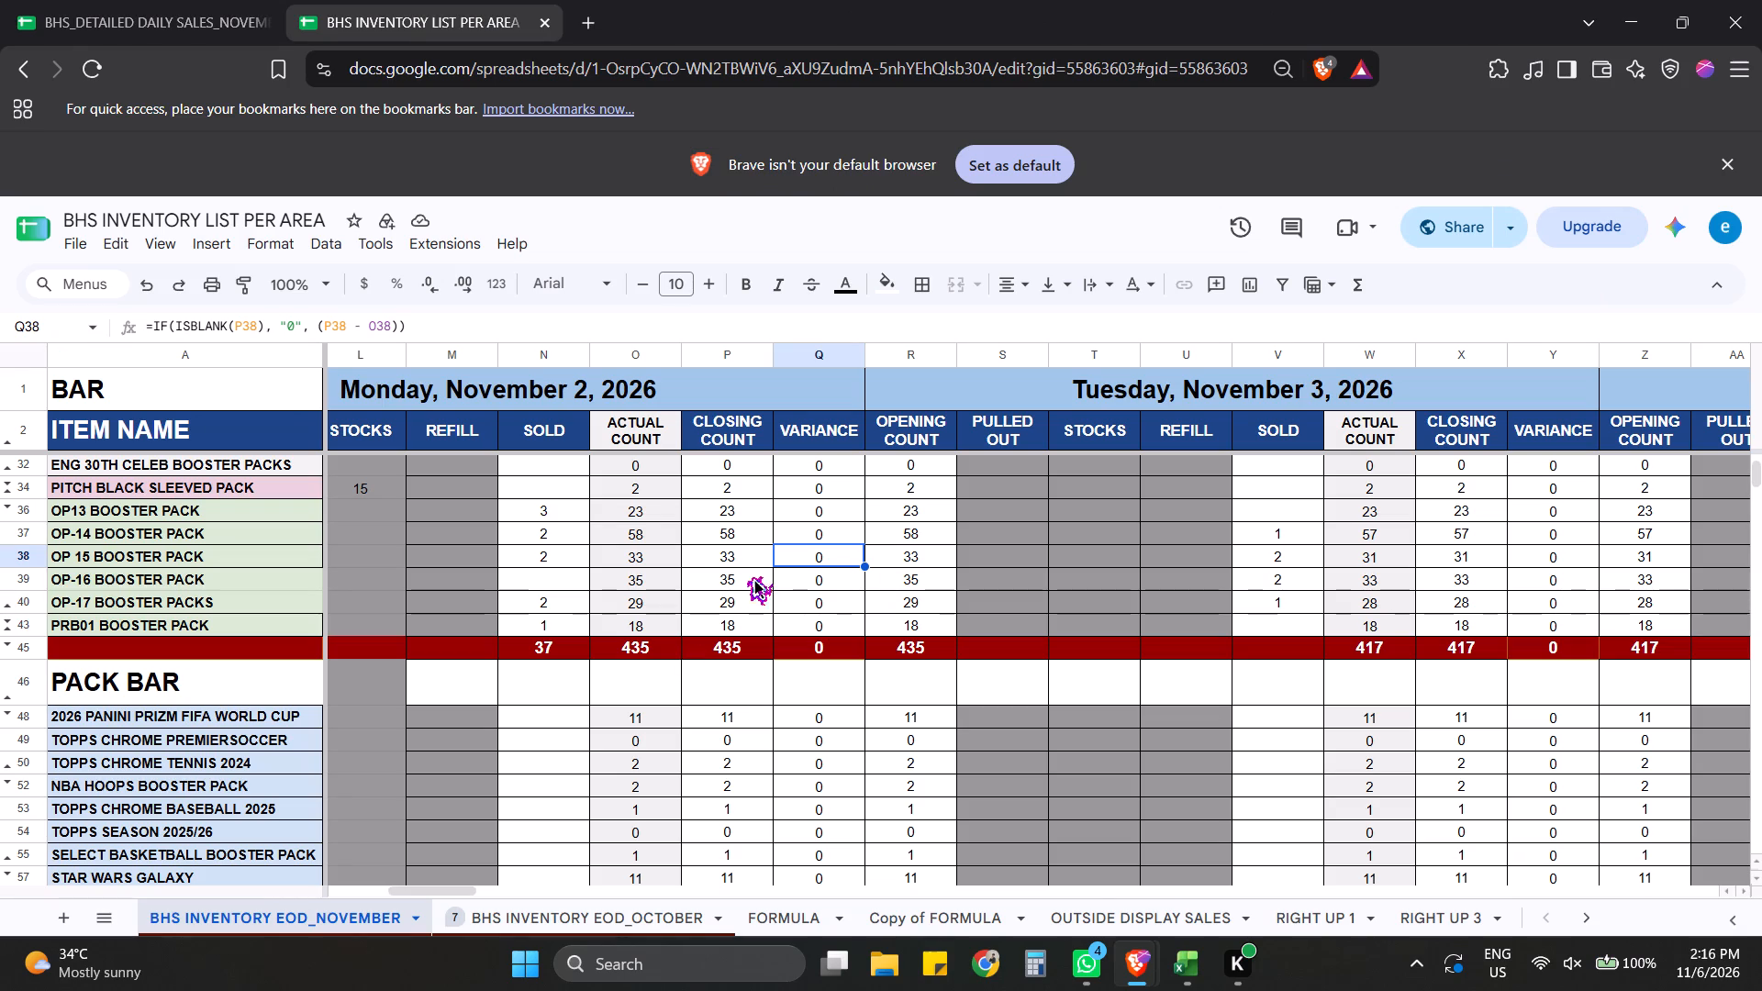
click(1255, 557)
key(Tab)
key(Tab)
key(Tab)
key(Tab)
key(Tab)
key(Tab)
key(Tab)
key(Tab)
key(Tab)
key(Tab)
key(Tab)
key(Tab)
key(Tab)
key(Tab)
key(Tab)
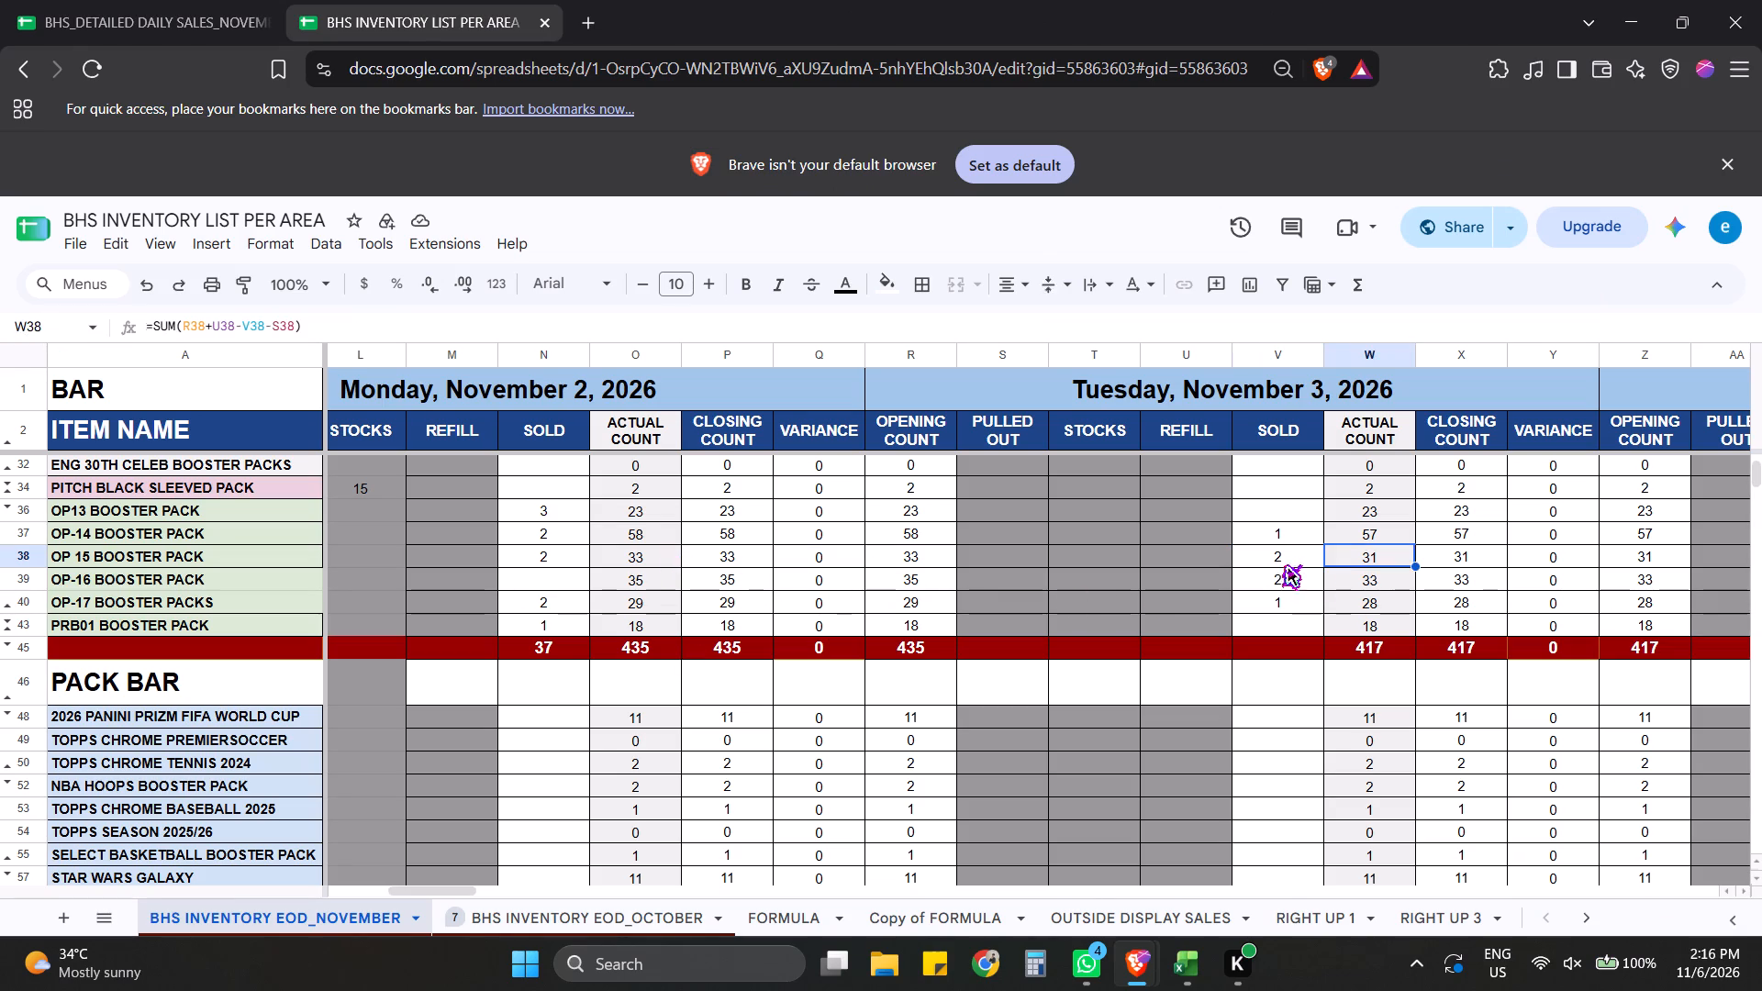
key(Tab)
key(Tab)
key(Tab)
key(Tab)
key(Tab)
key(Tab)
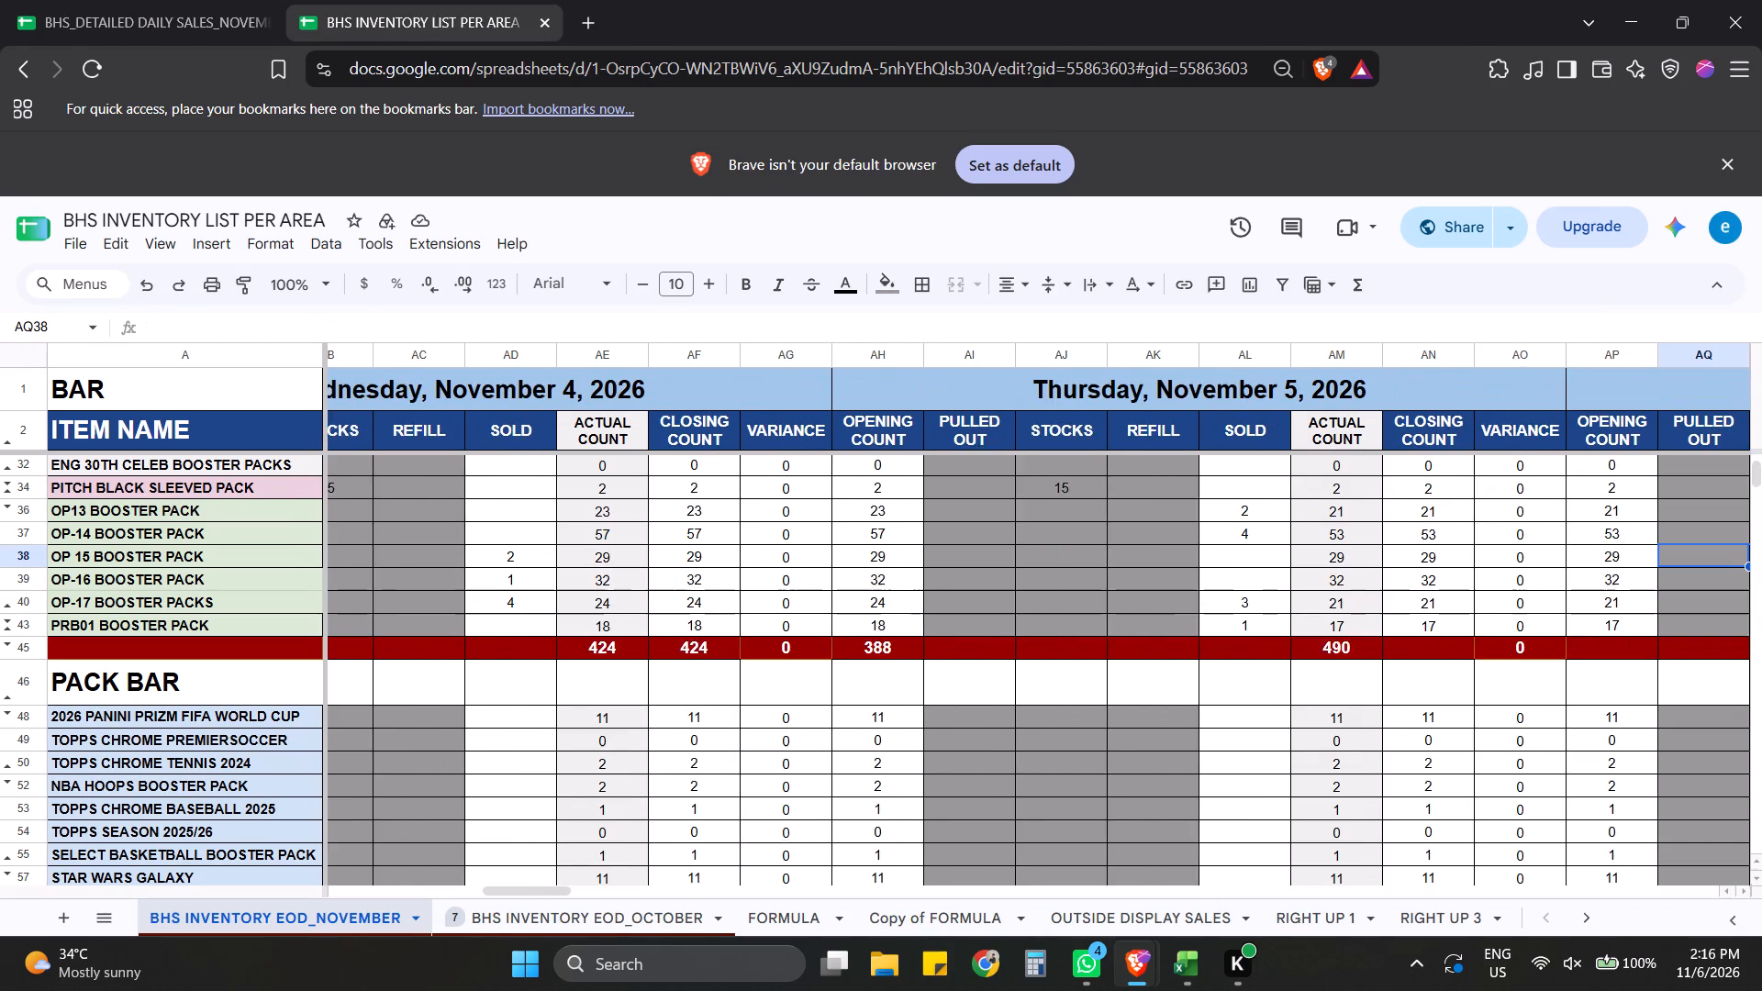
key(Tab)
key(Tab)
key(Tab)
key(Tab)
key(Tab)
key(Tab)
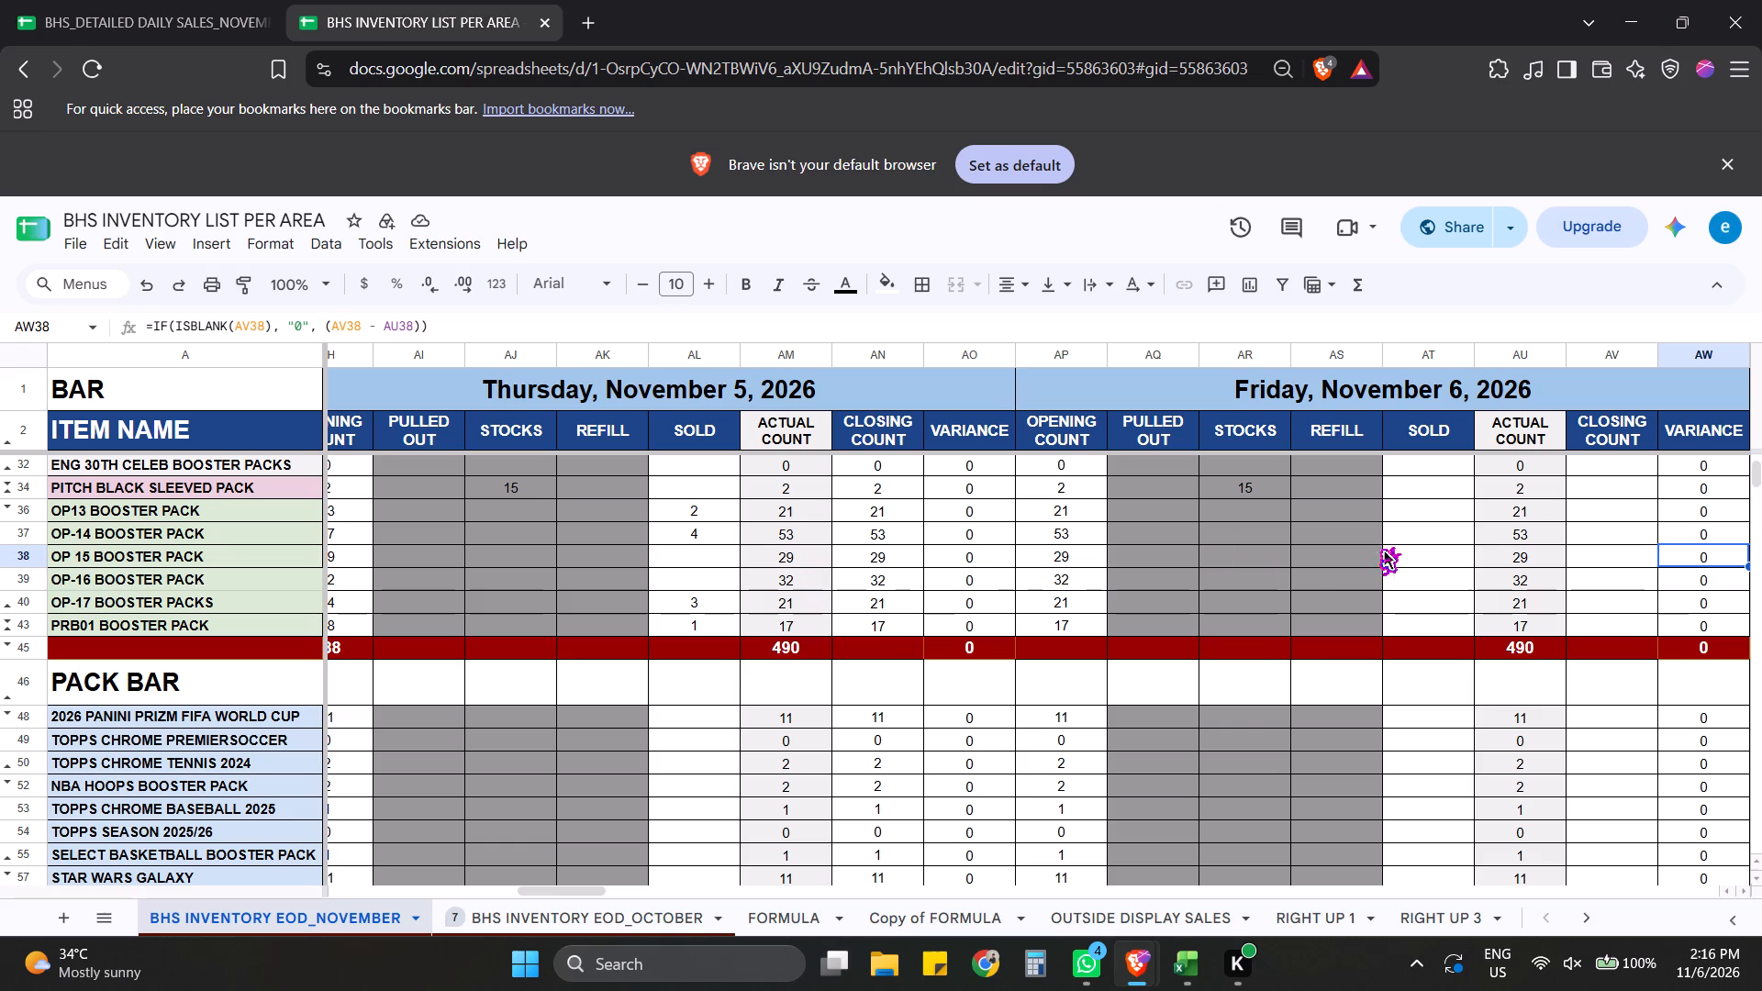
click(801, 557)
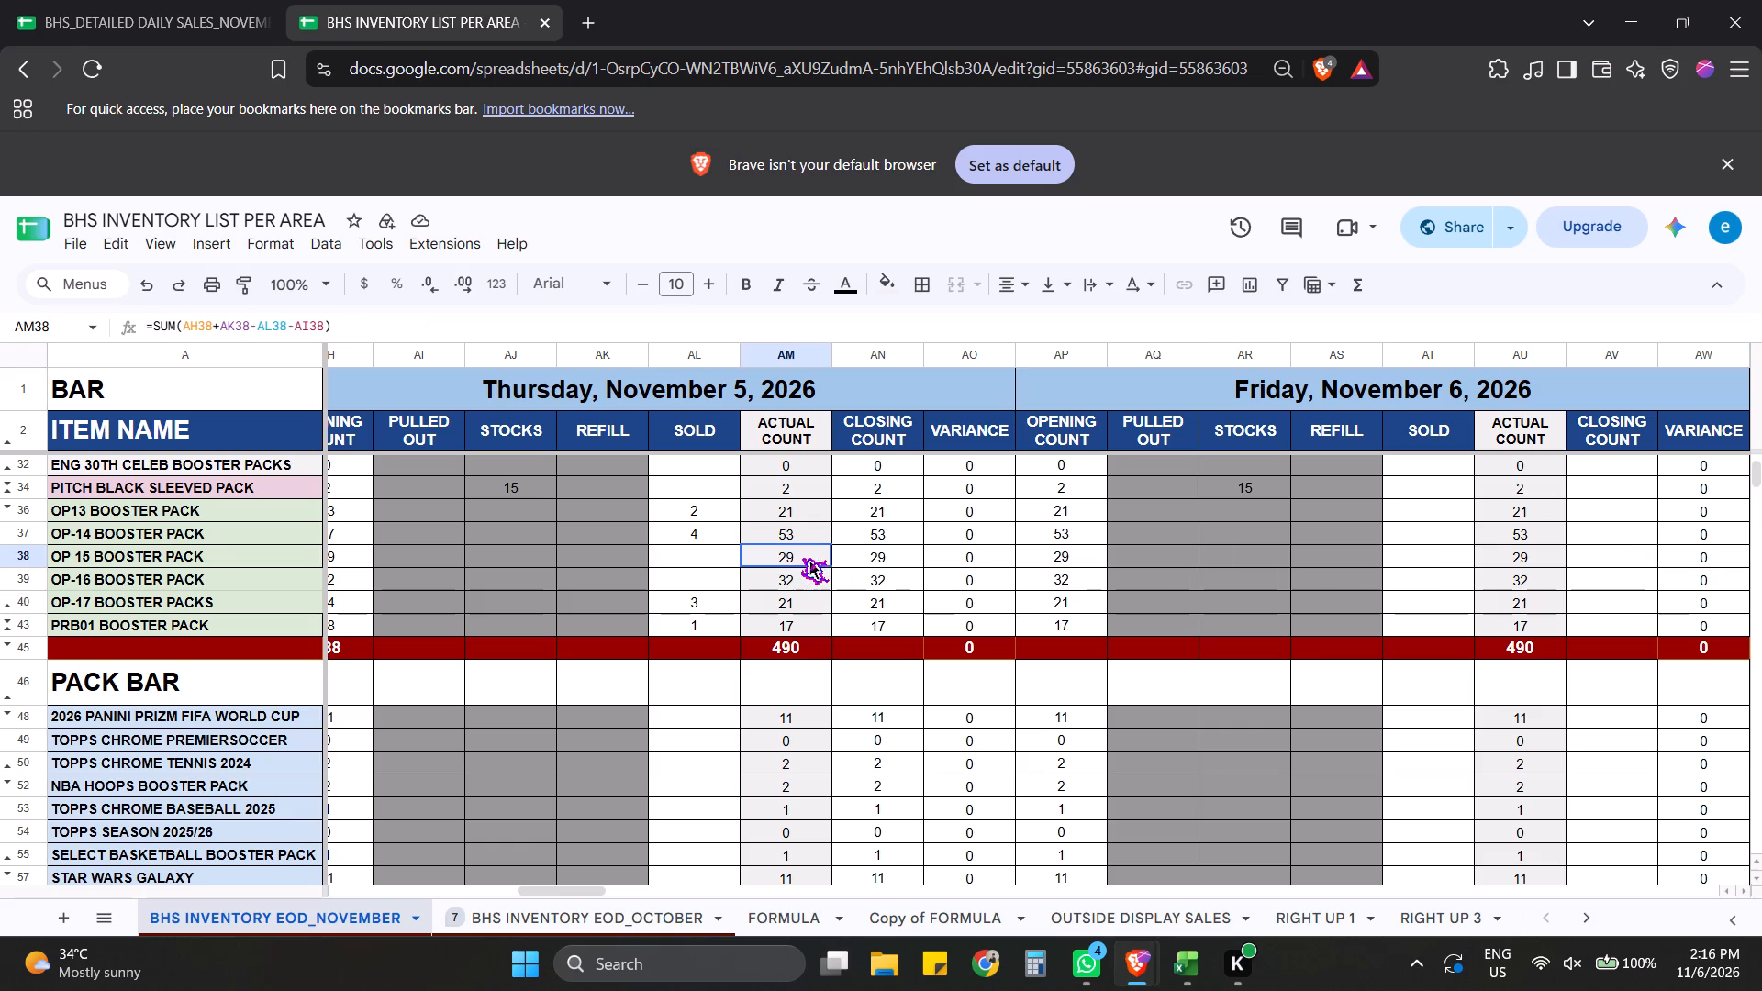
click(1508, 551)
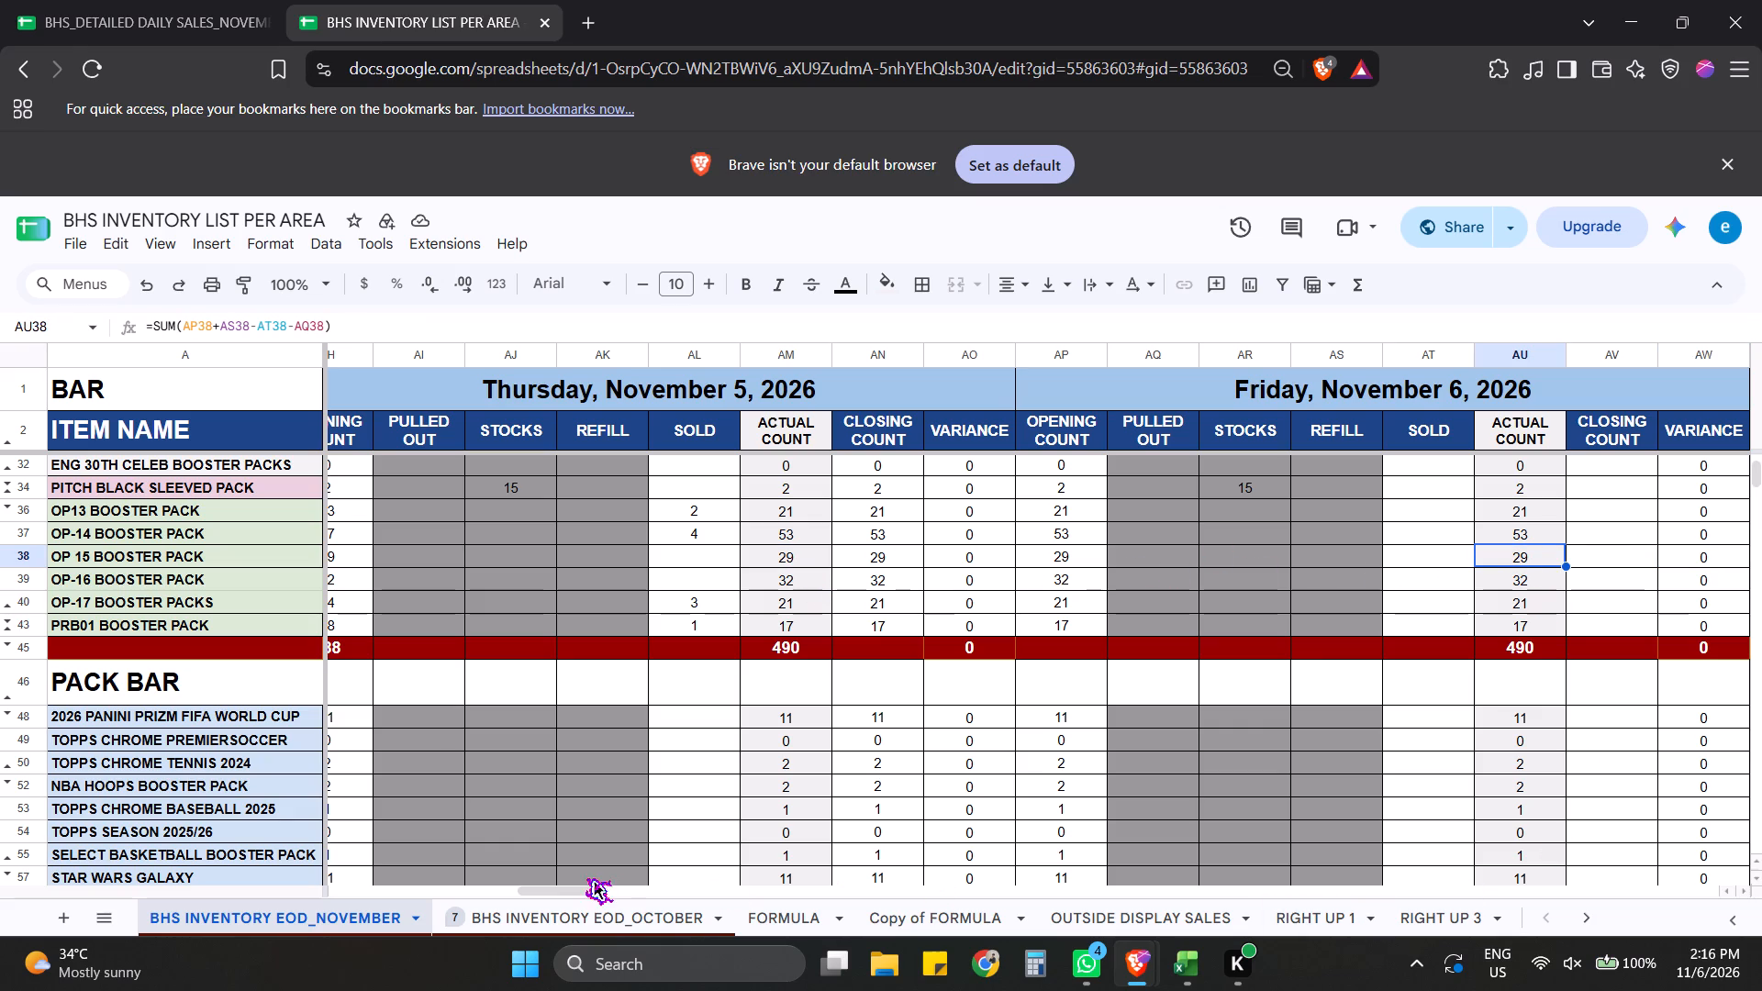
drag(568, 888, 623, 892)
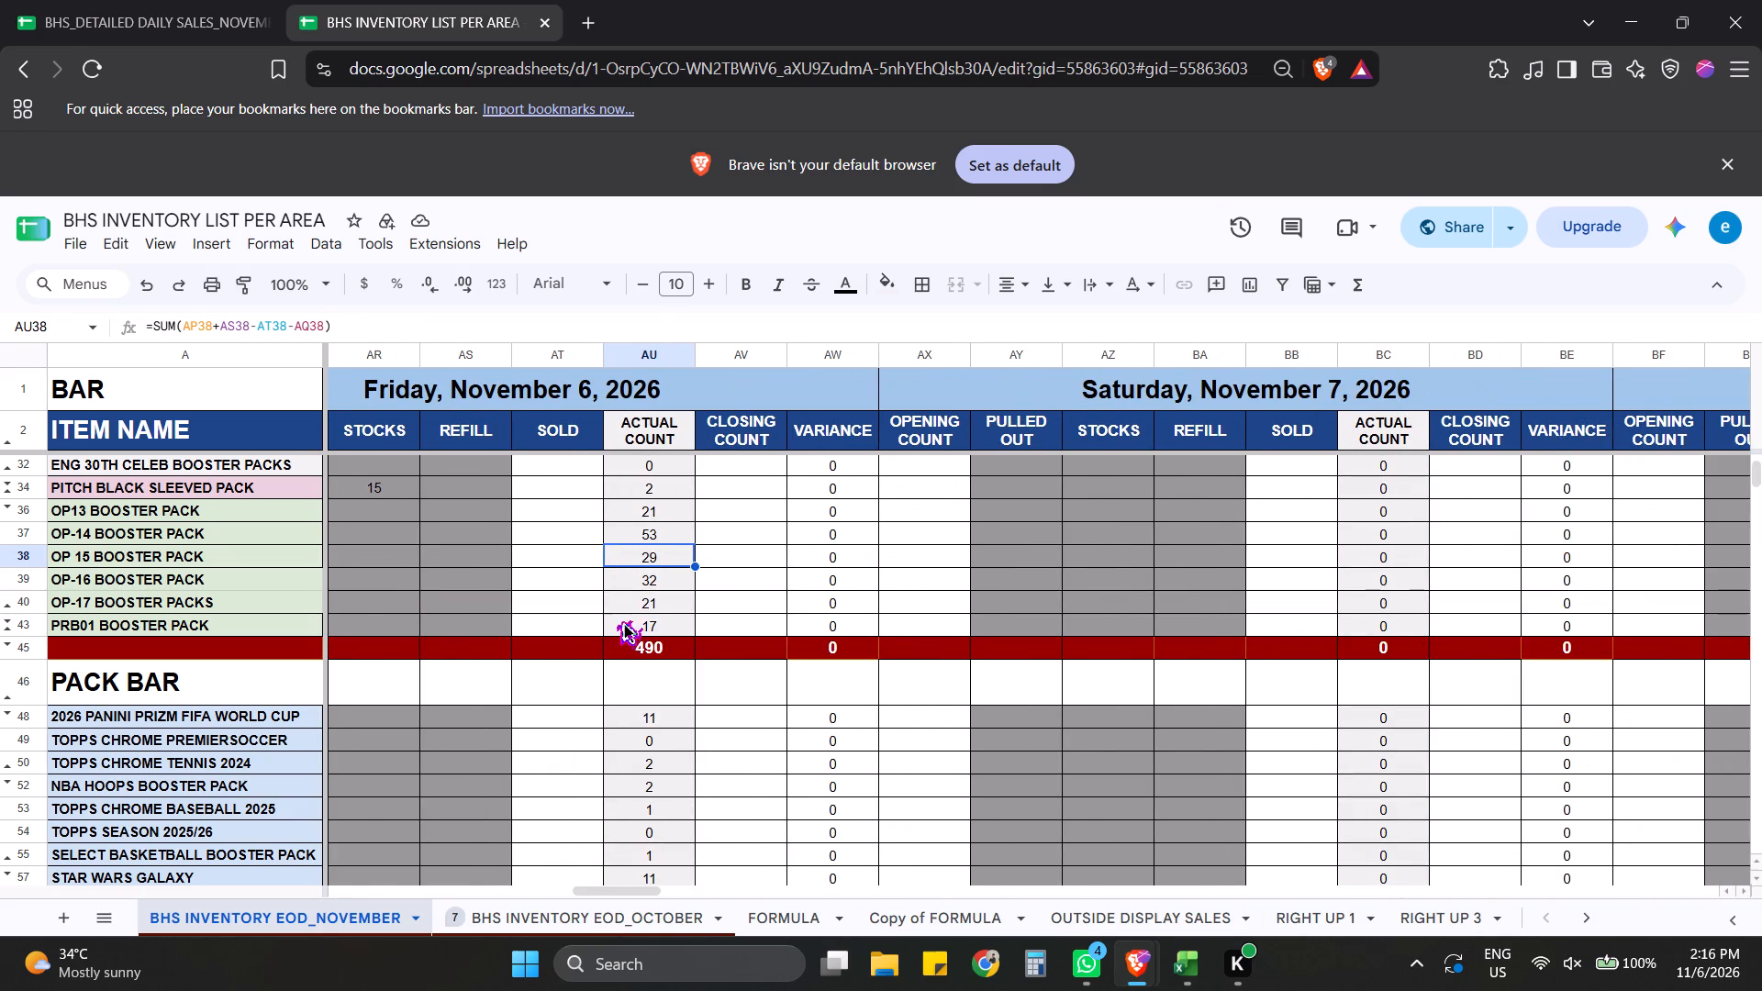
Total the November 6 actual counts of the OP 15 booster pack across BAR and PACK BAR, and recheck the BAR count.
key(alt+Tab)
key(alt+Tab)
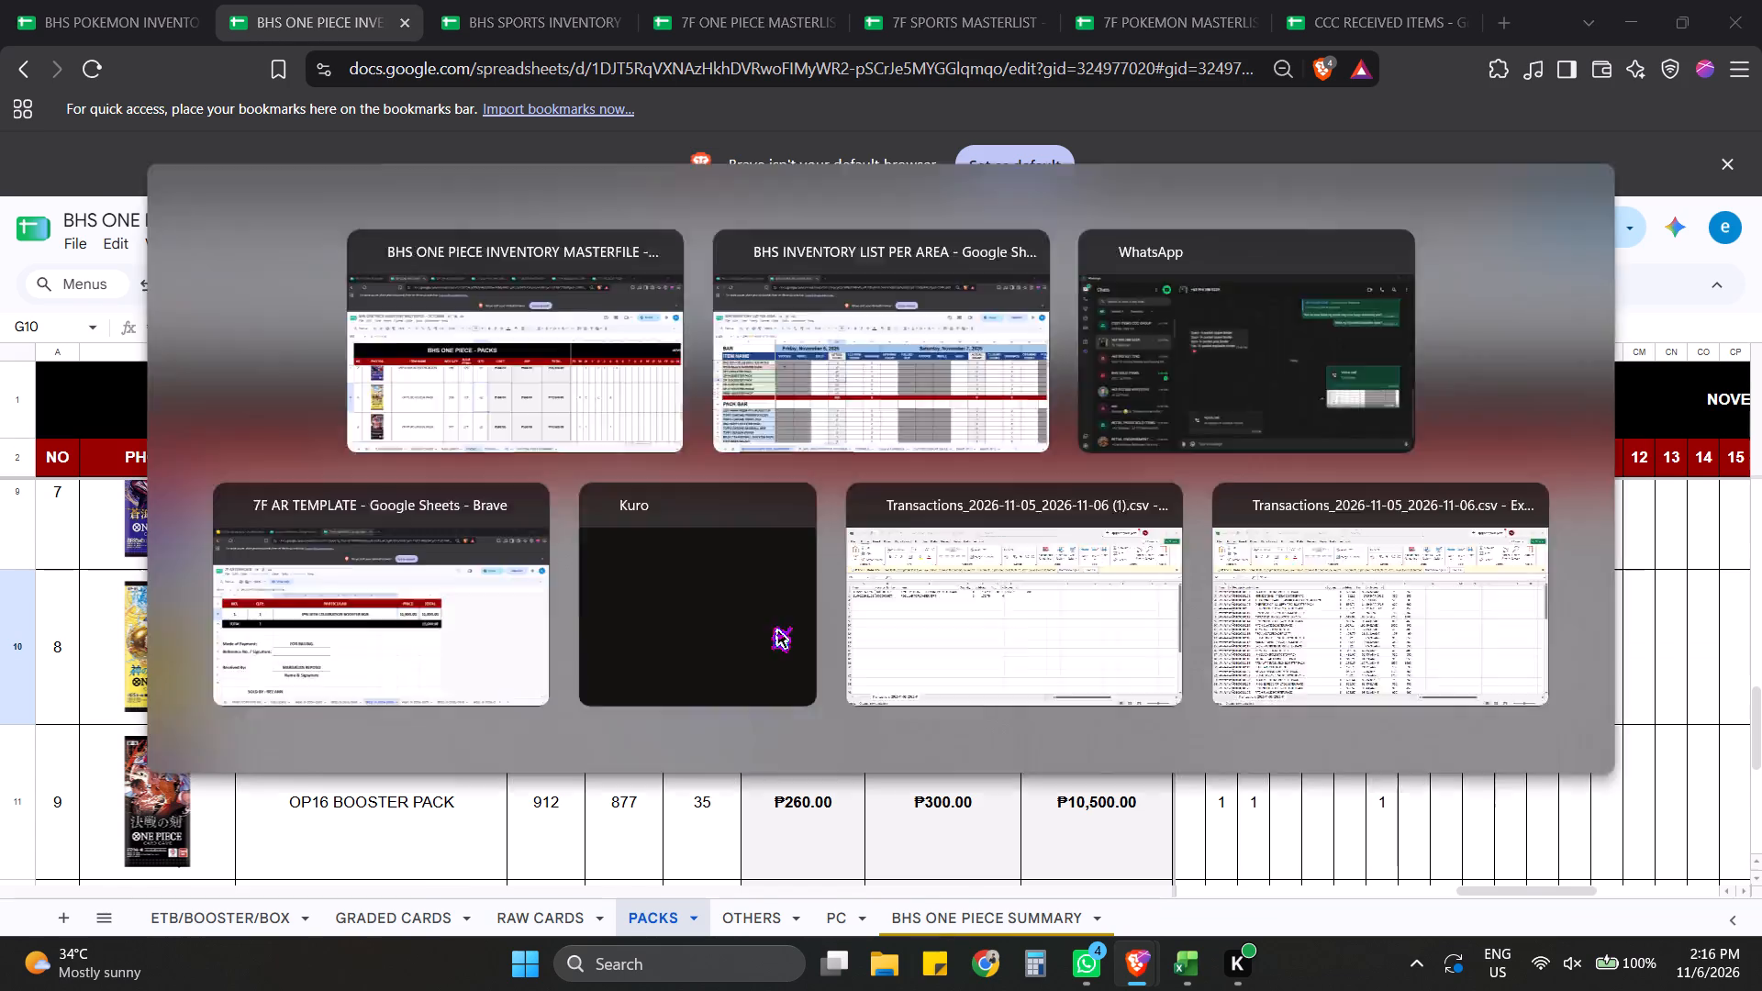
scroll(705, 633, down, 13)
scroll(685, 713, down, 6)
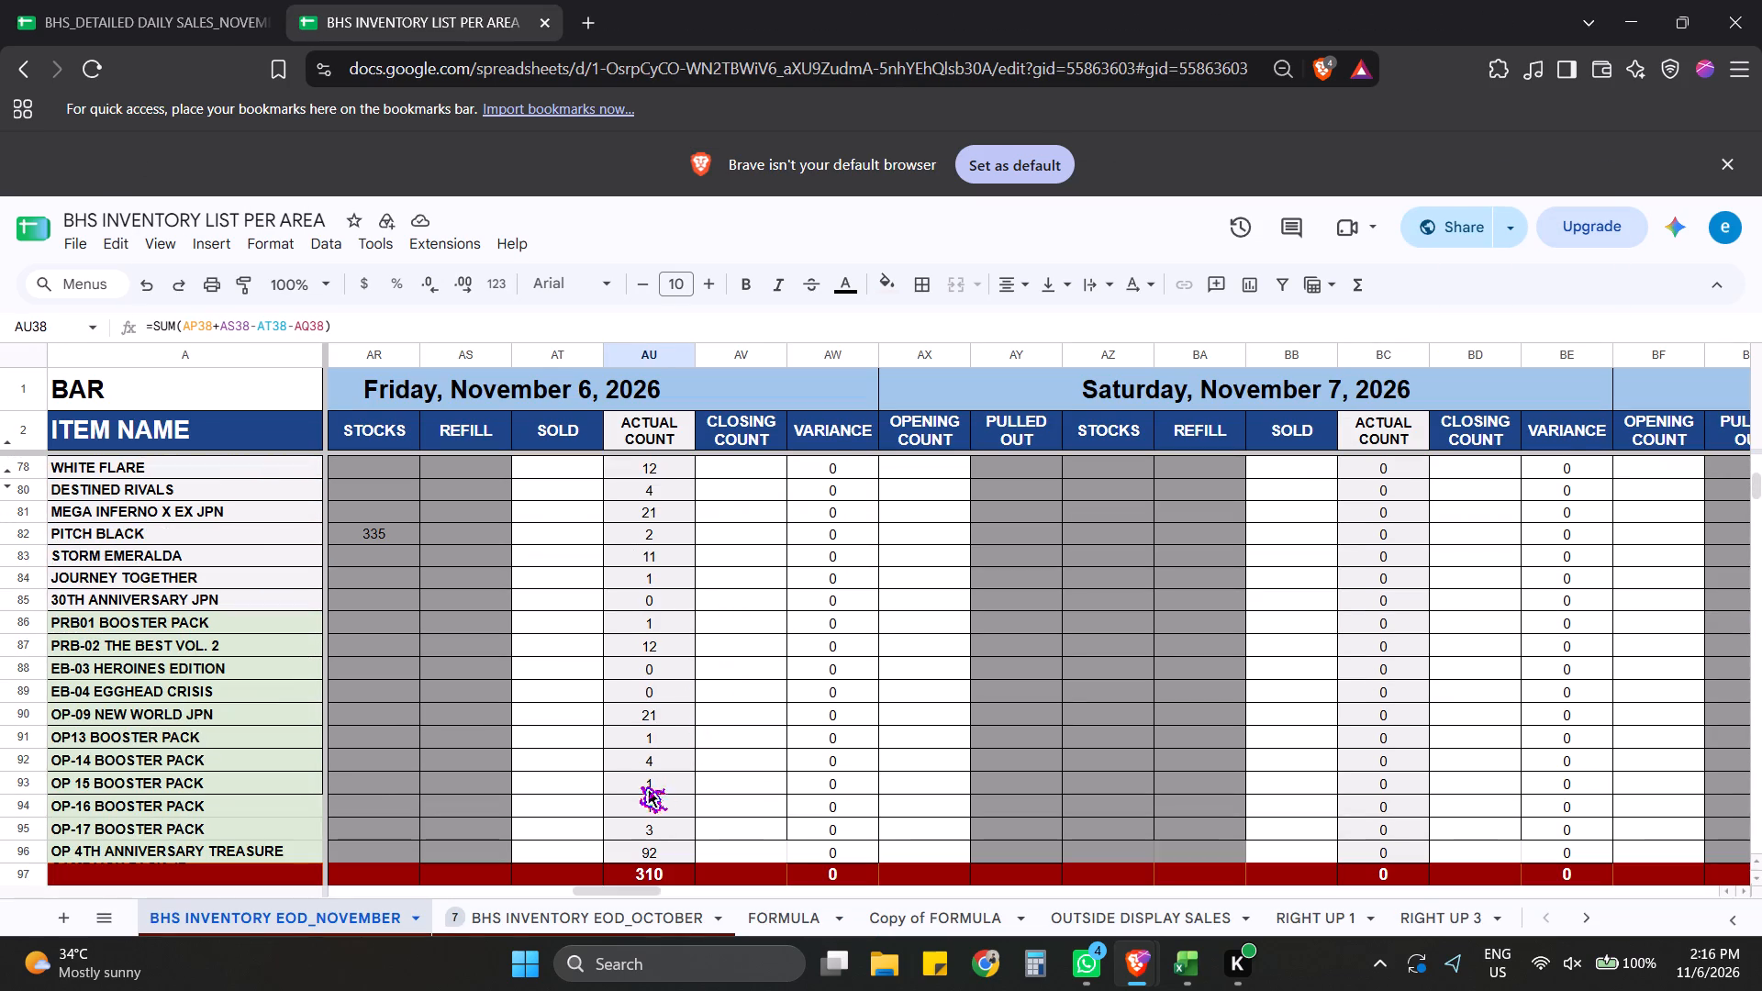
ctrl+click(652, 781)
scroll(718, 770, up, 6)
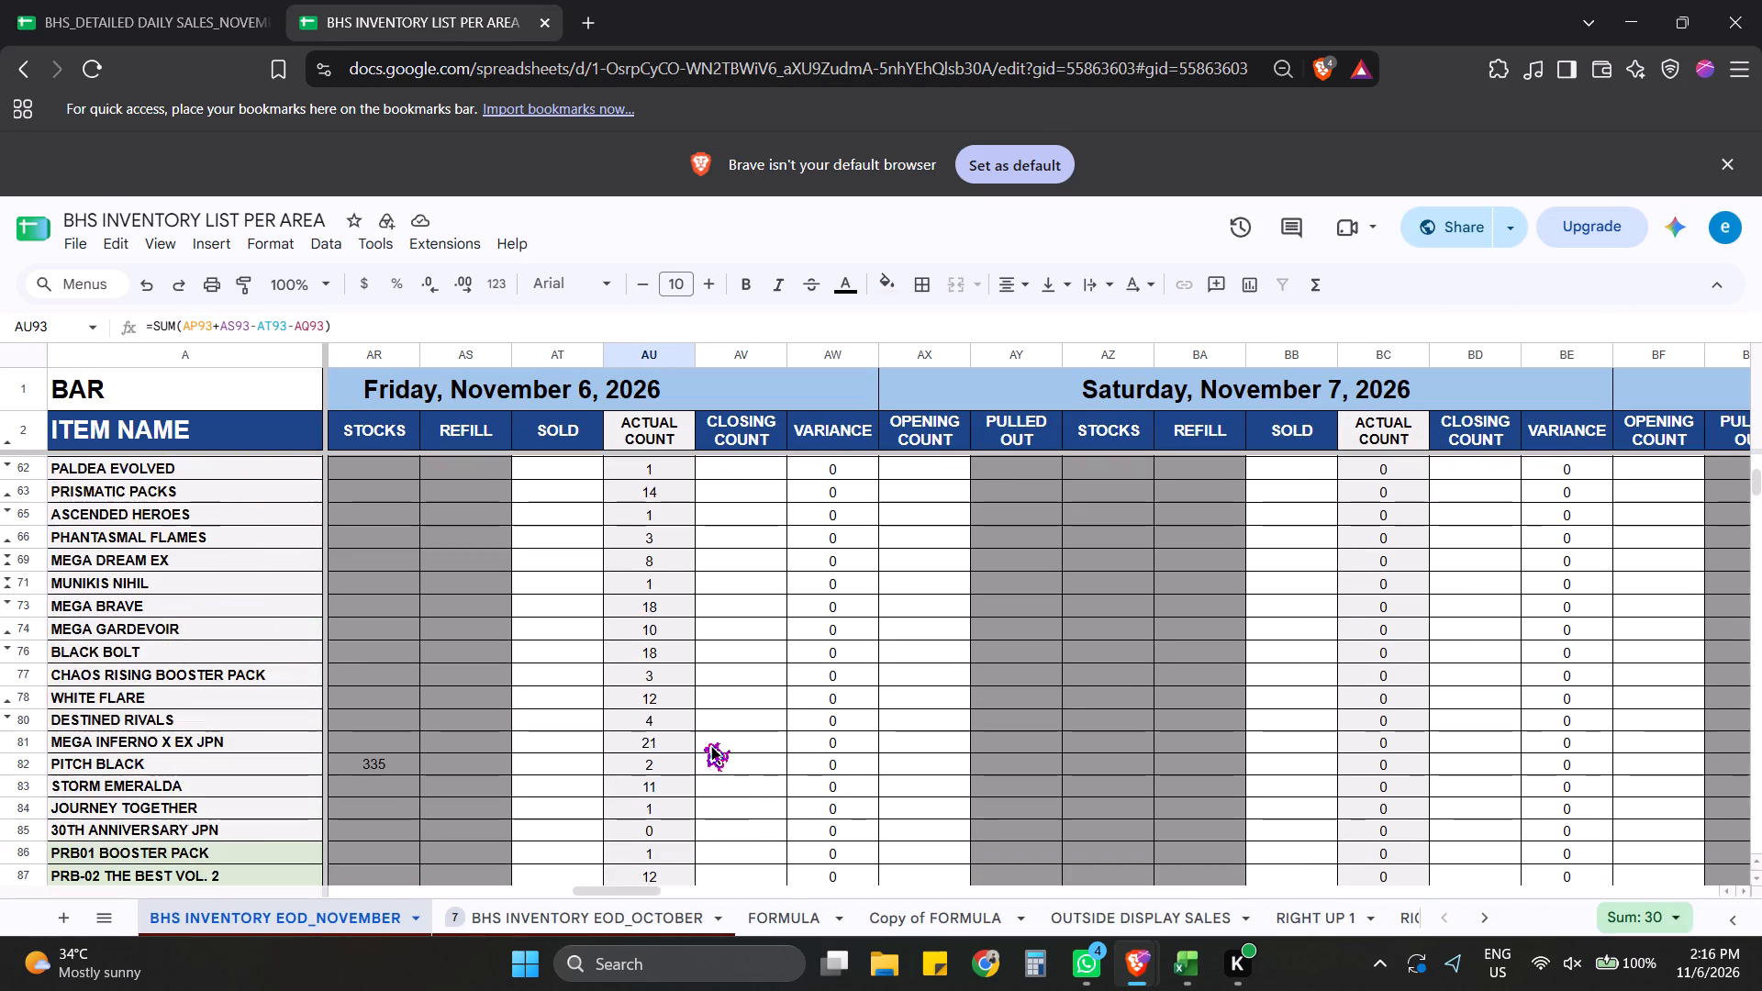
scroll(703, 742, up, 18)
scroll(723, 682, down, 1)
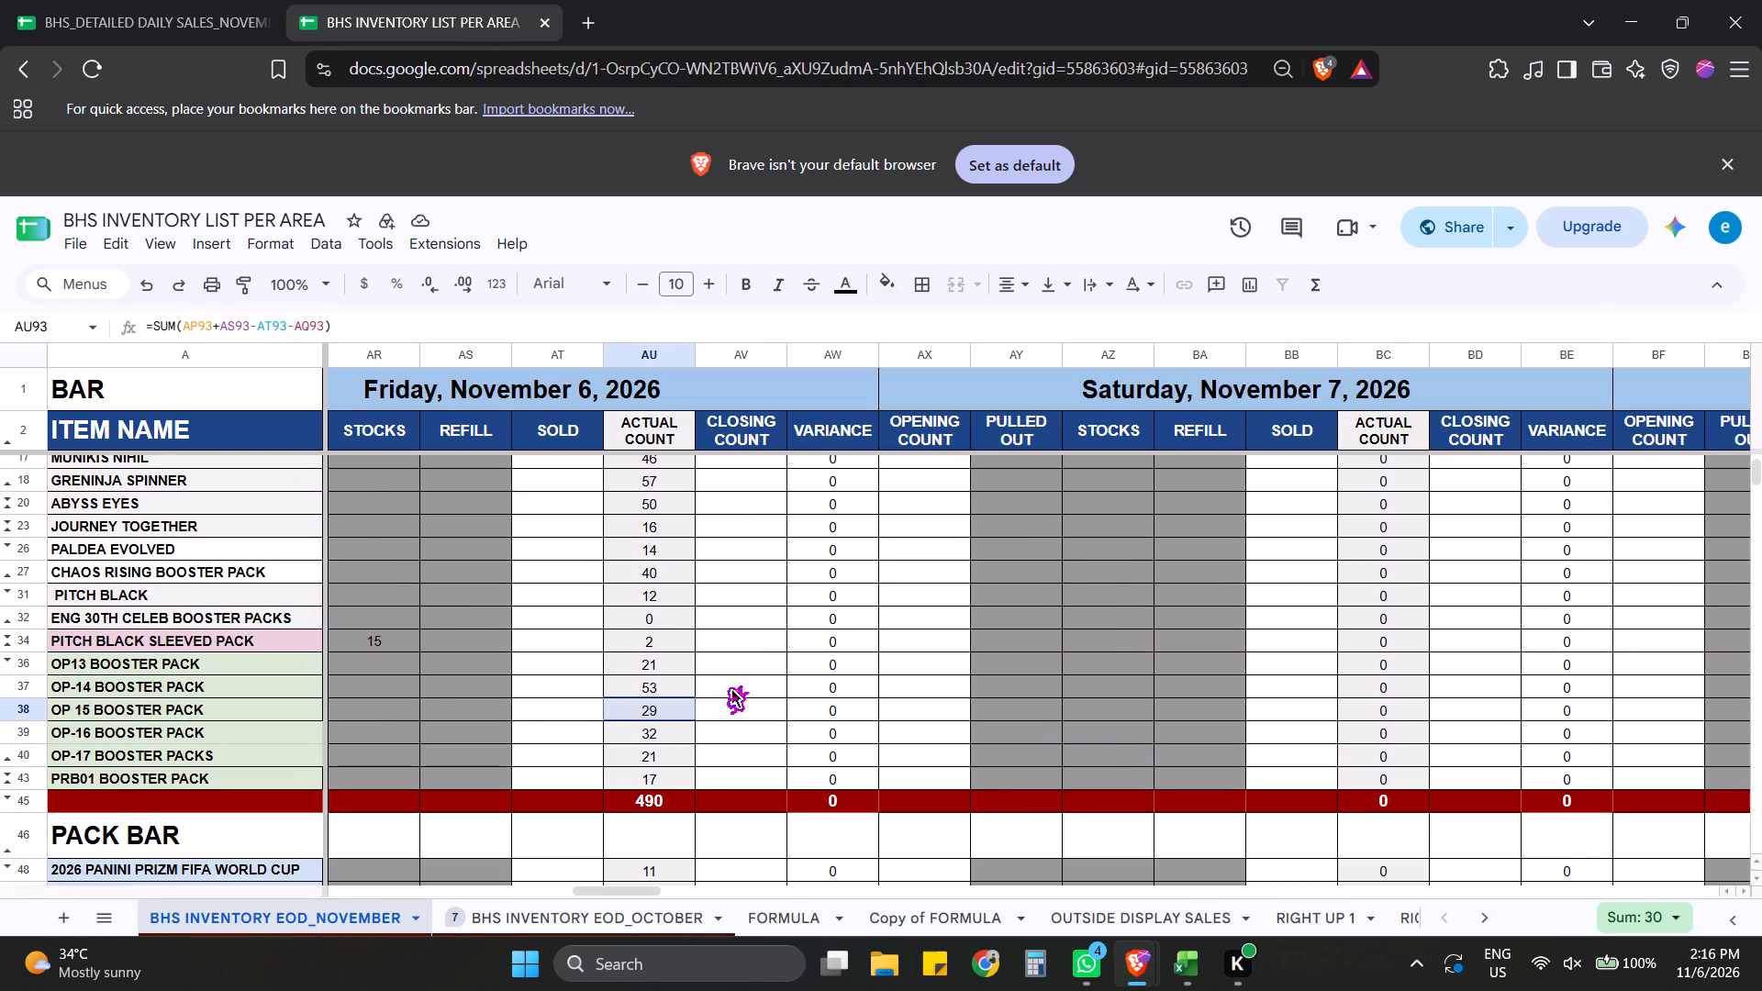
scroll(693, 725, down, 18)
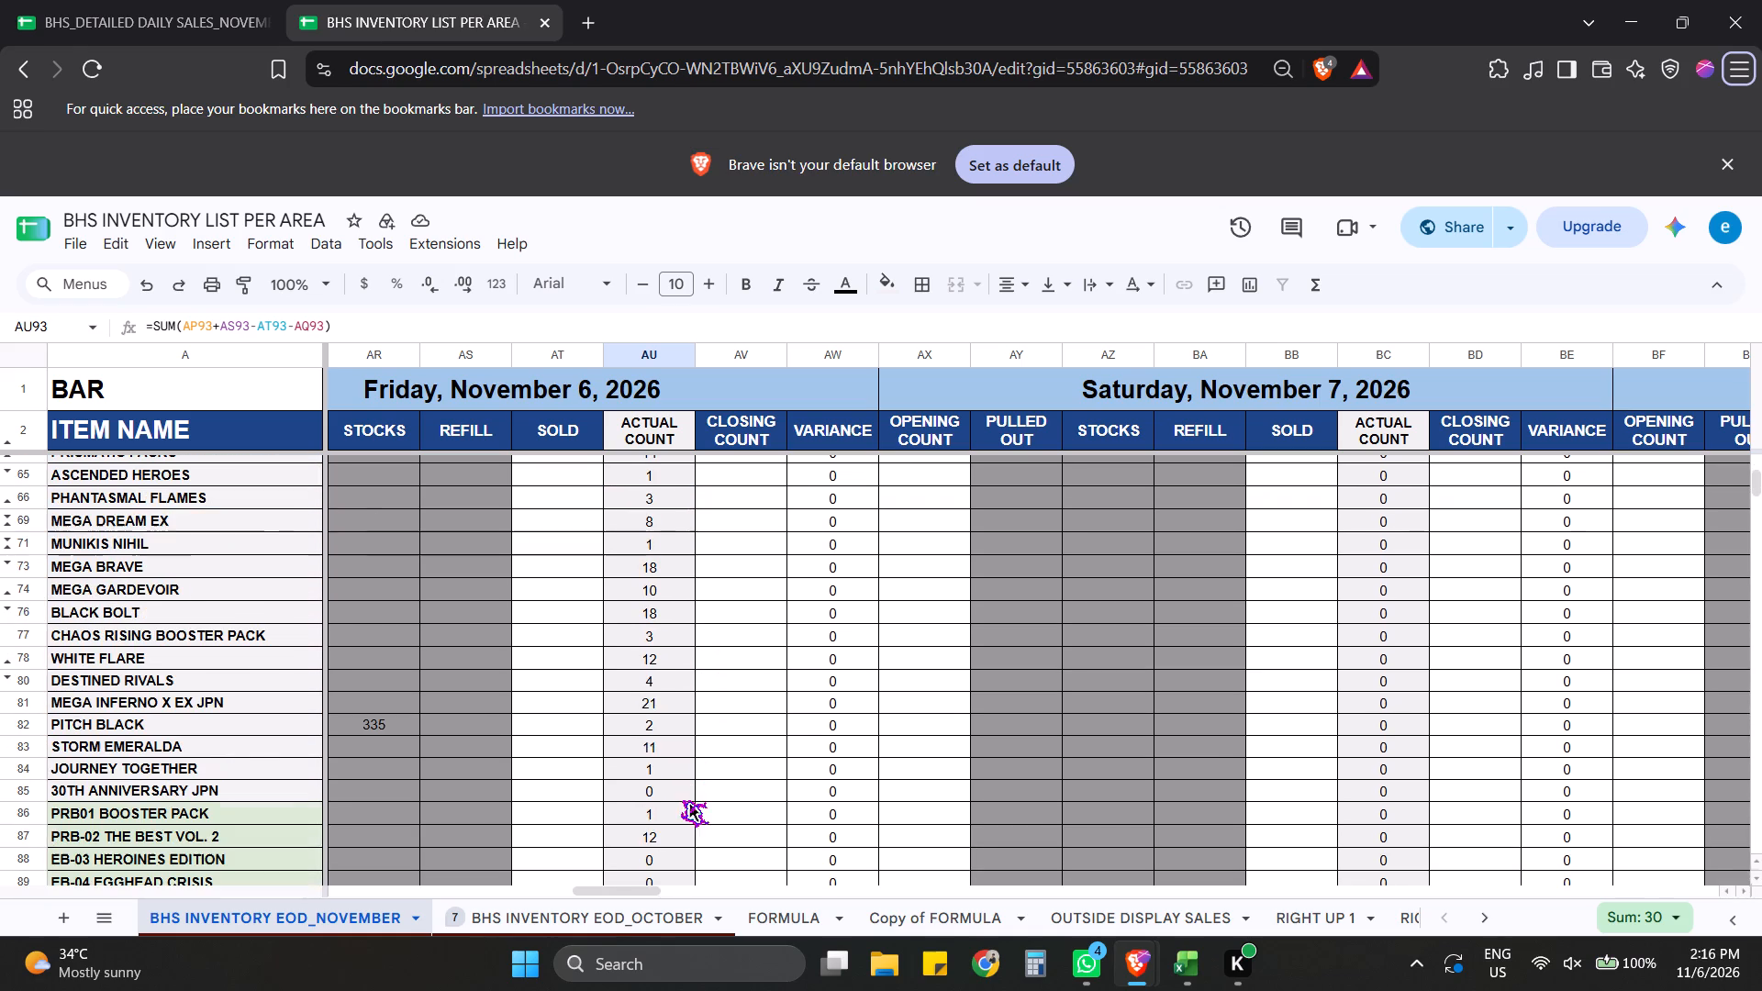
scroll(681, 799, down, 1)
scroll(360, 856, down, 3)
key(alt+Tab)
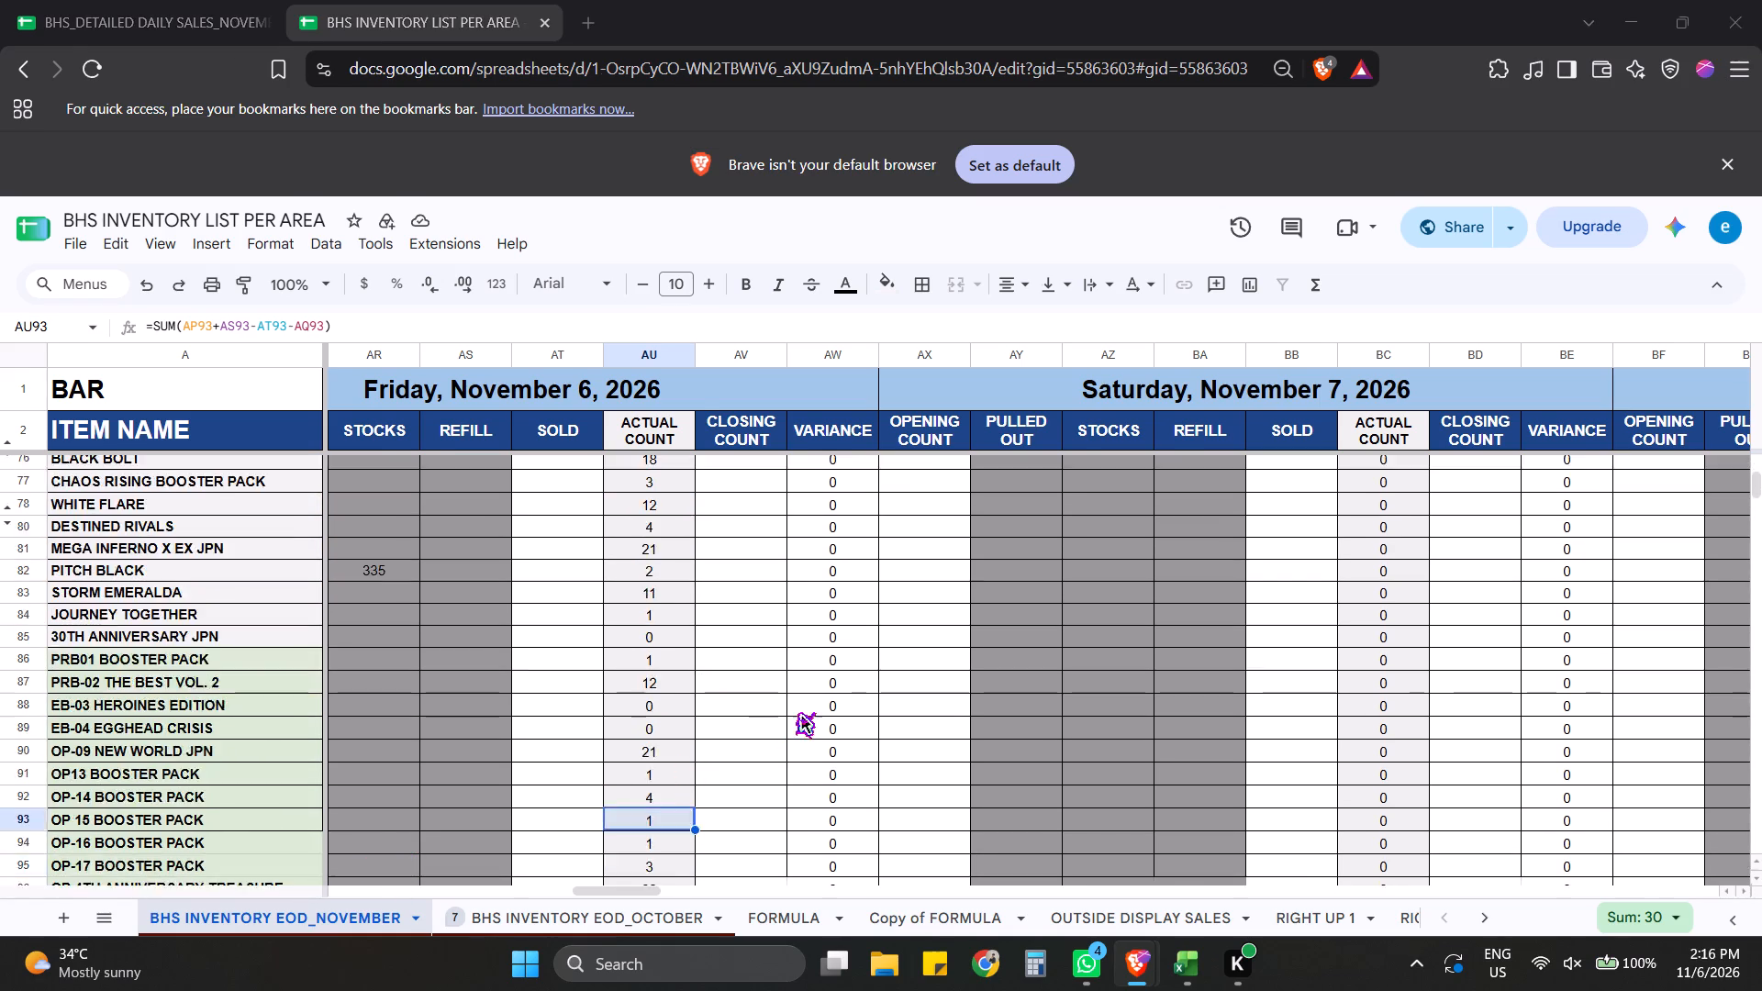
key(alt+Tab)
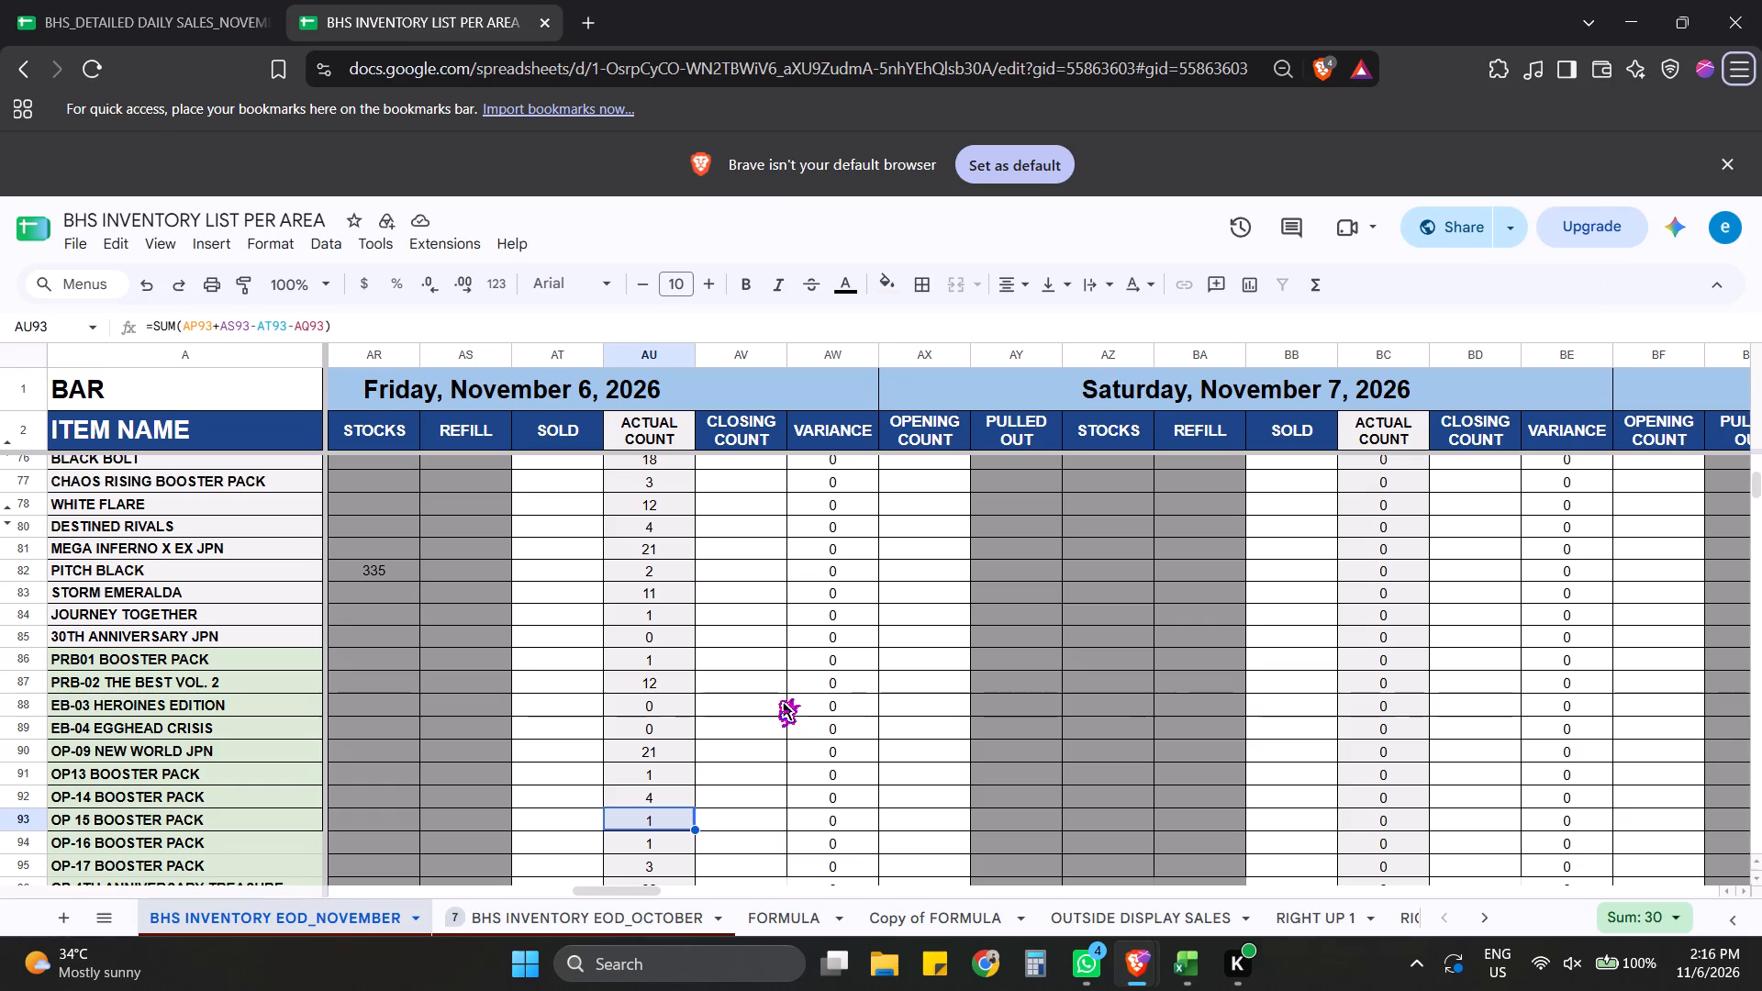
scroll(698, 736, up, 4)
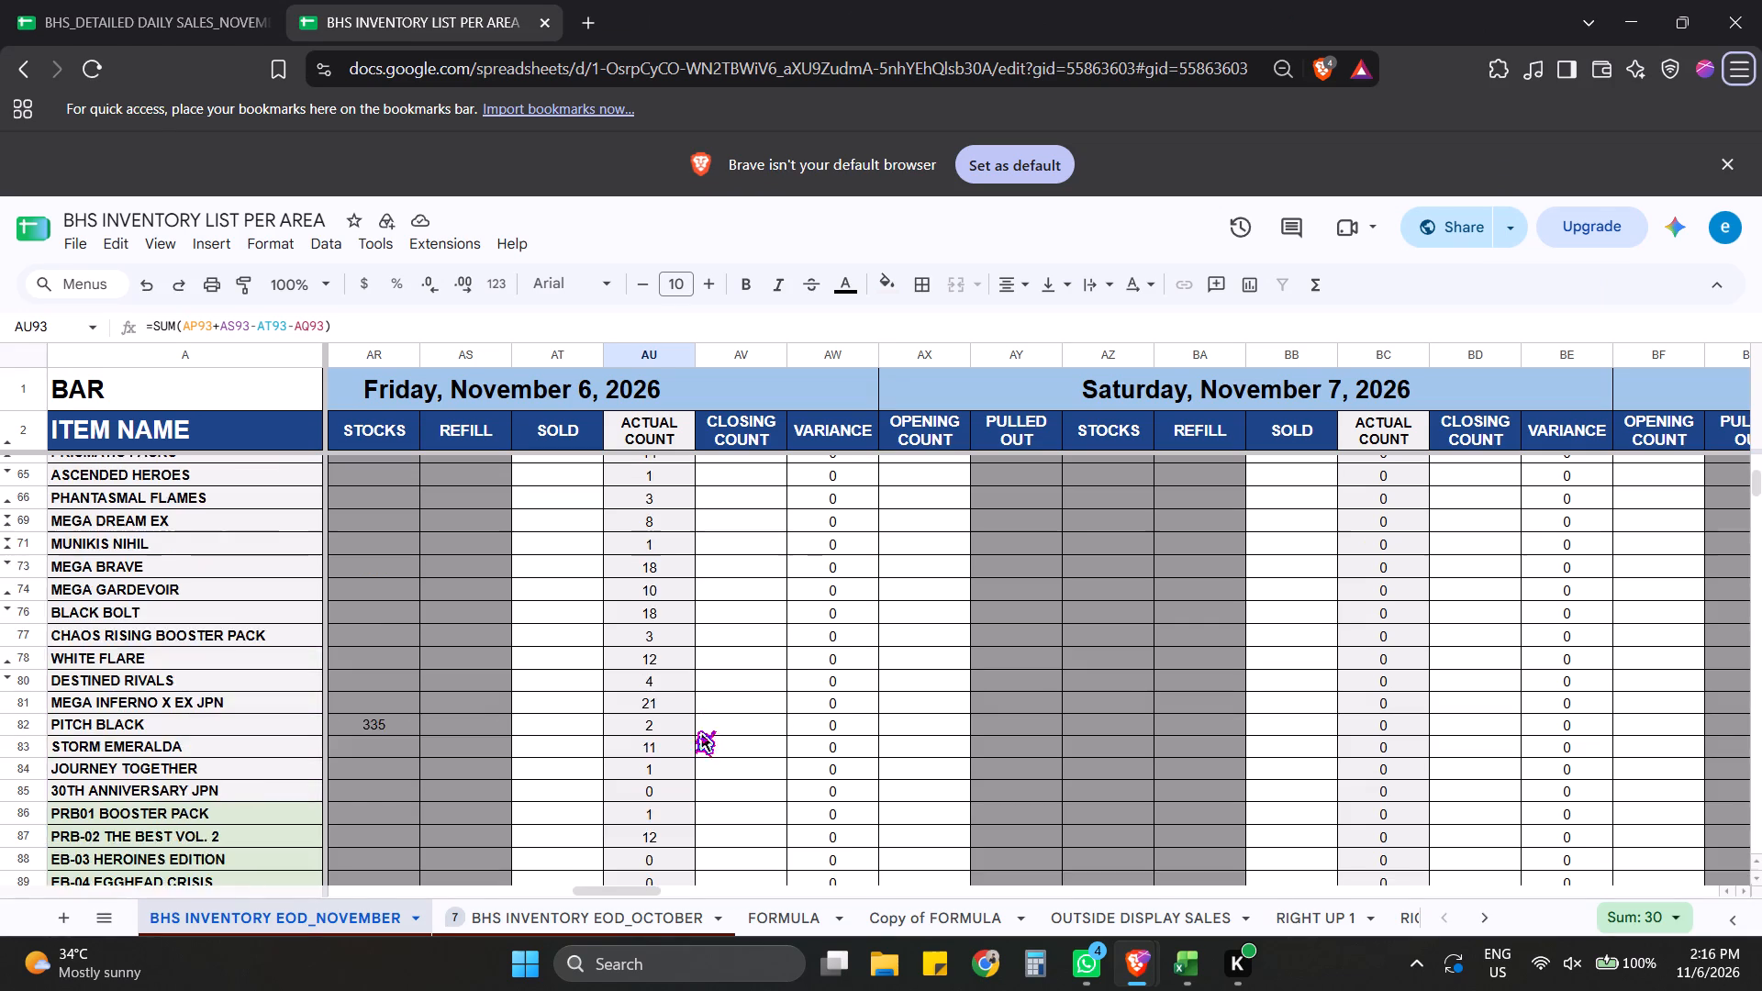
scroll(693, 729, up, 16)
click(657, 633)
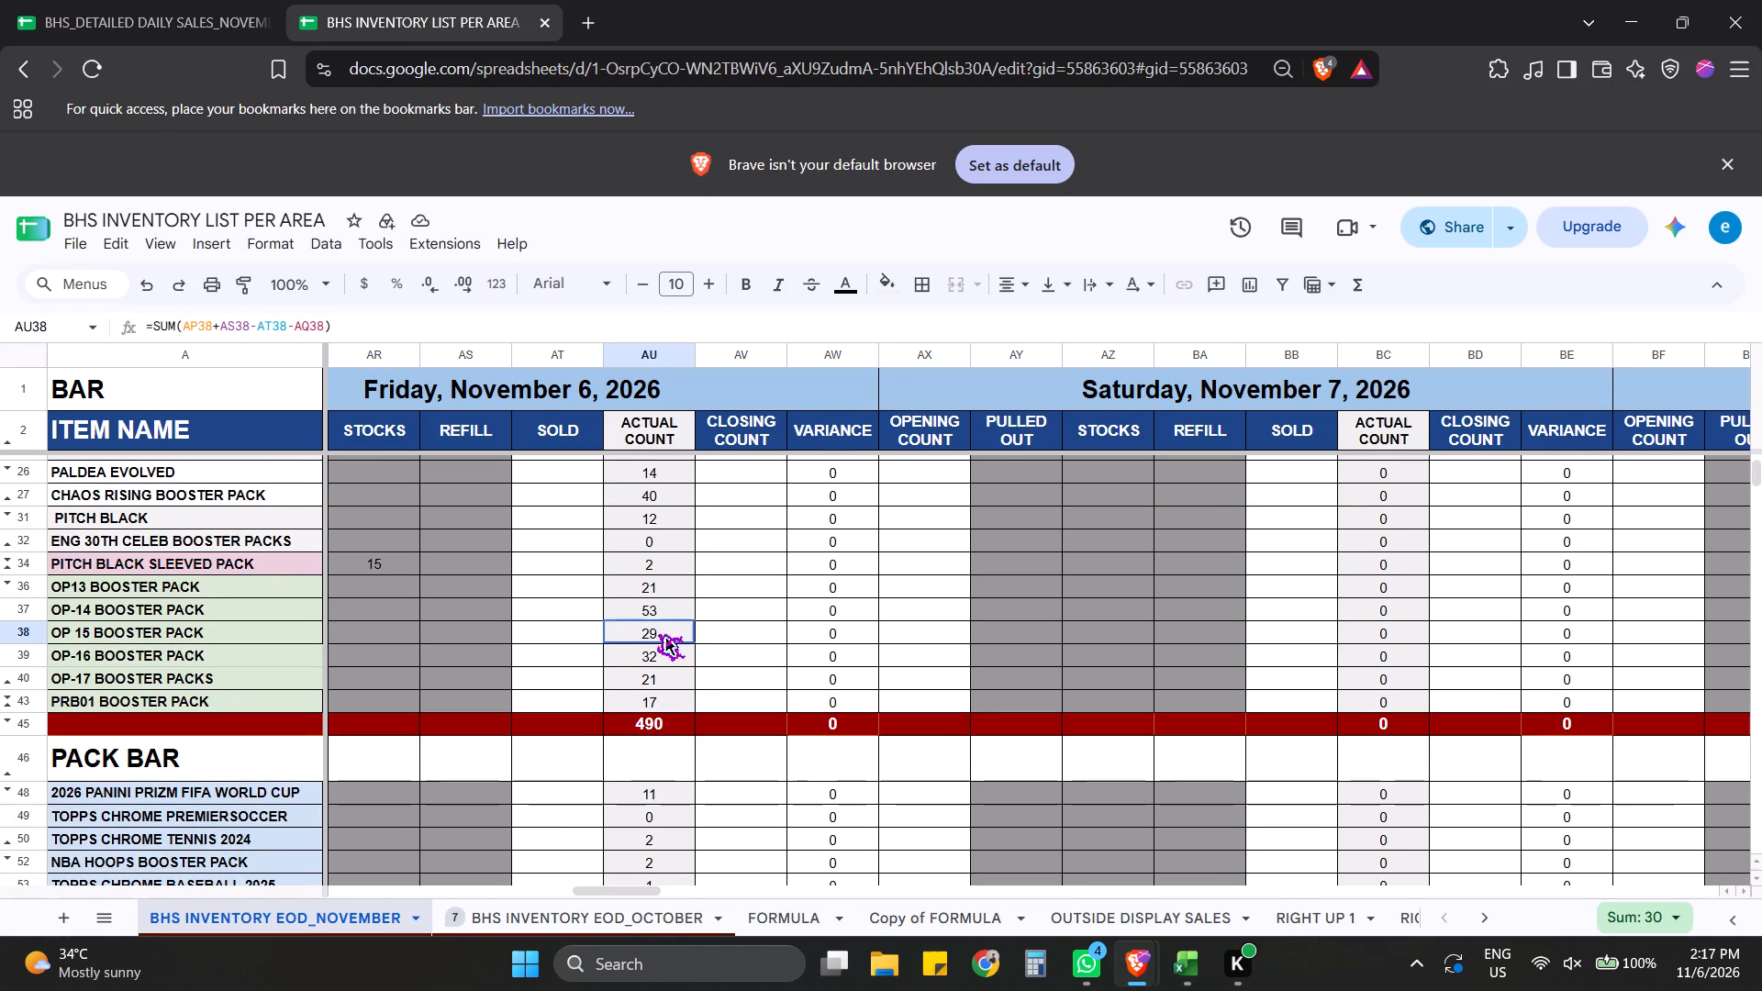
Check BAR OP 15's November 3 sales in the inventory list and enter 2 sold for OP15 Booster Pack on November 3 in the masterfile.
key(alt+Tab)
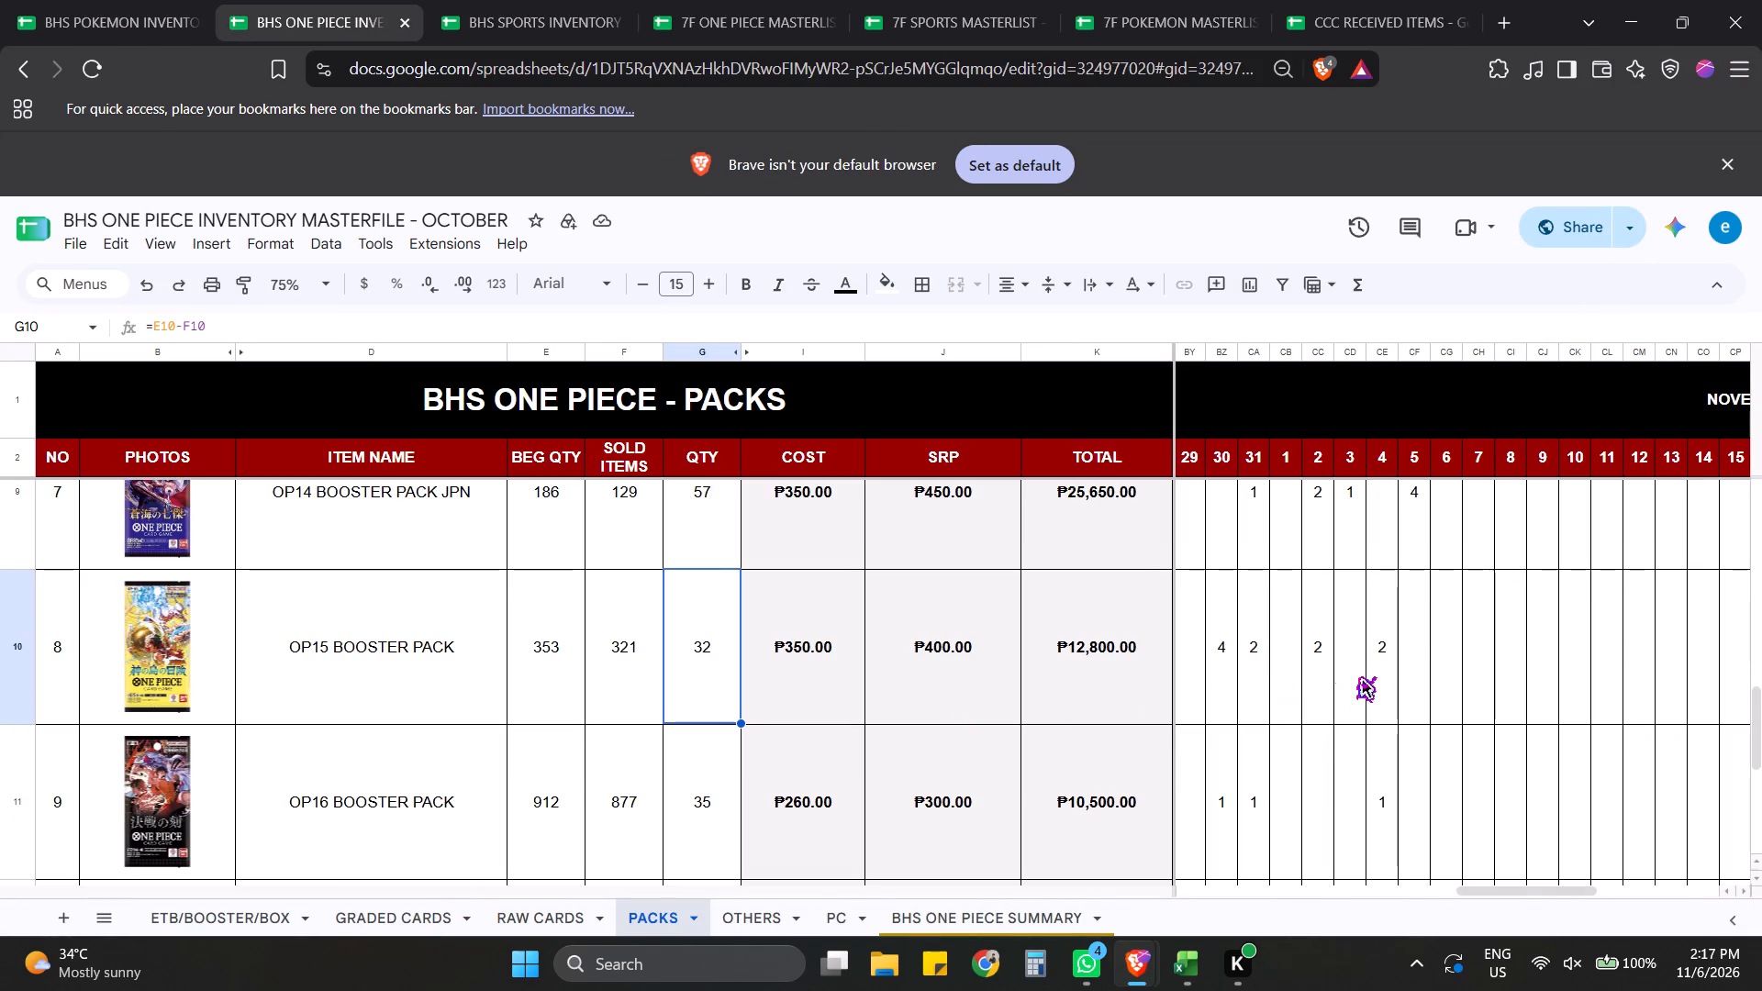
click(1381, 672)
click(1263, 677)
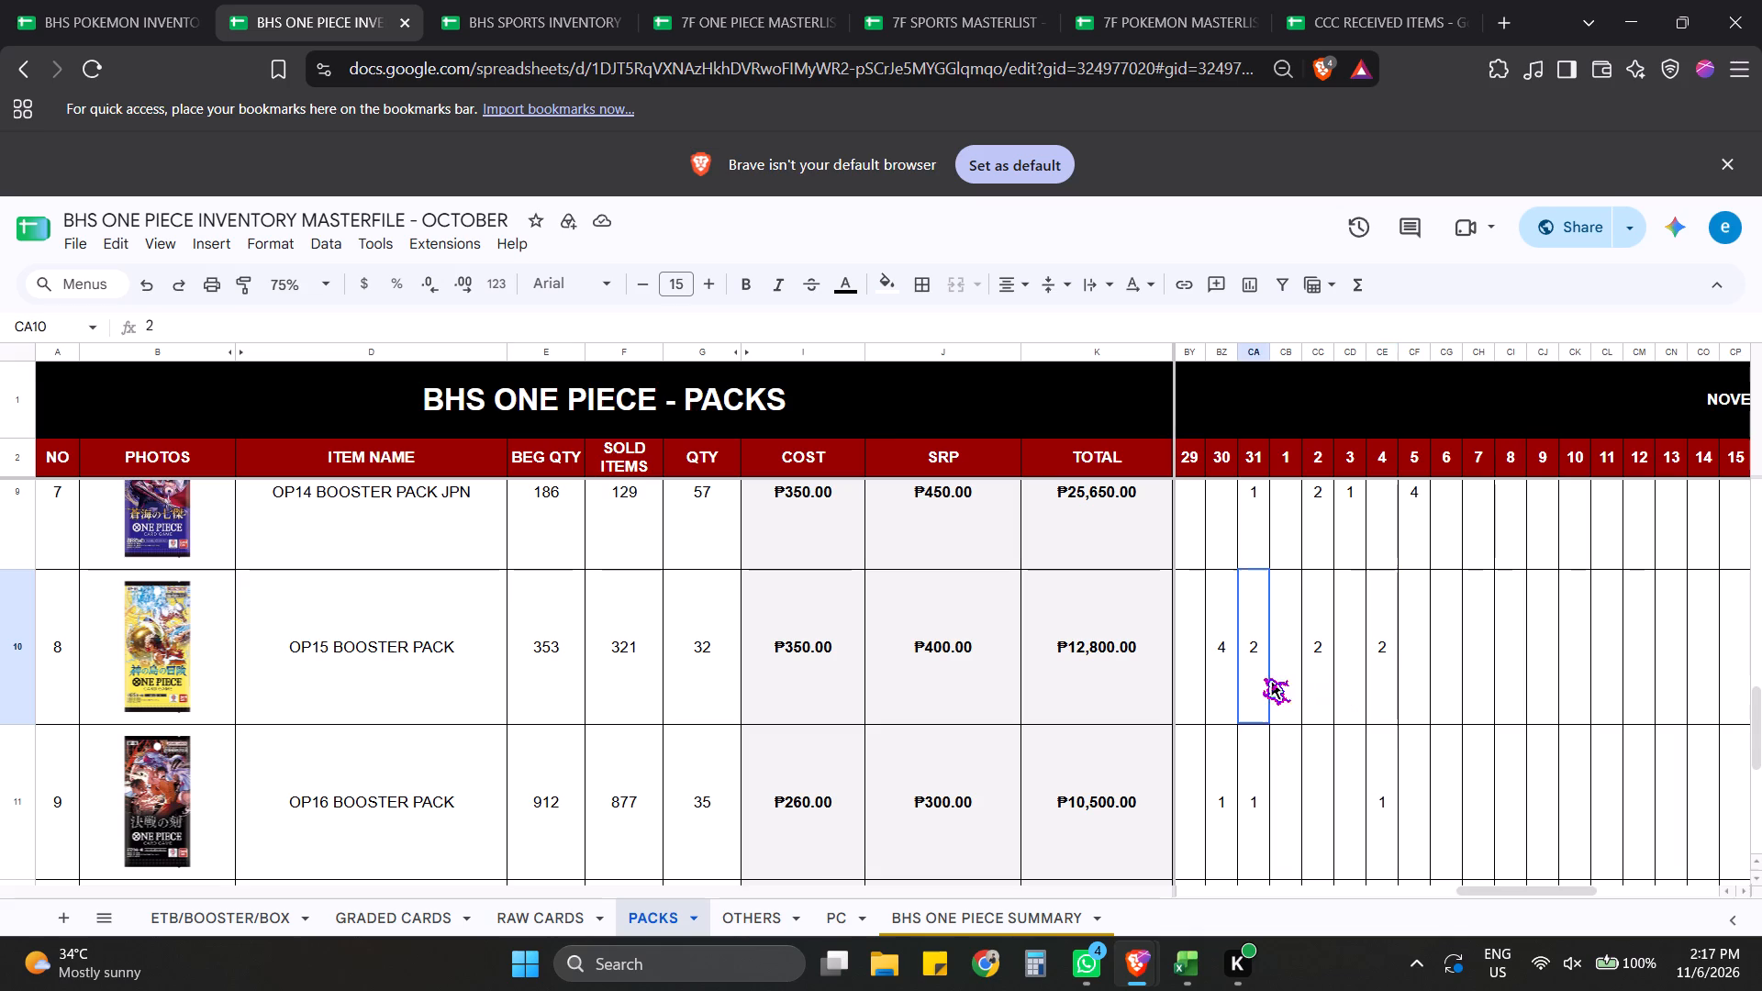
key(alt+Tab)
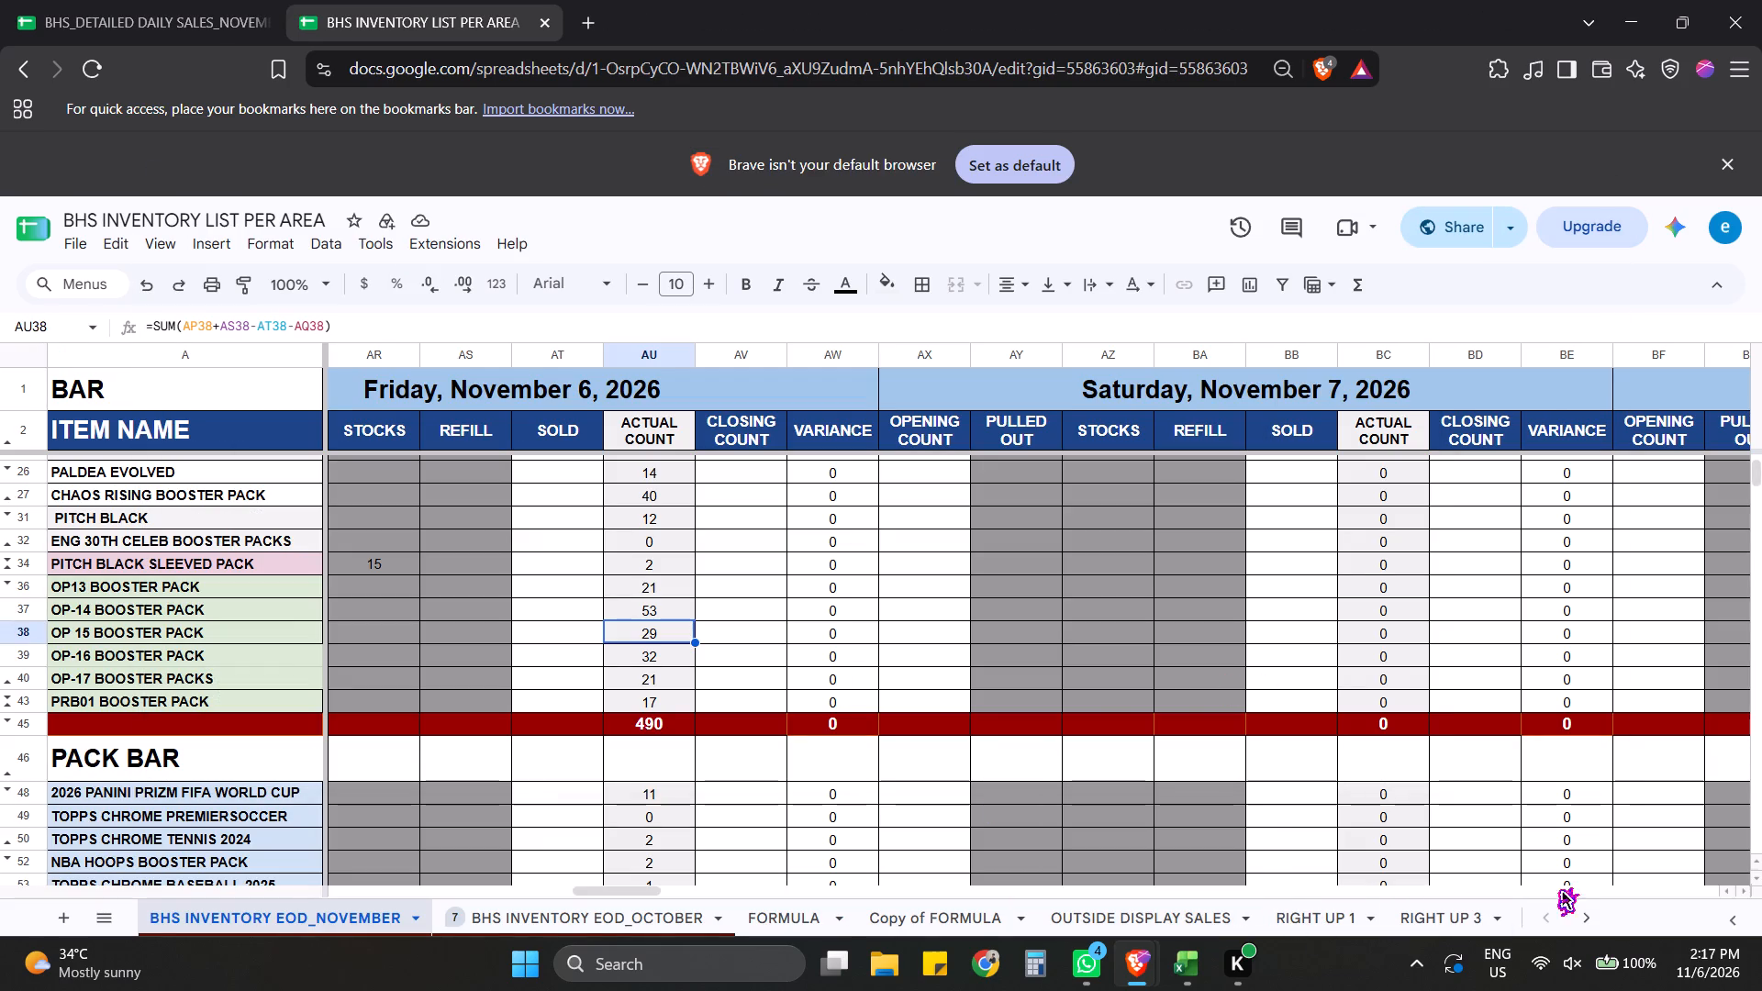
drag(595, 890, 470, 896)
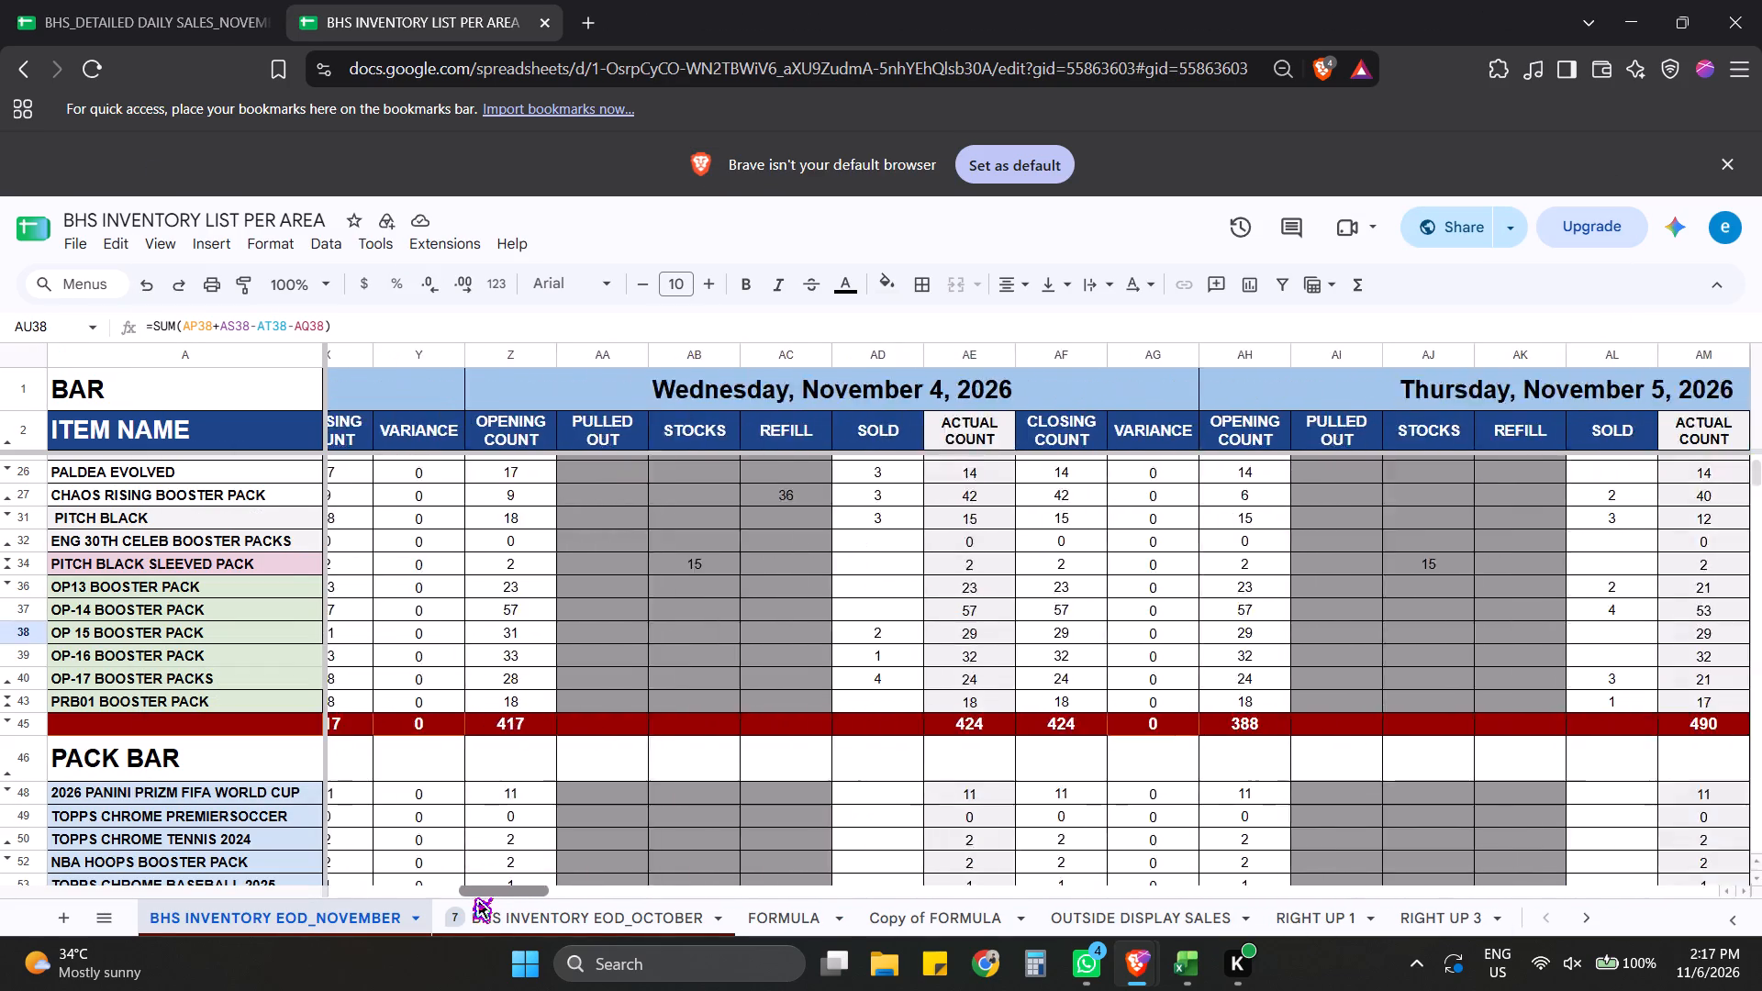
drag(470, 896, 457, 898)
key(alt+Tab)
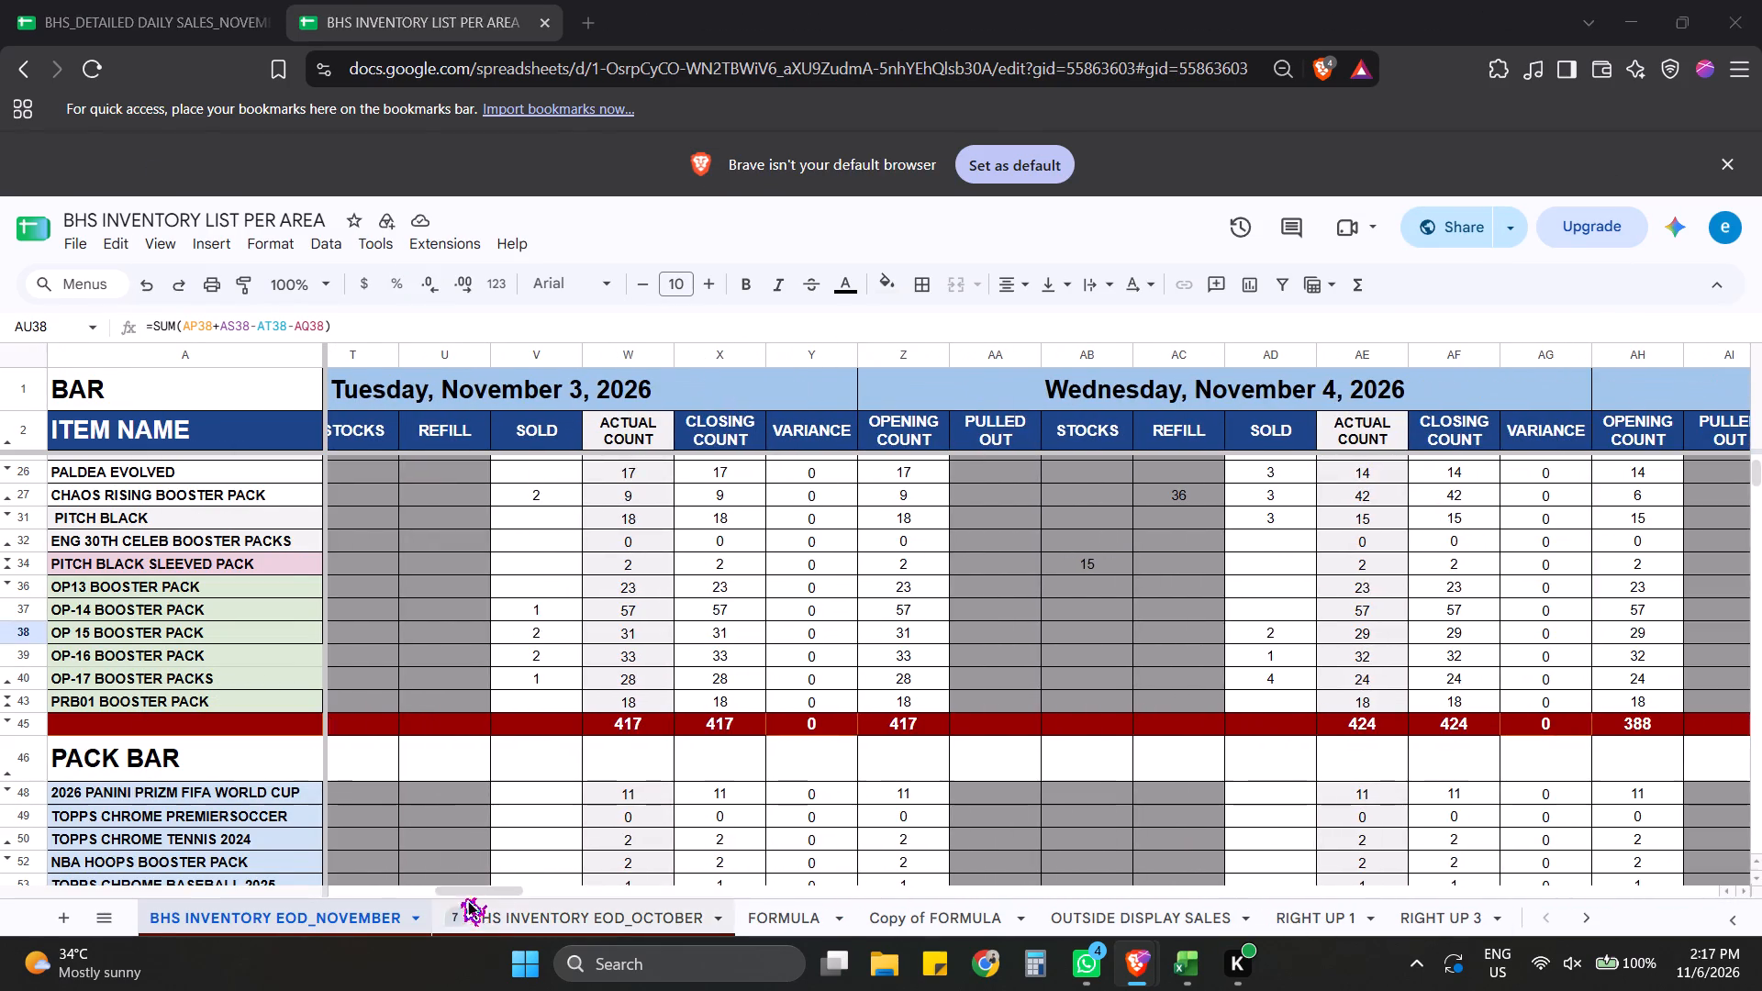
key(alt+Tab)
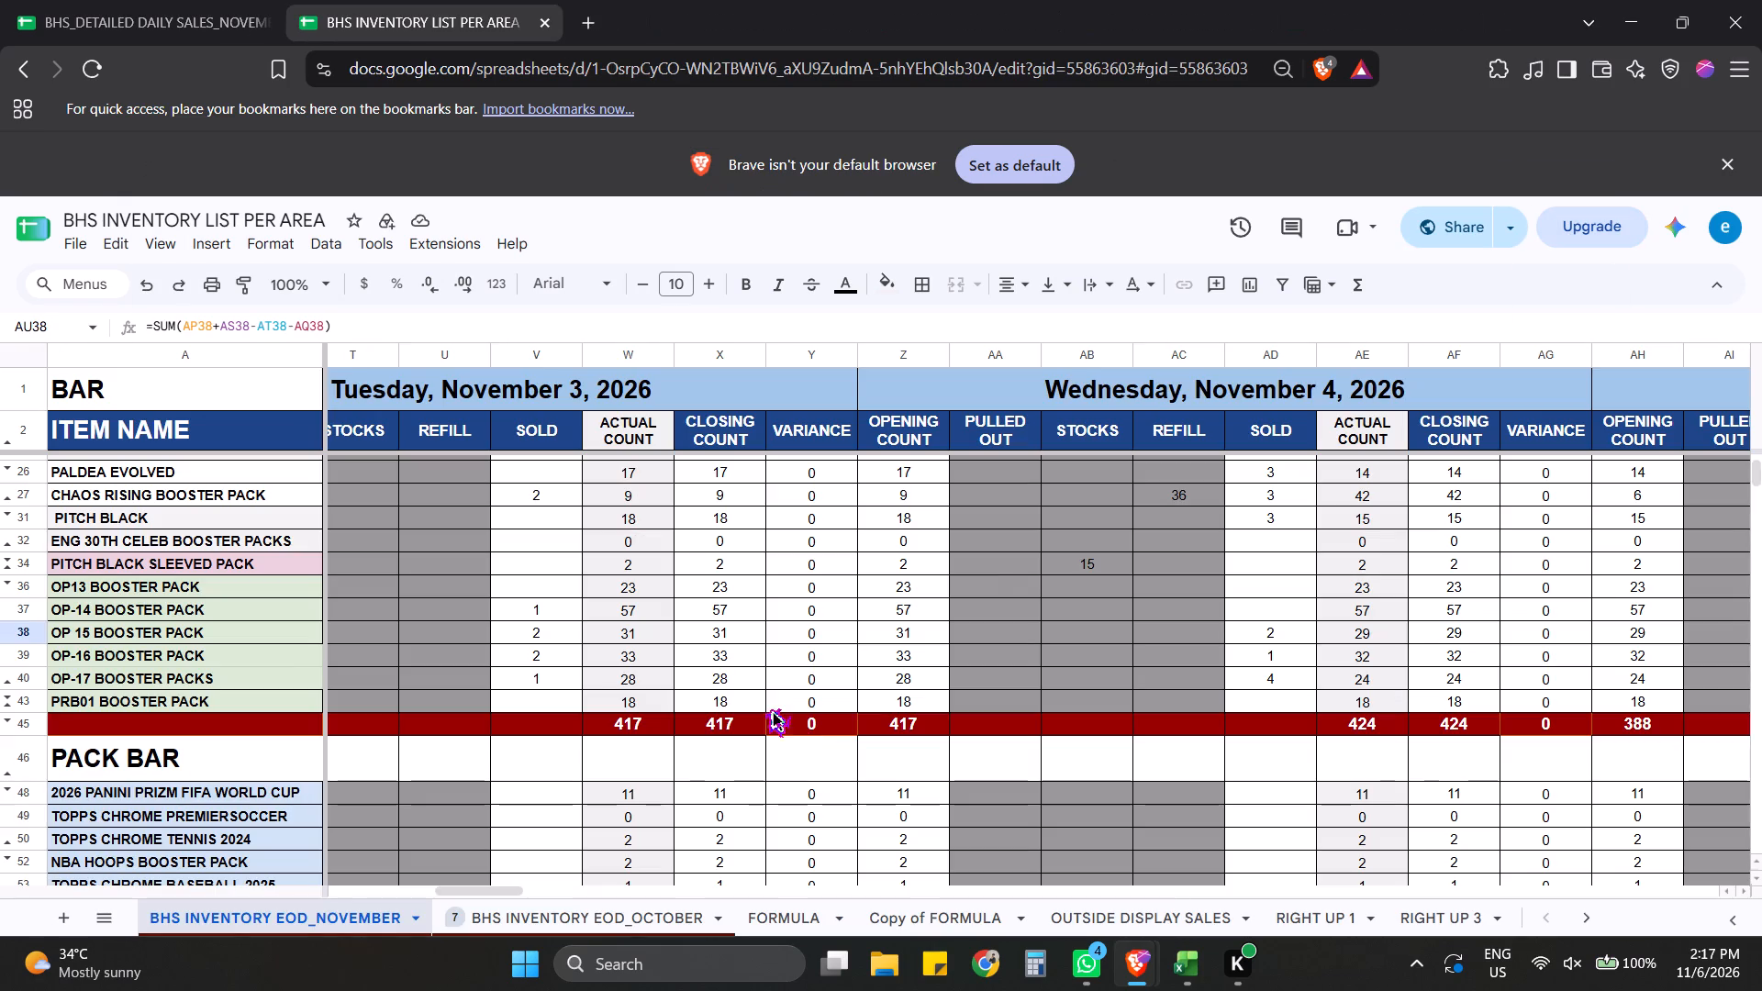
key(alt+Tab)
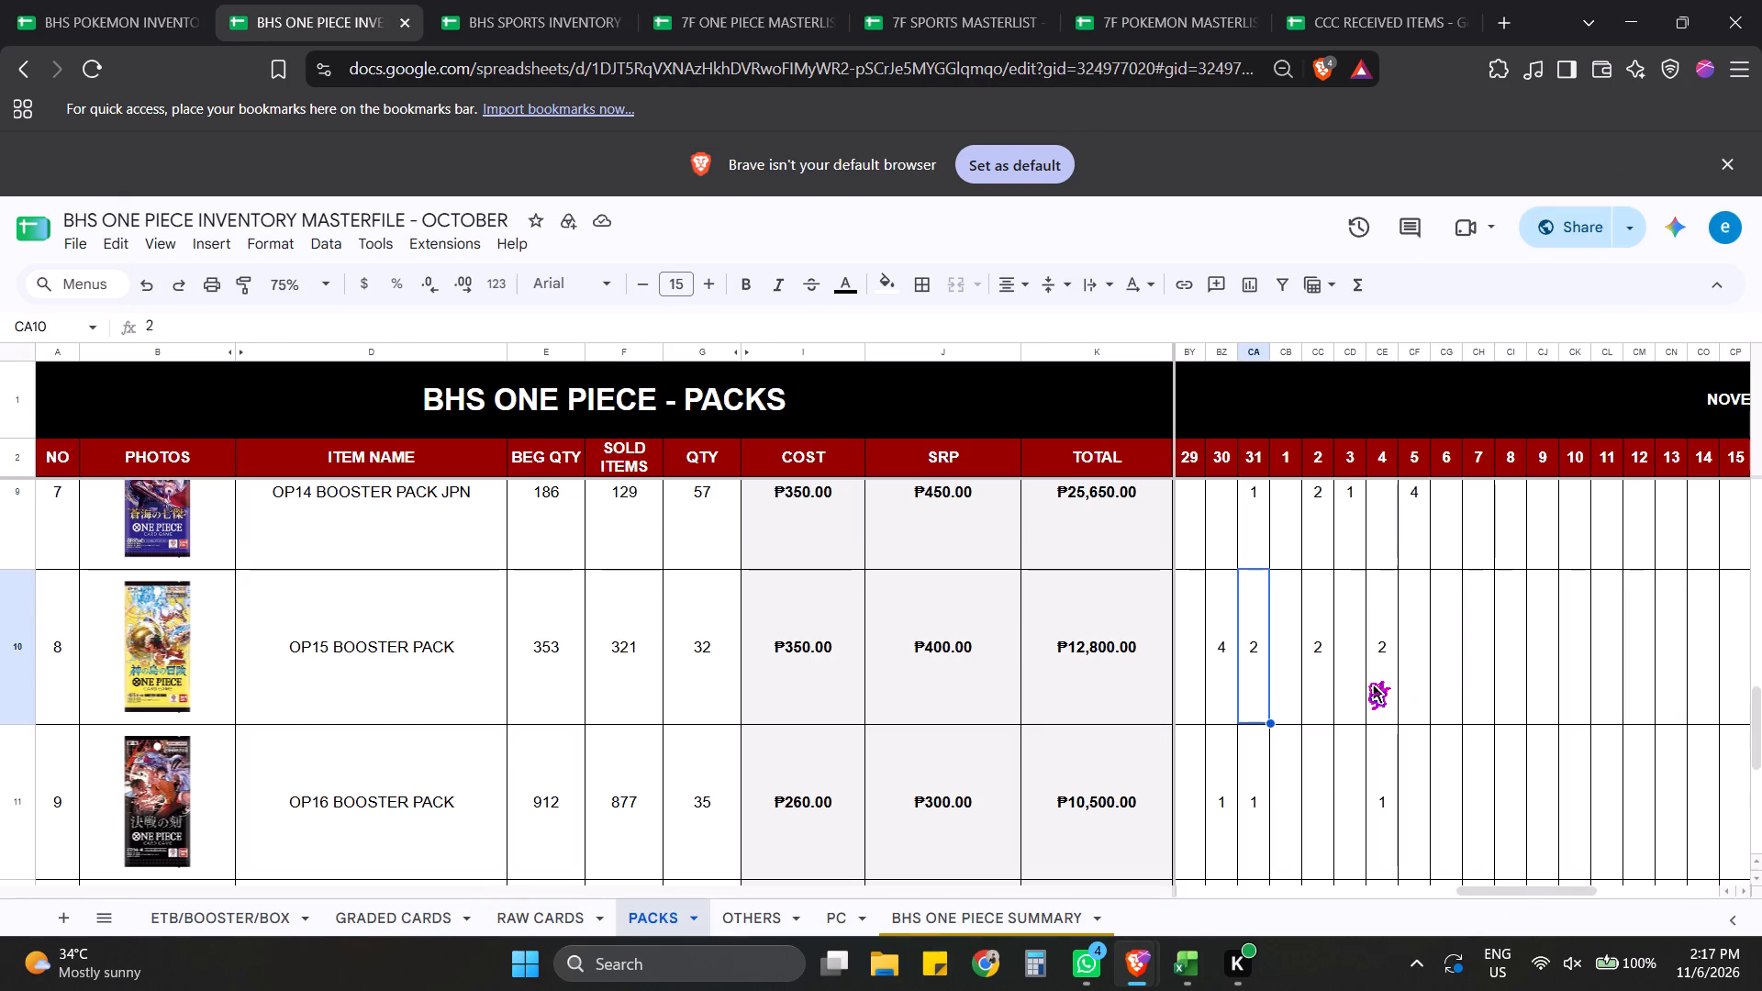
click(1328, 673)
key(2)
click(1341, 691)
key(2)
click(1314, 751)
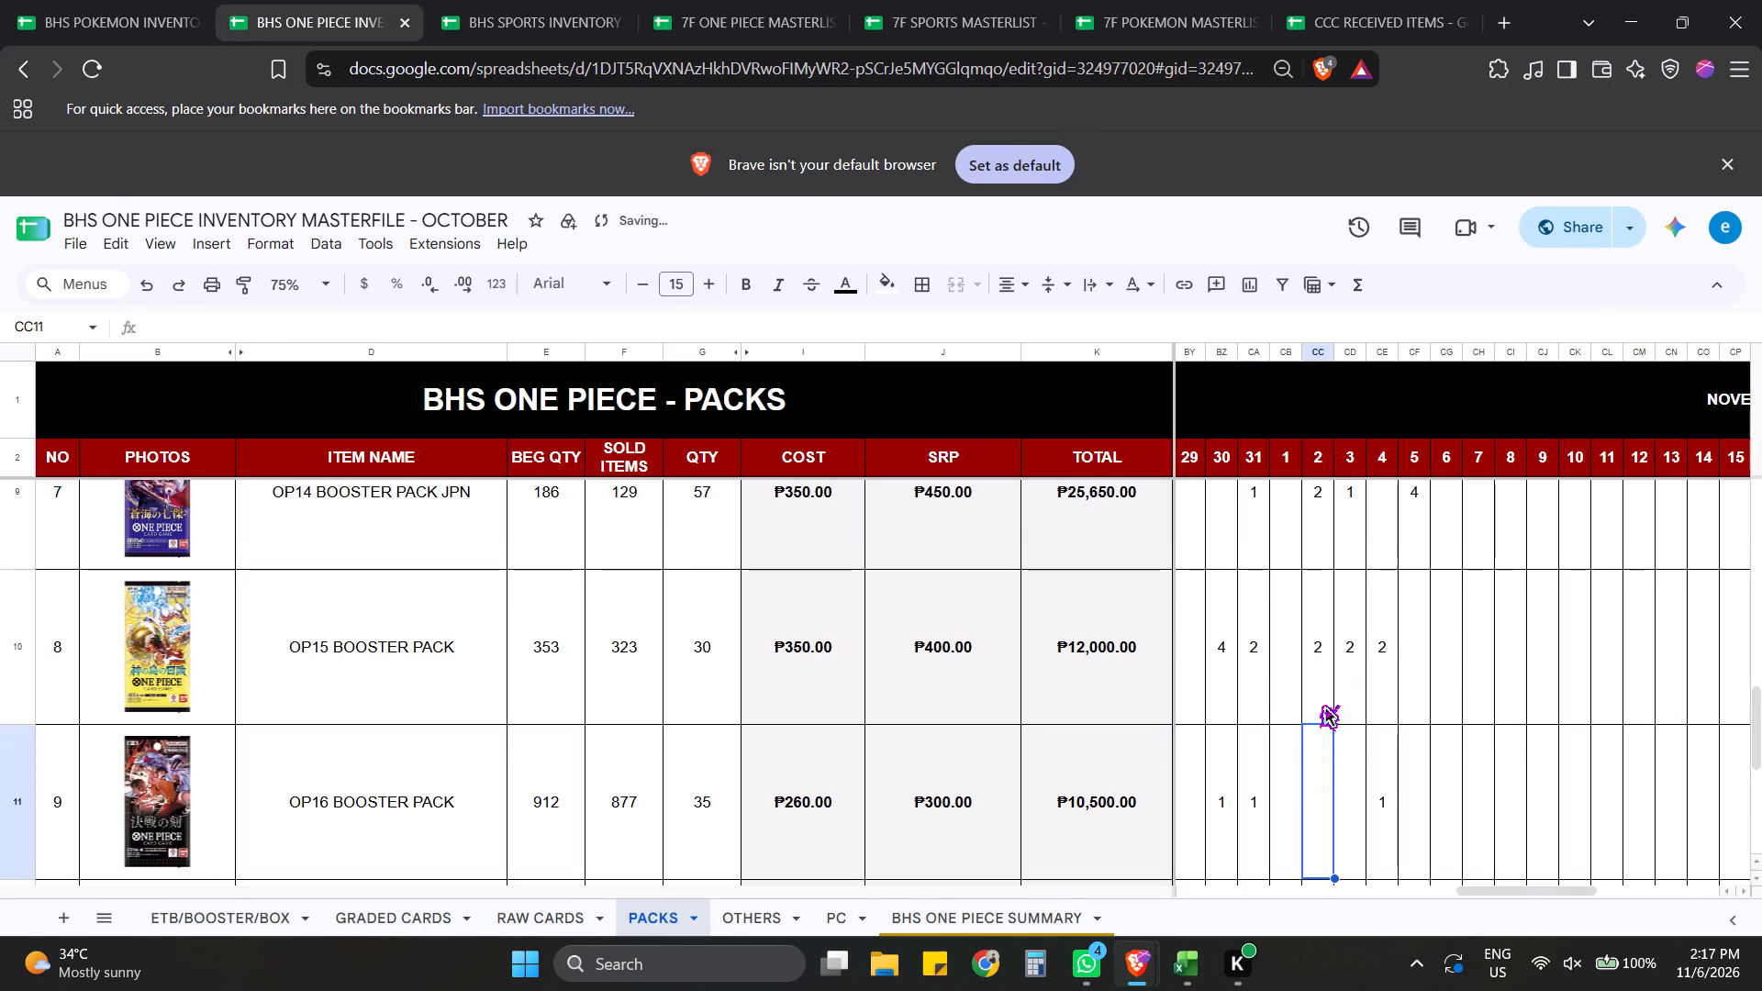
Compare the OP15 and OP16 booster packs' November 2 and 3 sold counts in the inventory list with the masterfile.
click(1325, 665)
key(alt+Tab)
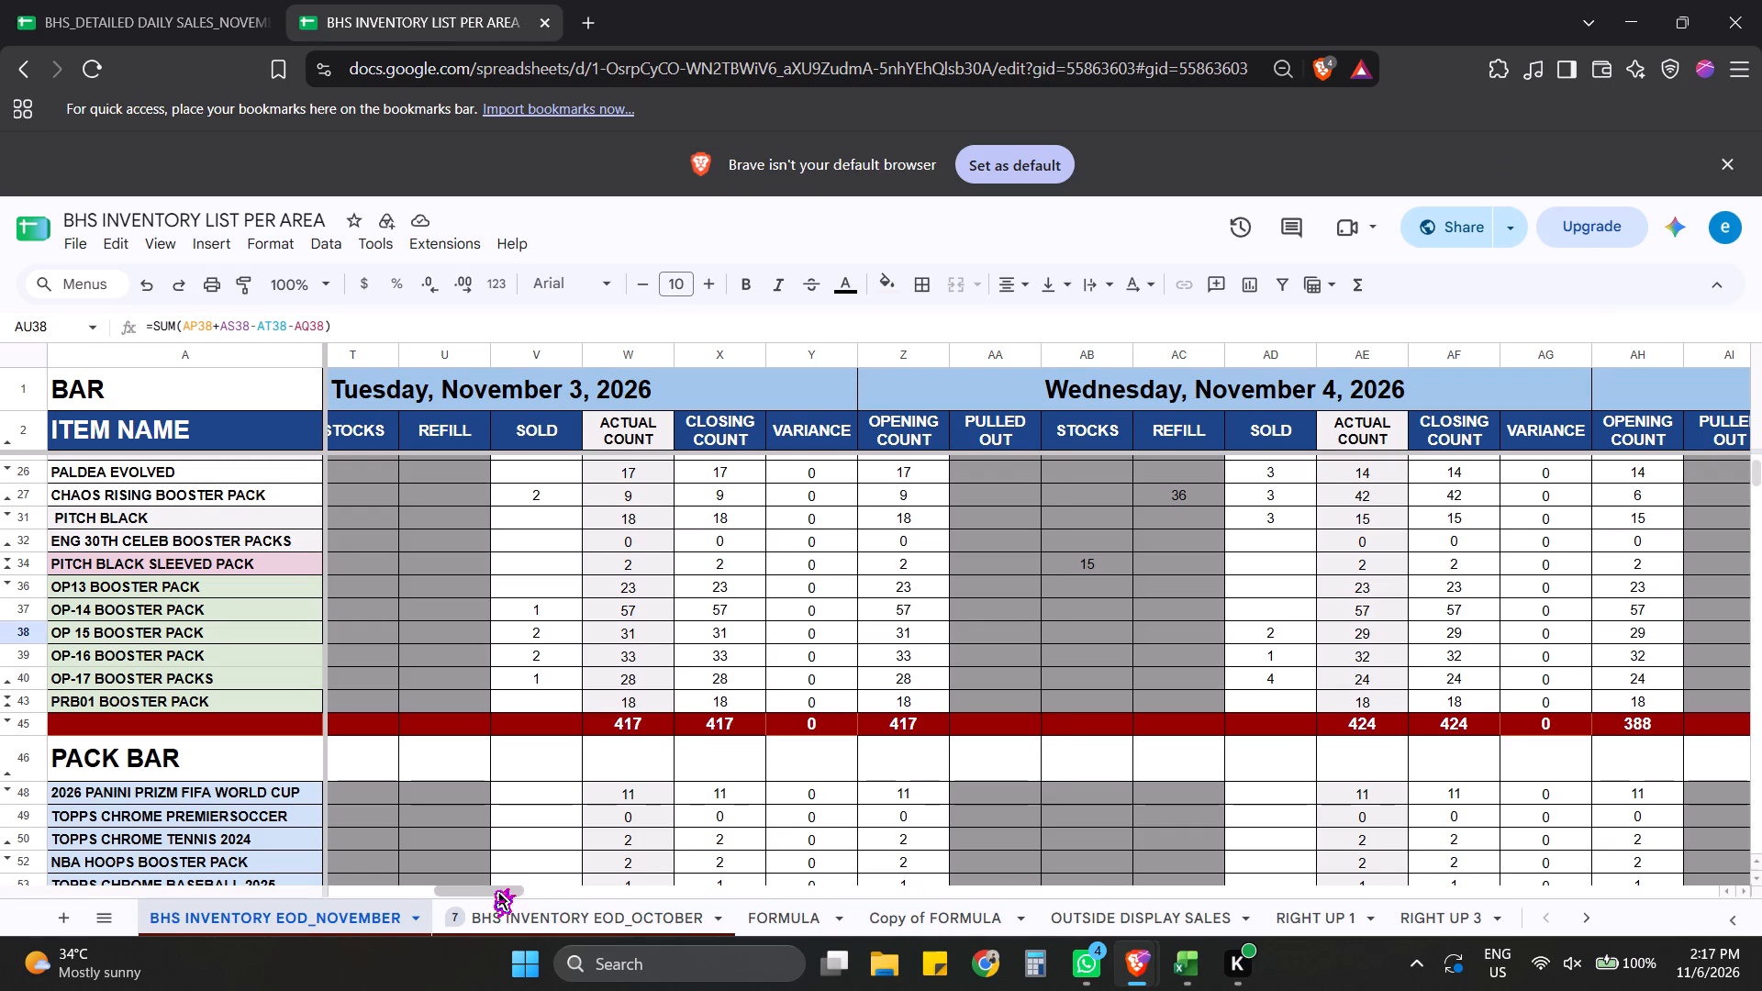
drag(490, 888, 442, 887)
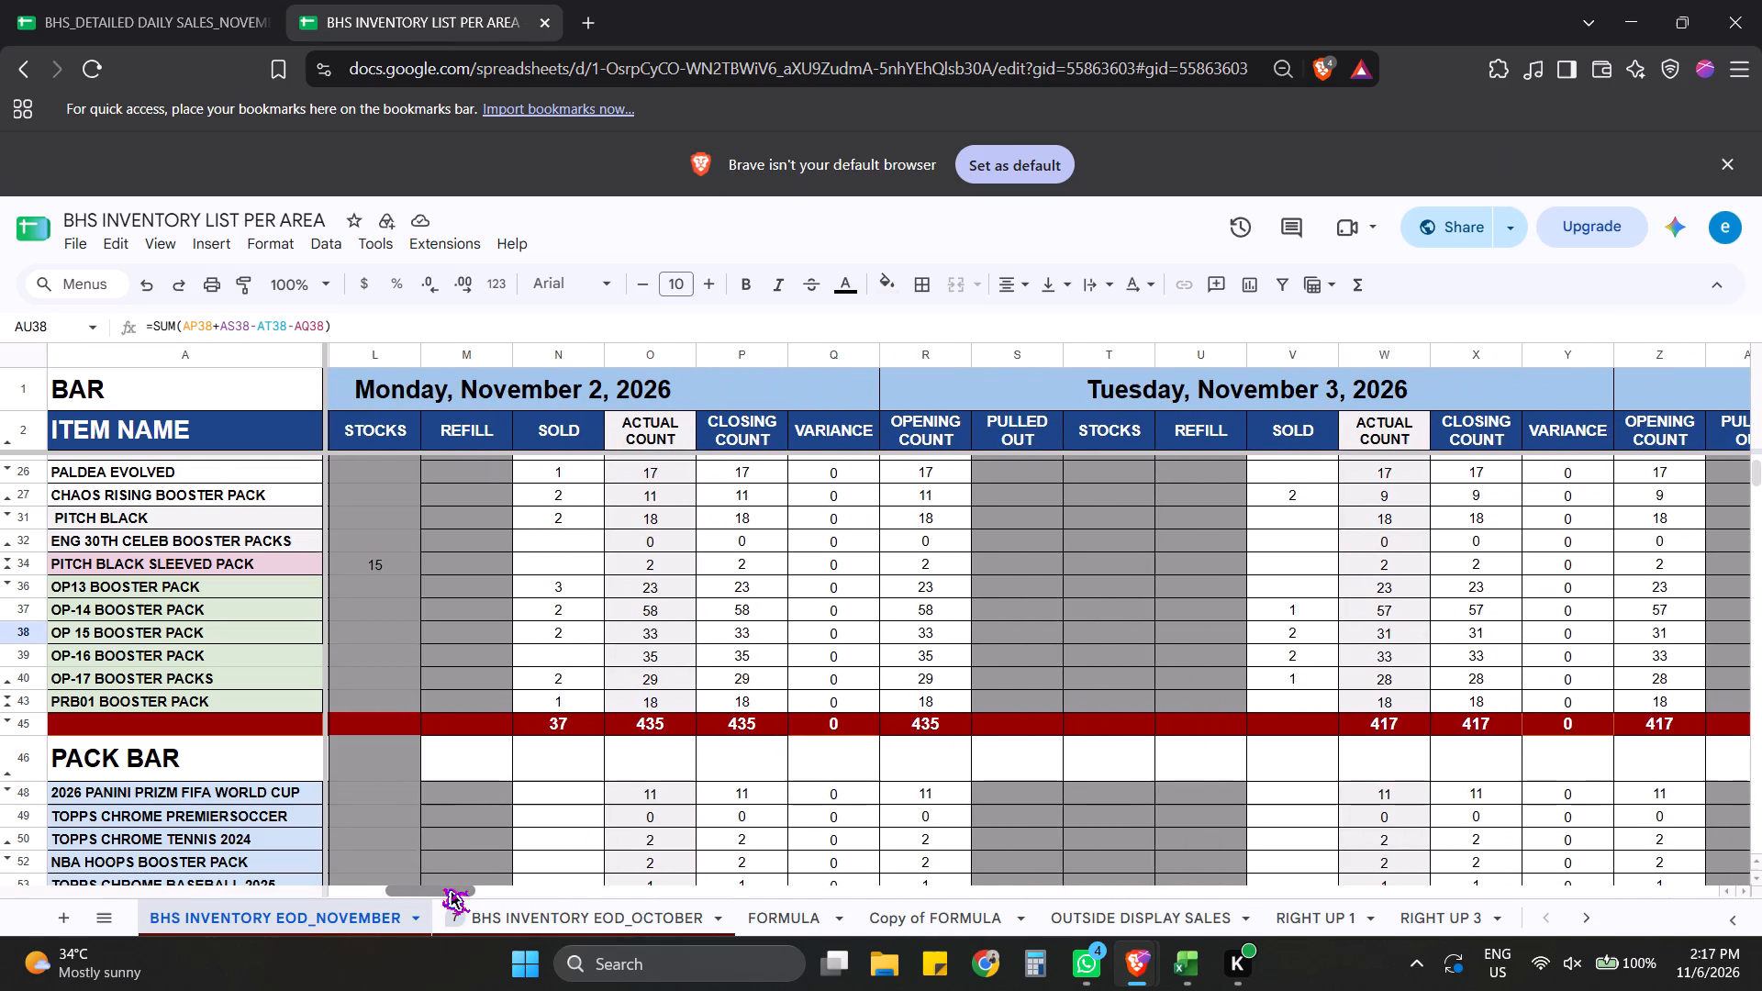
drag(442, 887, 445, 886)
key(alt+Tab)
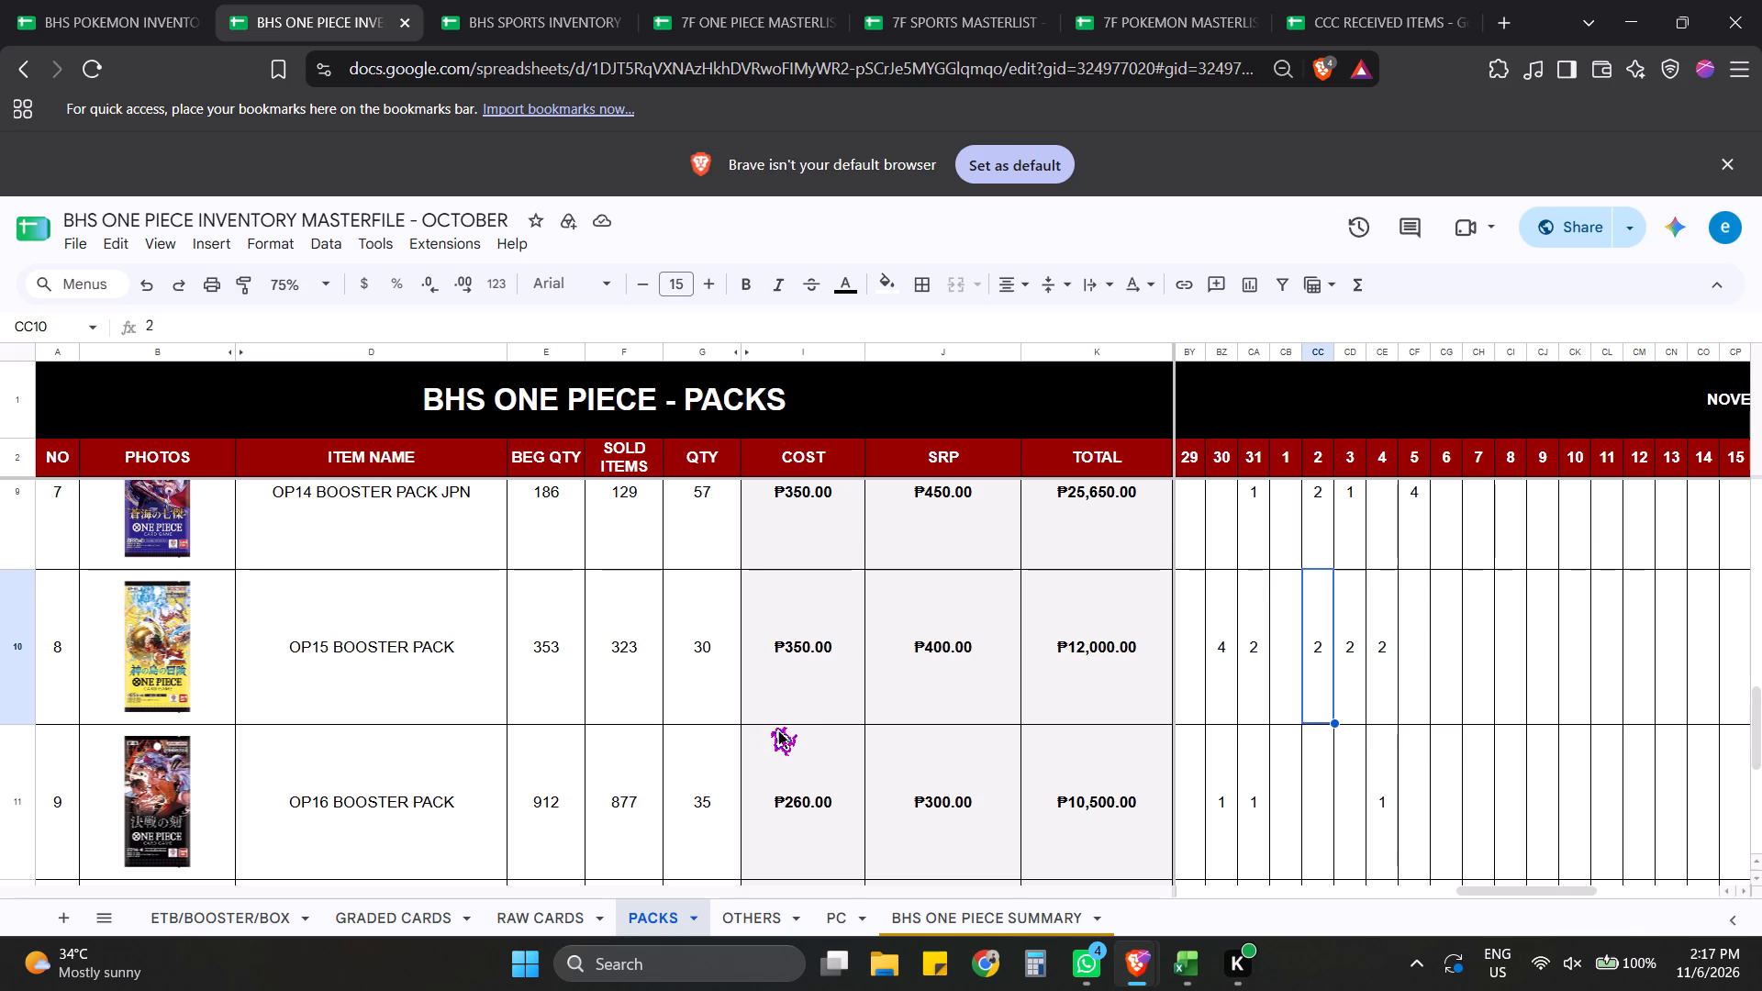
click(1379, 737)
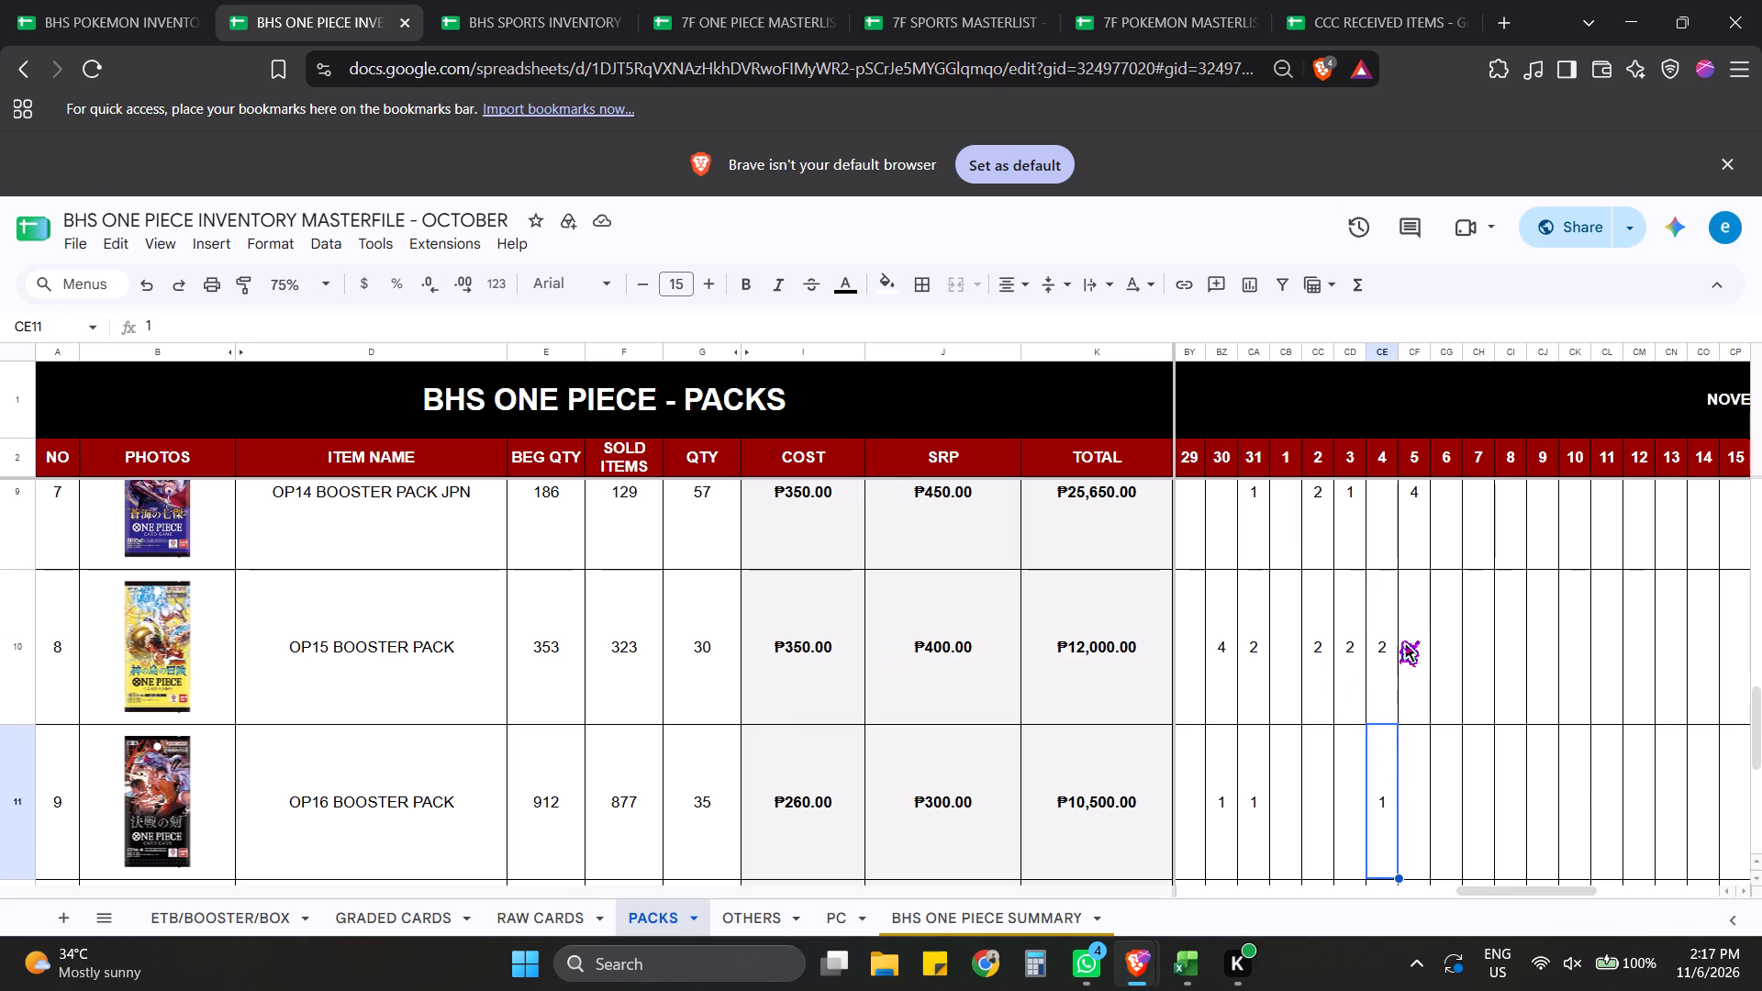
key(alt+Tab)
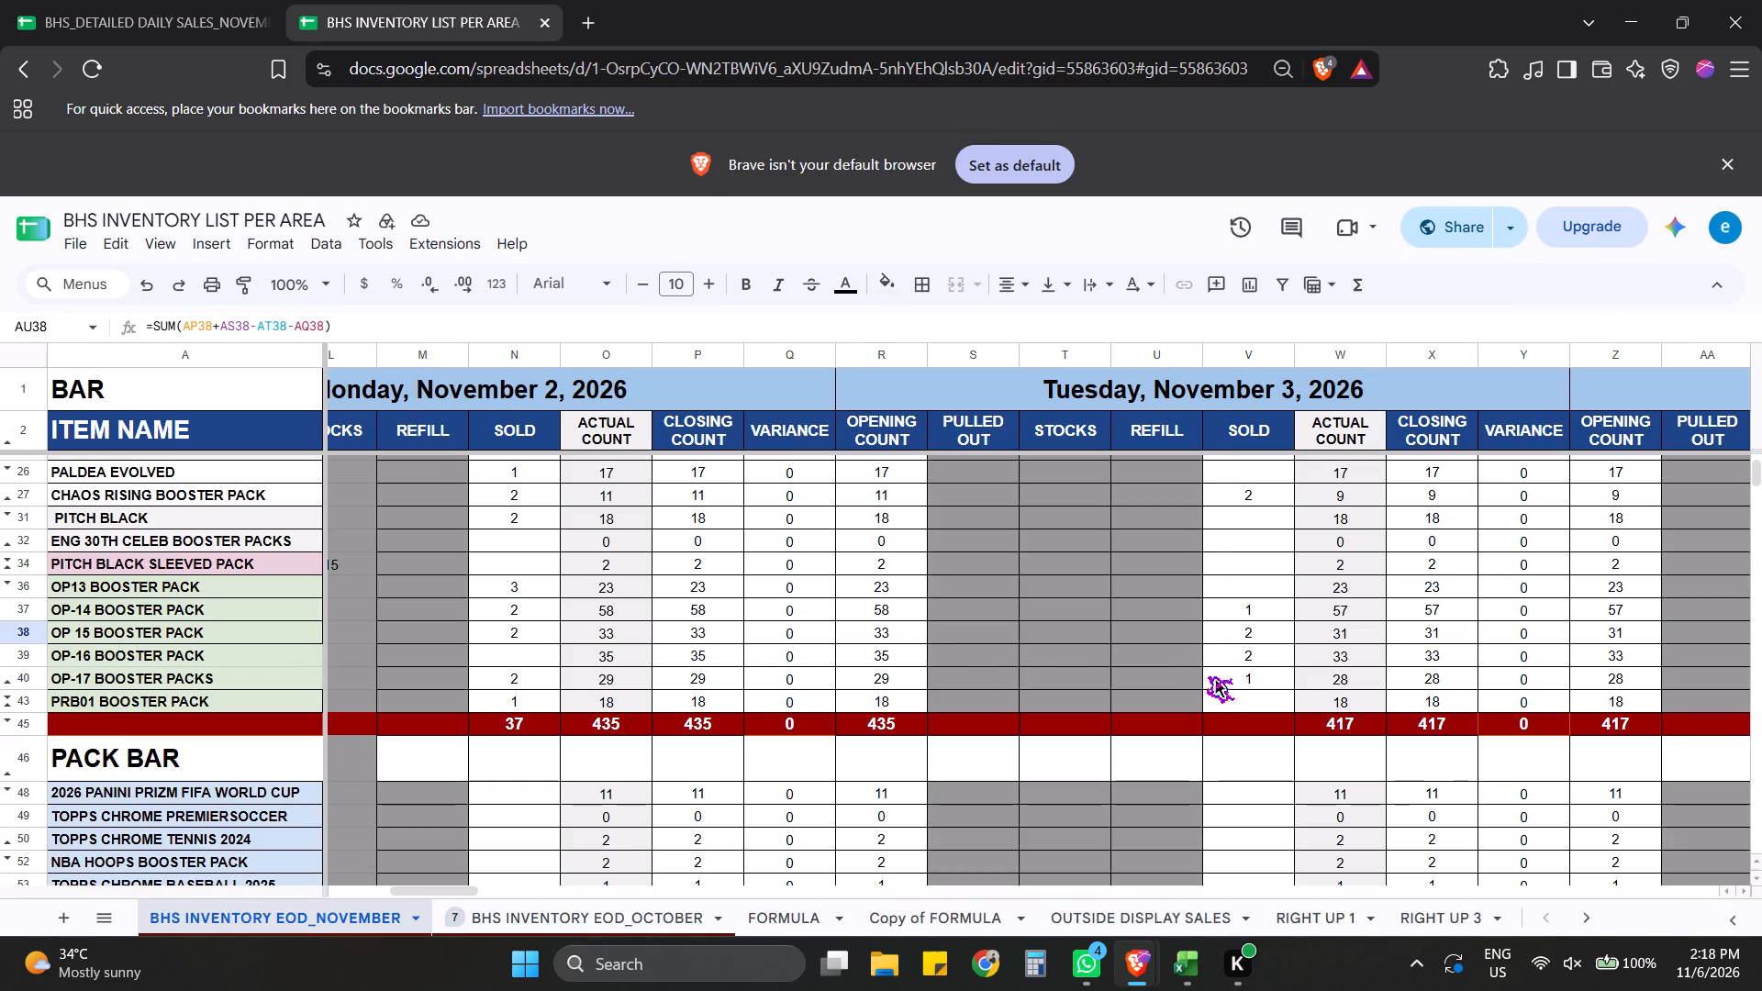
key(alt+Tab)
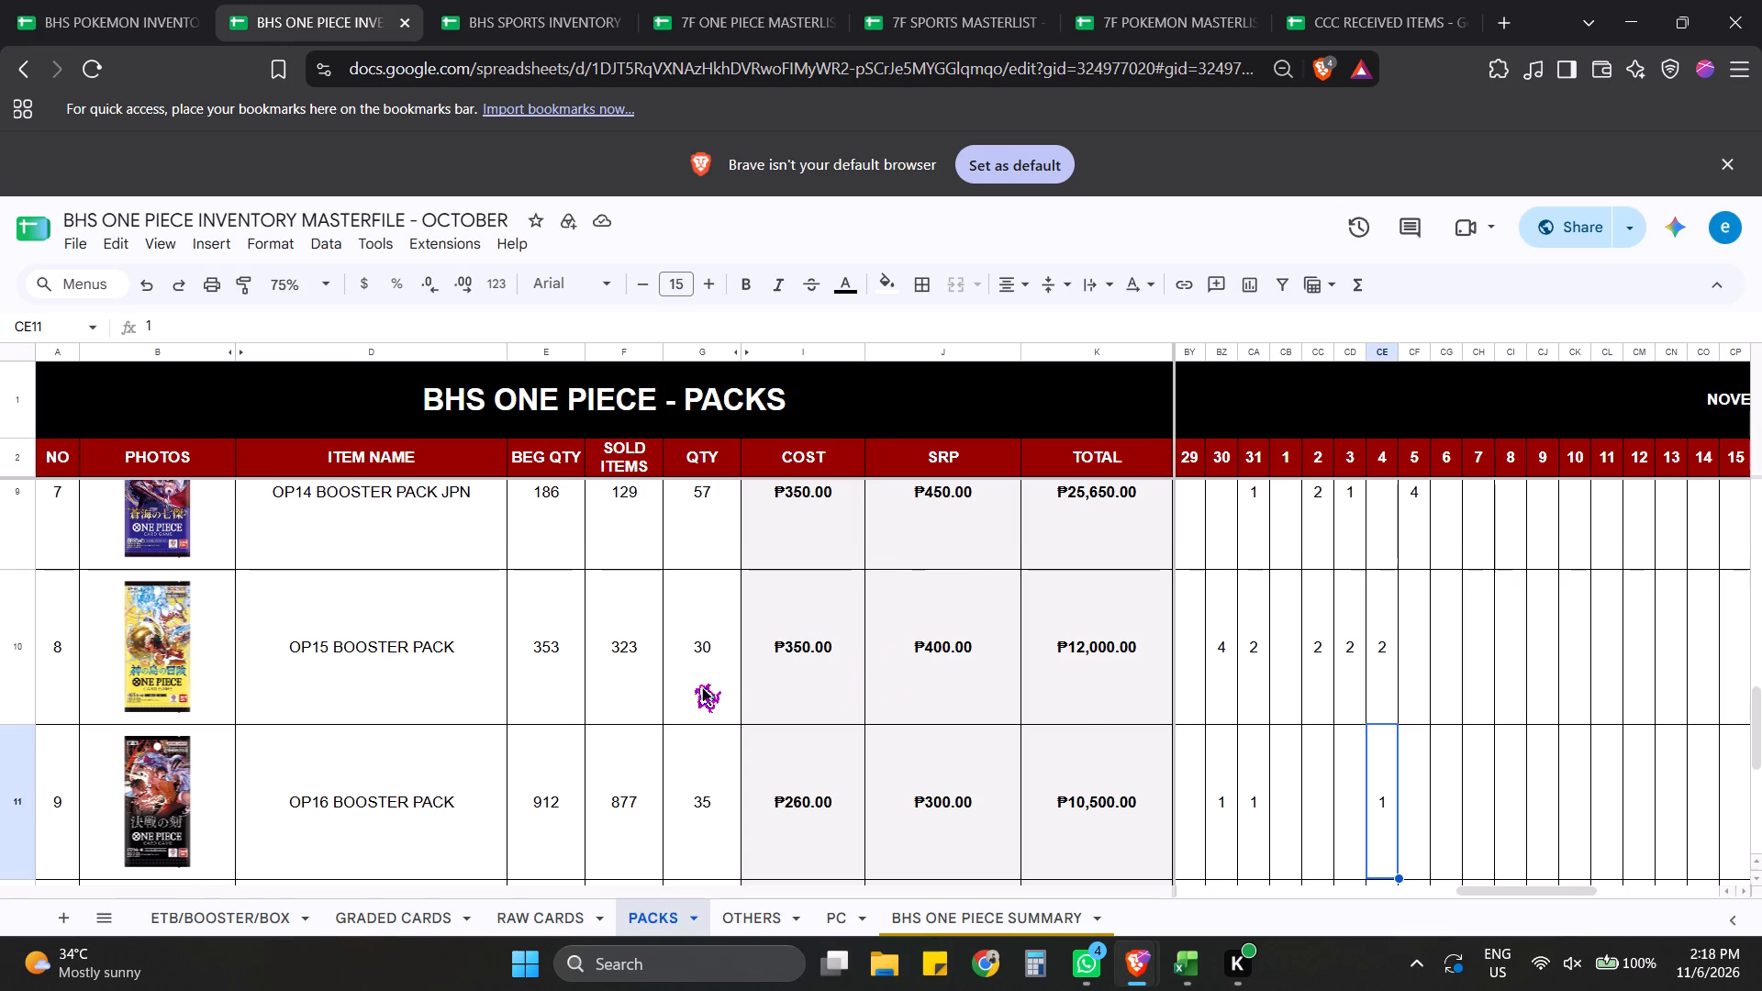
Total the November 6 actual counts of the OP-16 booster pack across BAR and PACK BAR, and compare with OP16's masterfile quantity.
scroll(706, 774, down, 3)
click(692, 718)
key(alt+Tab)
scroll(920, 563, down, 1)
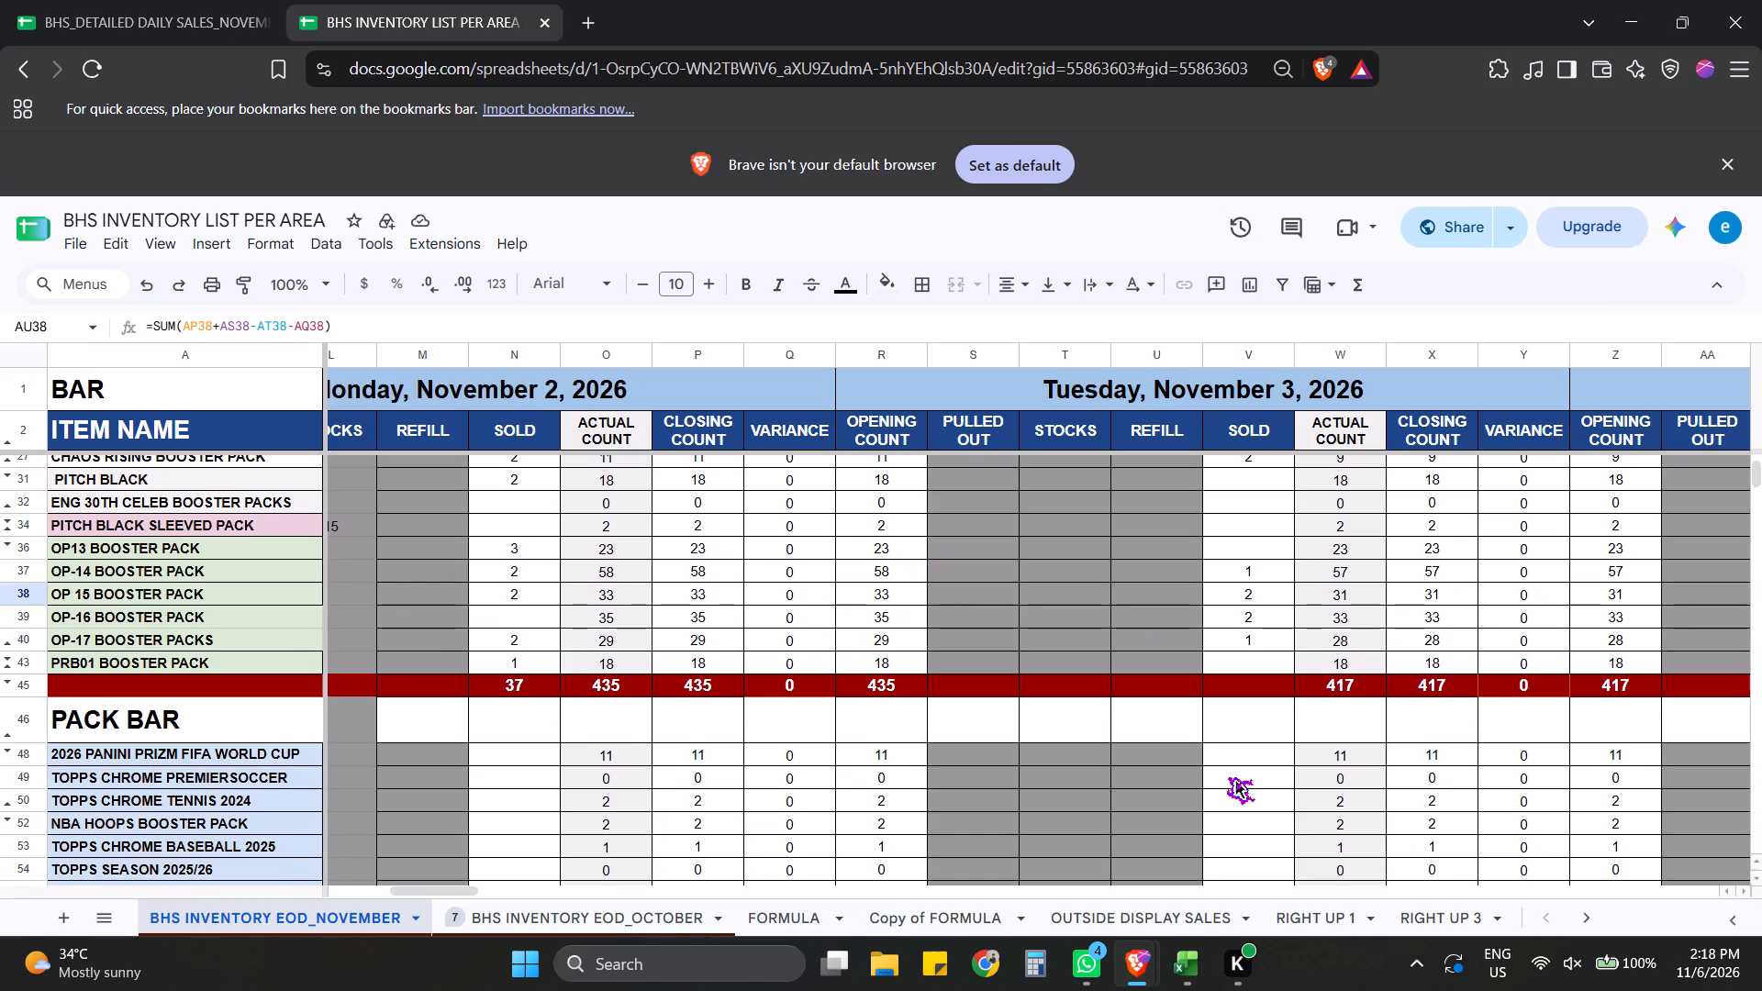
scroll(1113, 864, down, 1)
drag(440, 892, 659, 884)
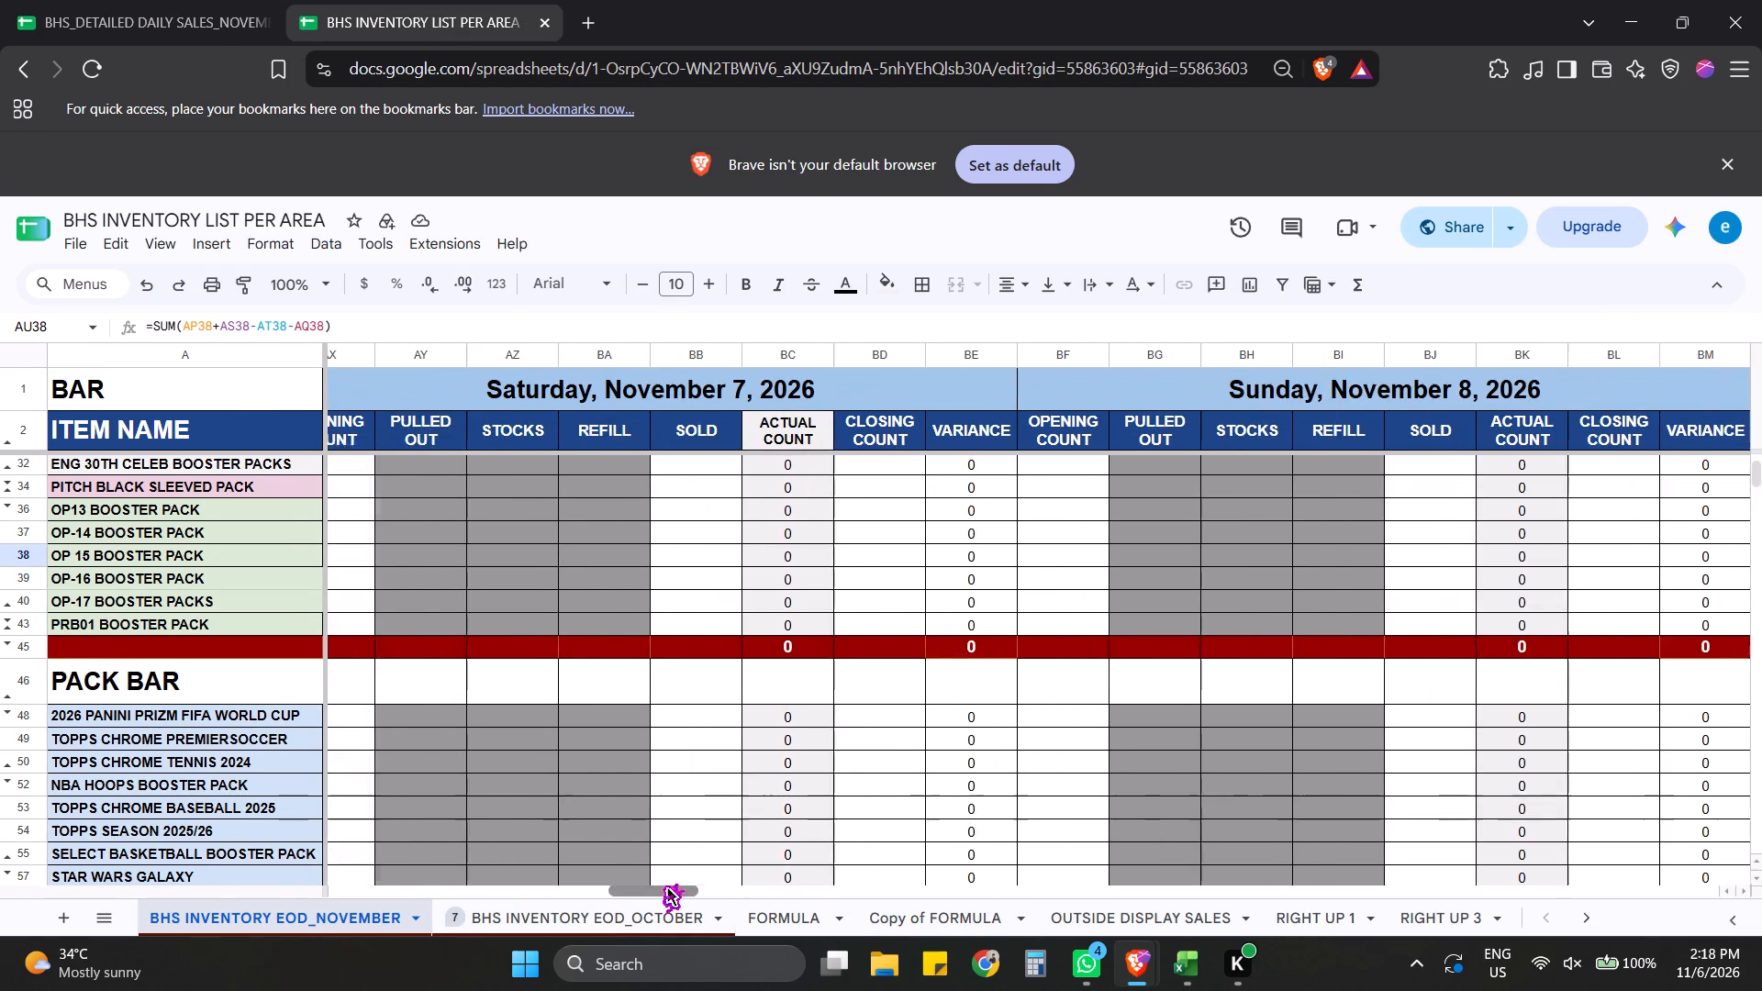
drag(659, 884, 593, 889)
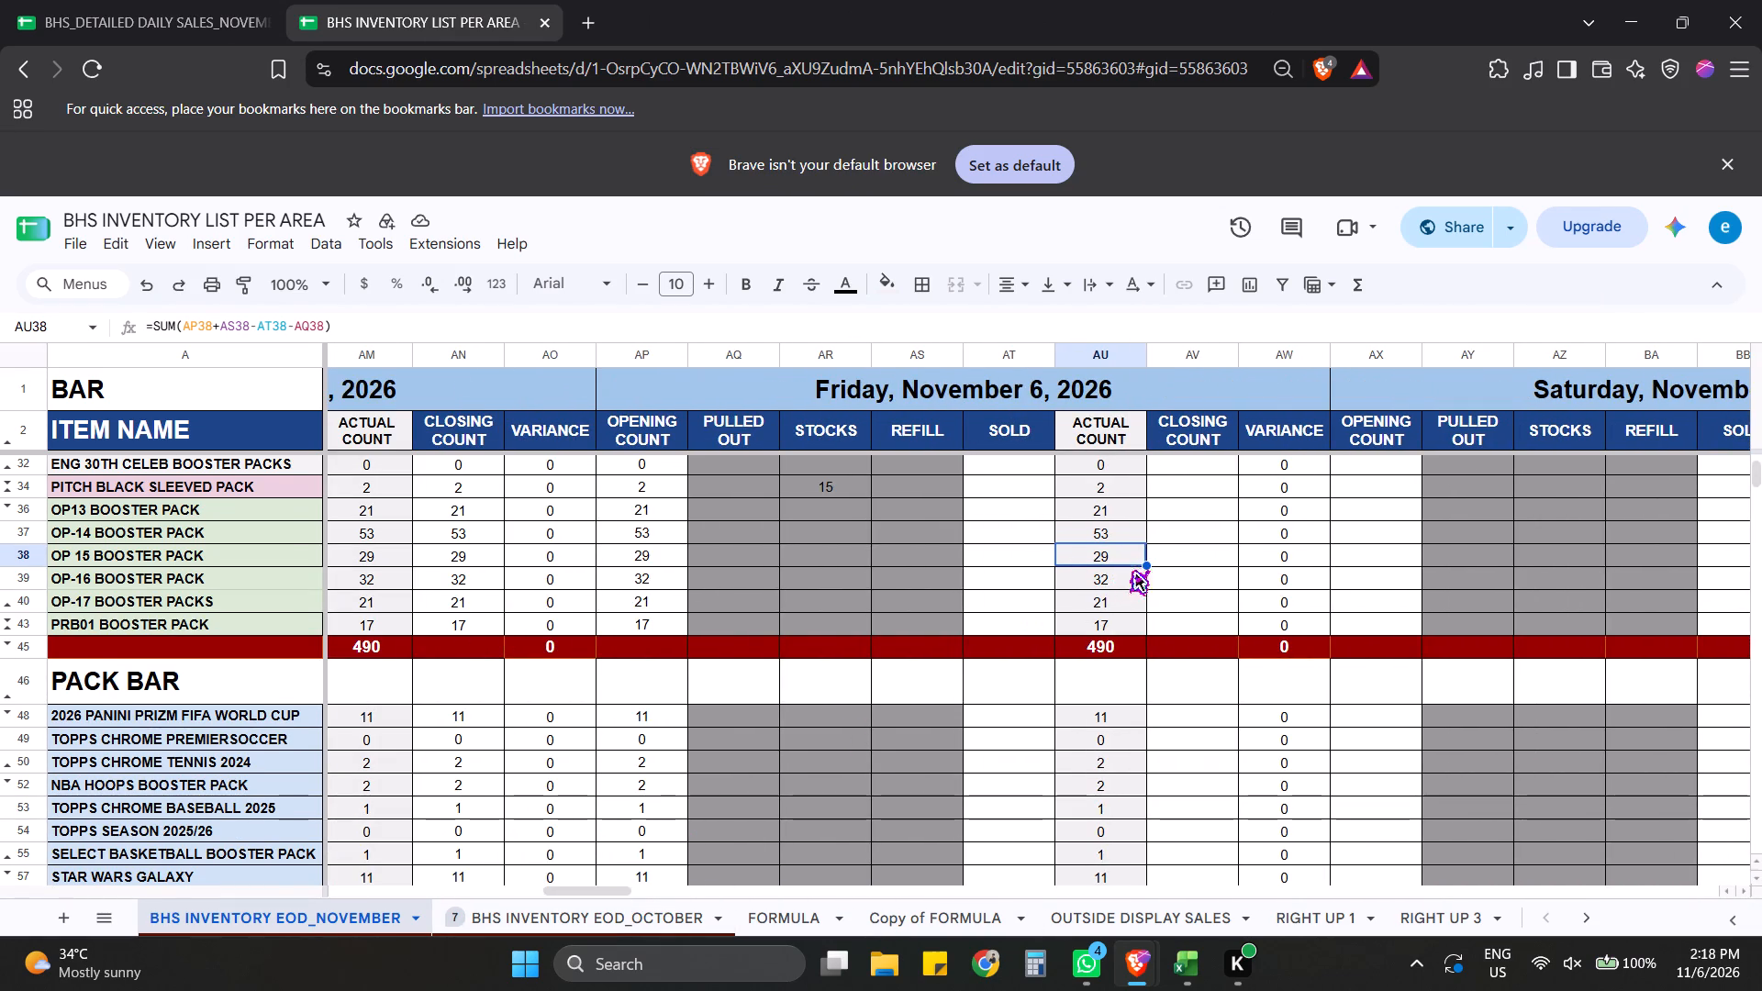
click(1090, 578)
scroll(1093, 588, down, 13)
scroll(1062, 707, down, 5)
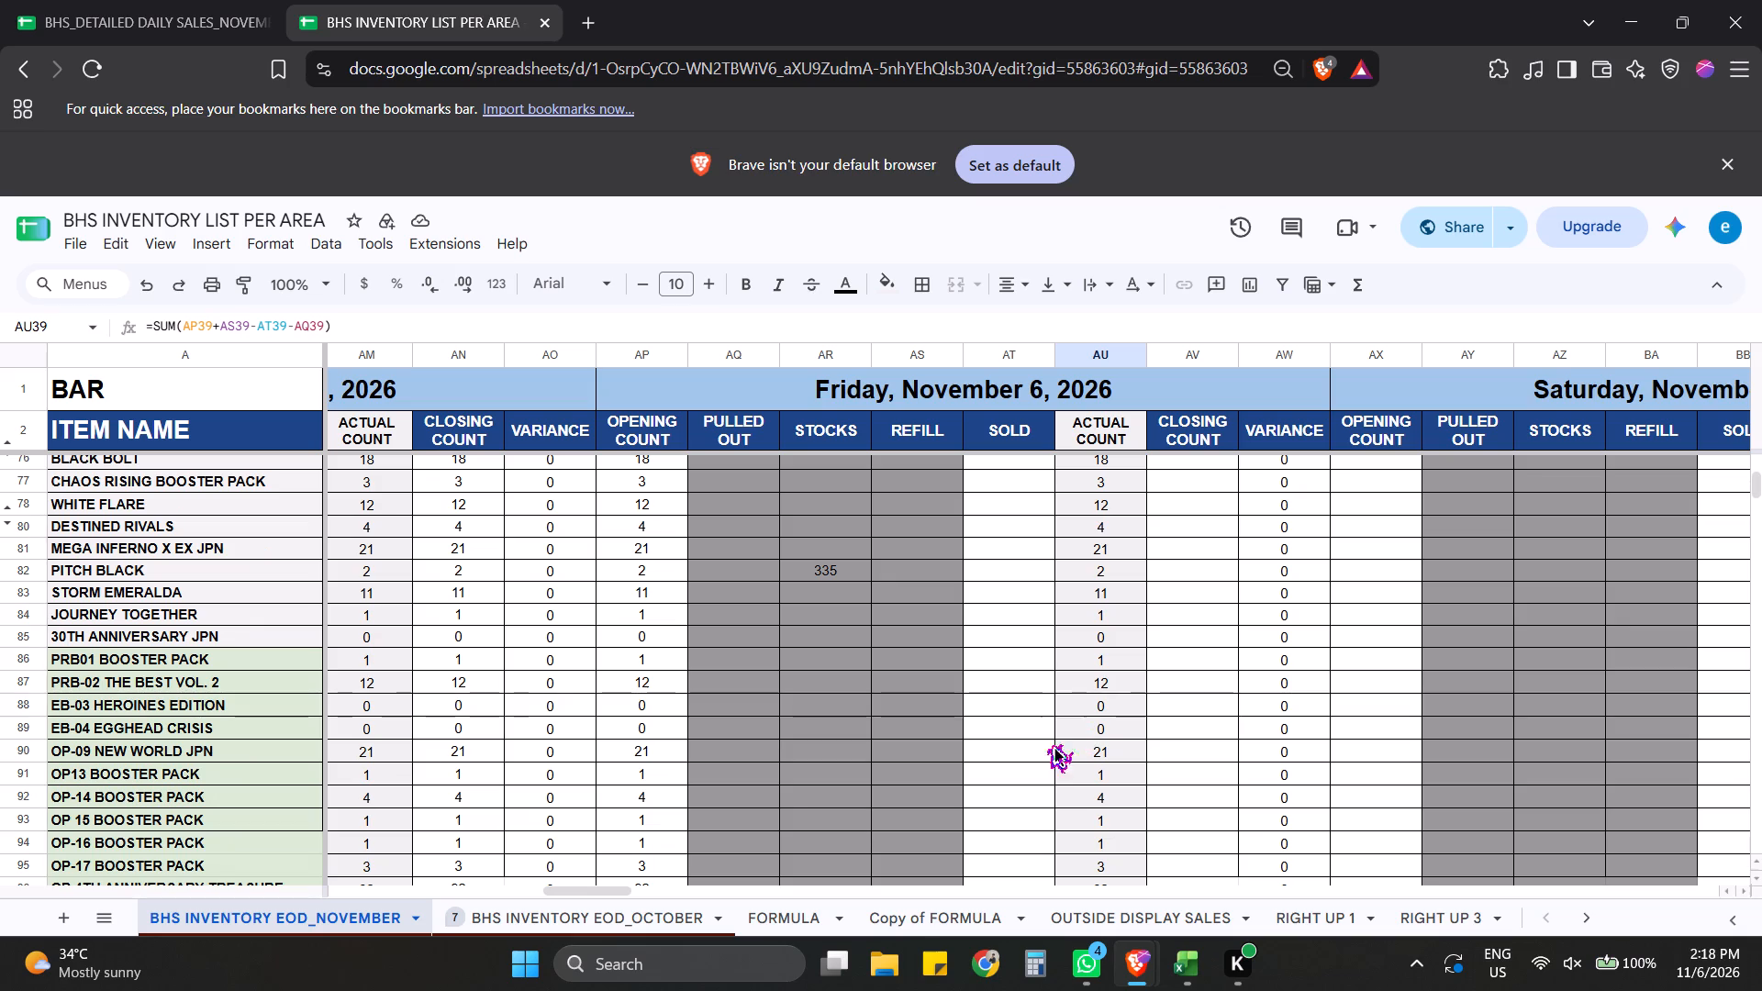
ctrl+click(1101, 843)
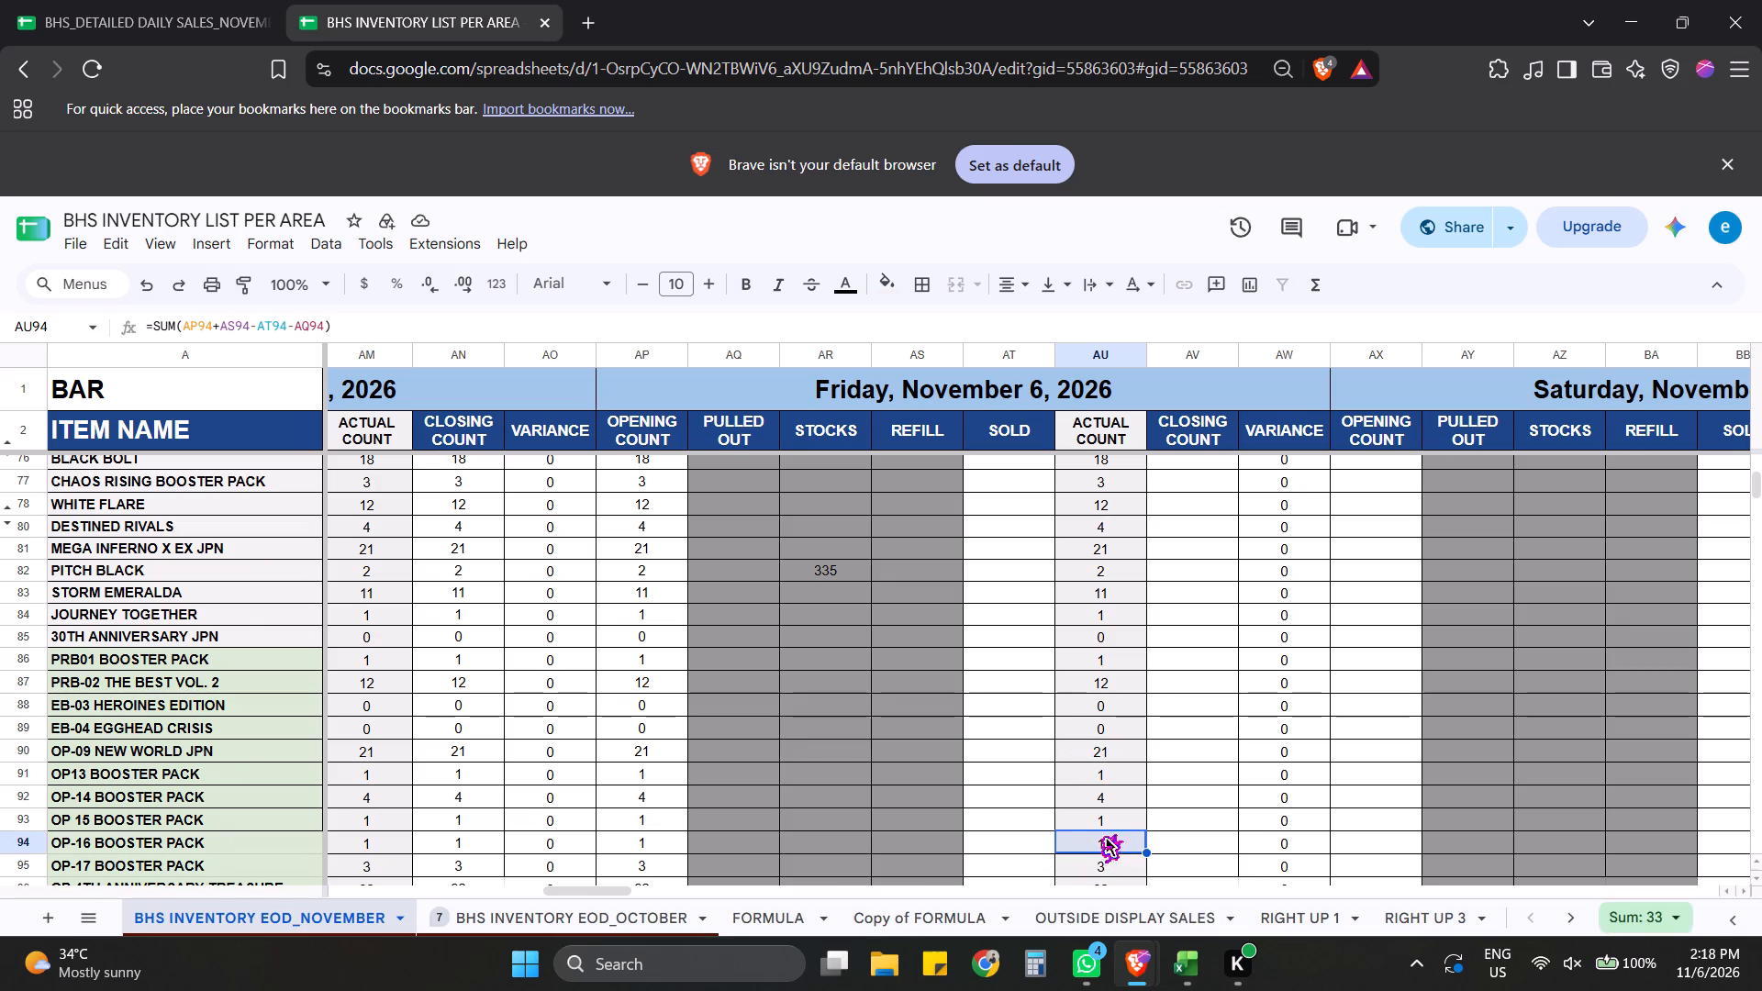
key(alt+Tab)
scroll(723, 768, down, 3)
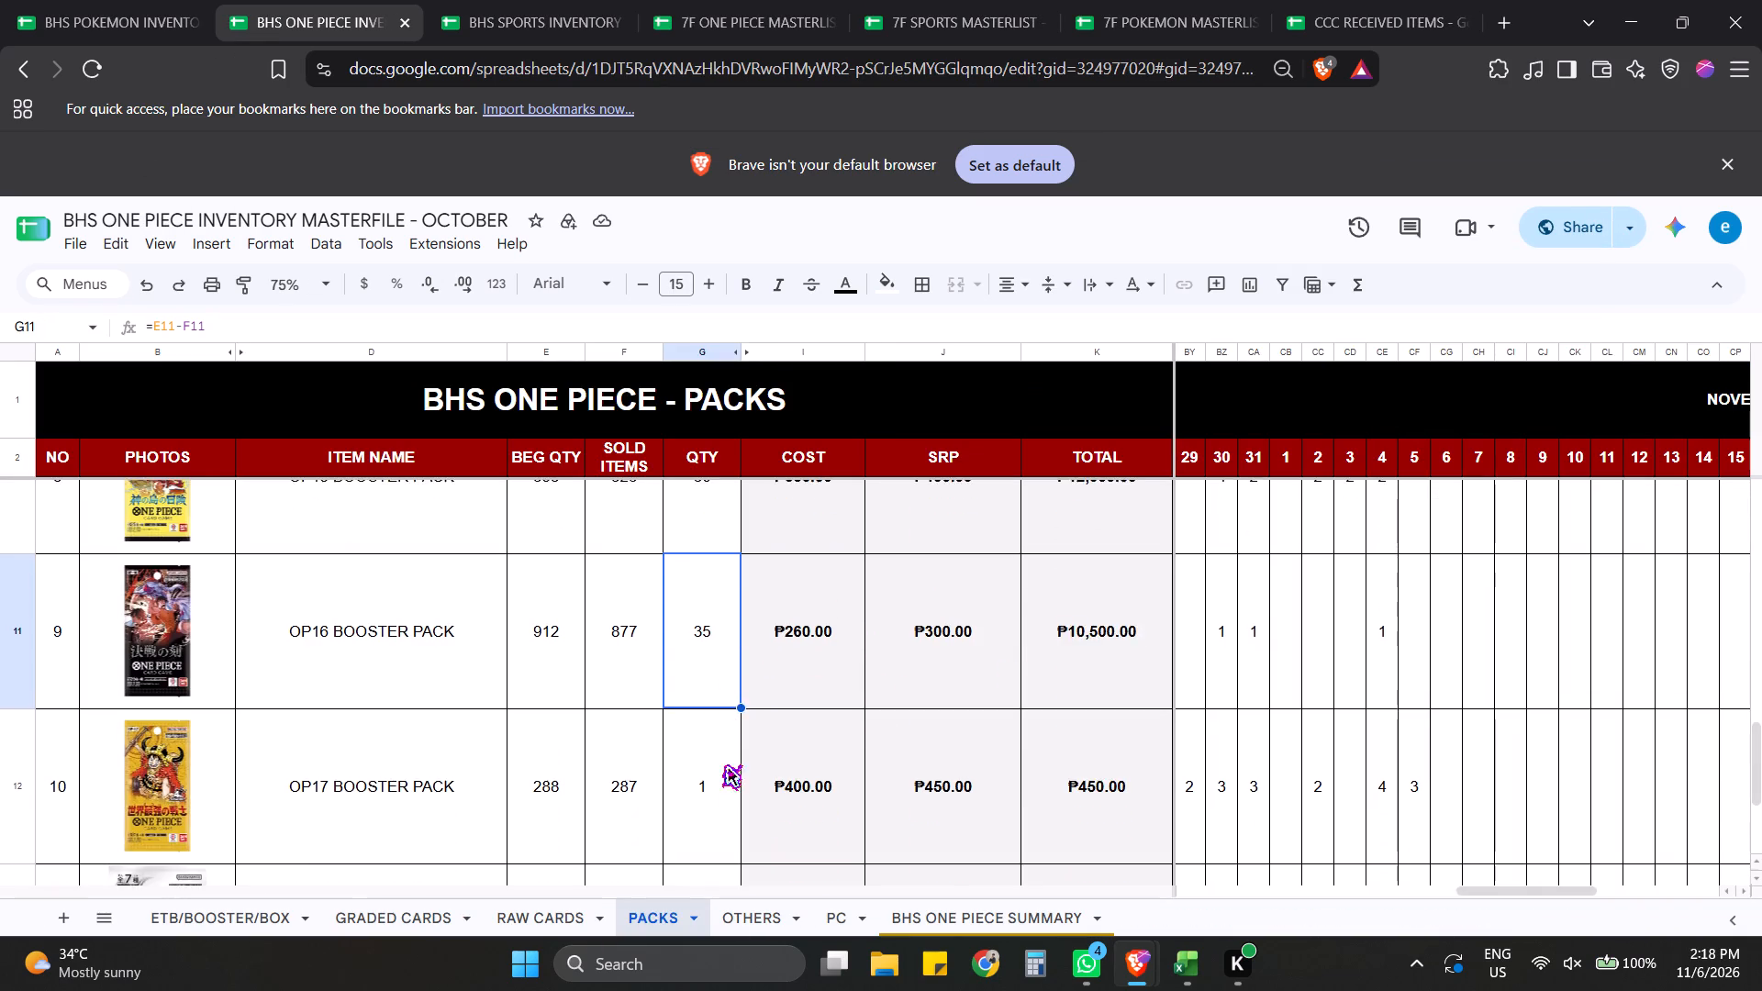
scroll(717, 758, up, 2)
key(alt+Tab)
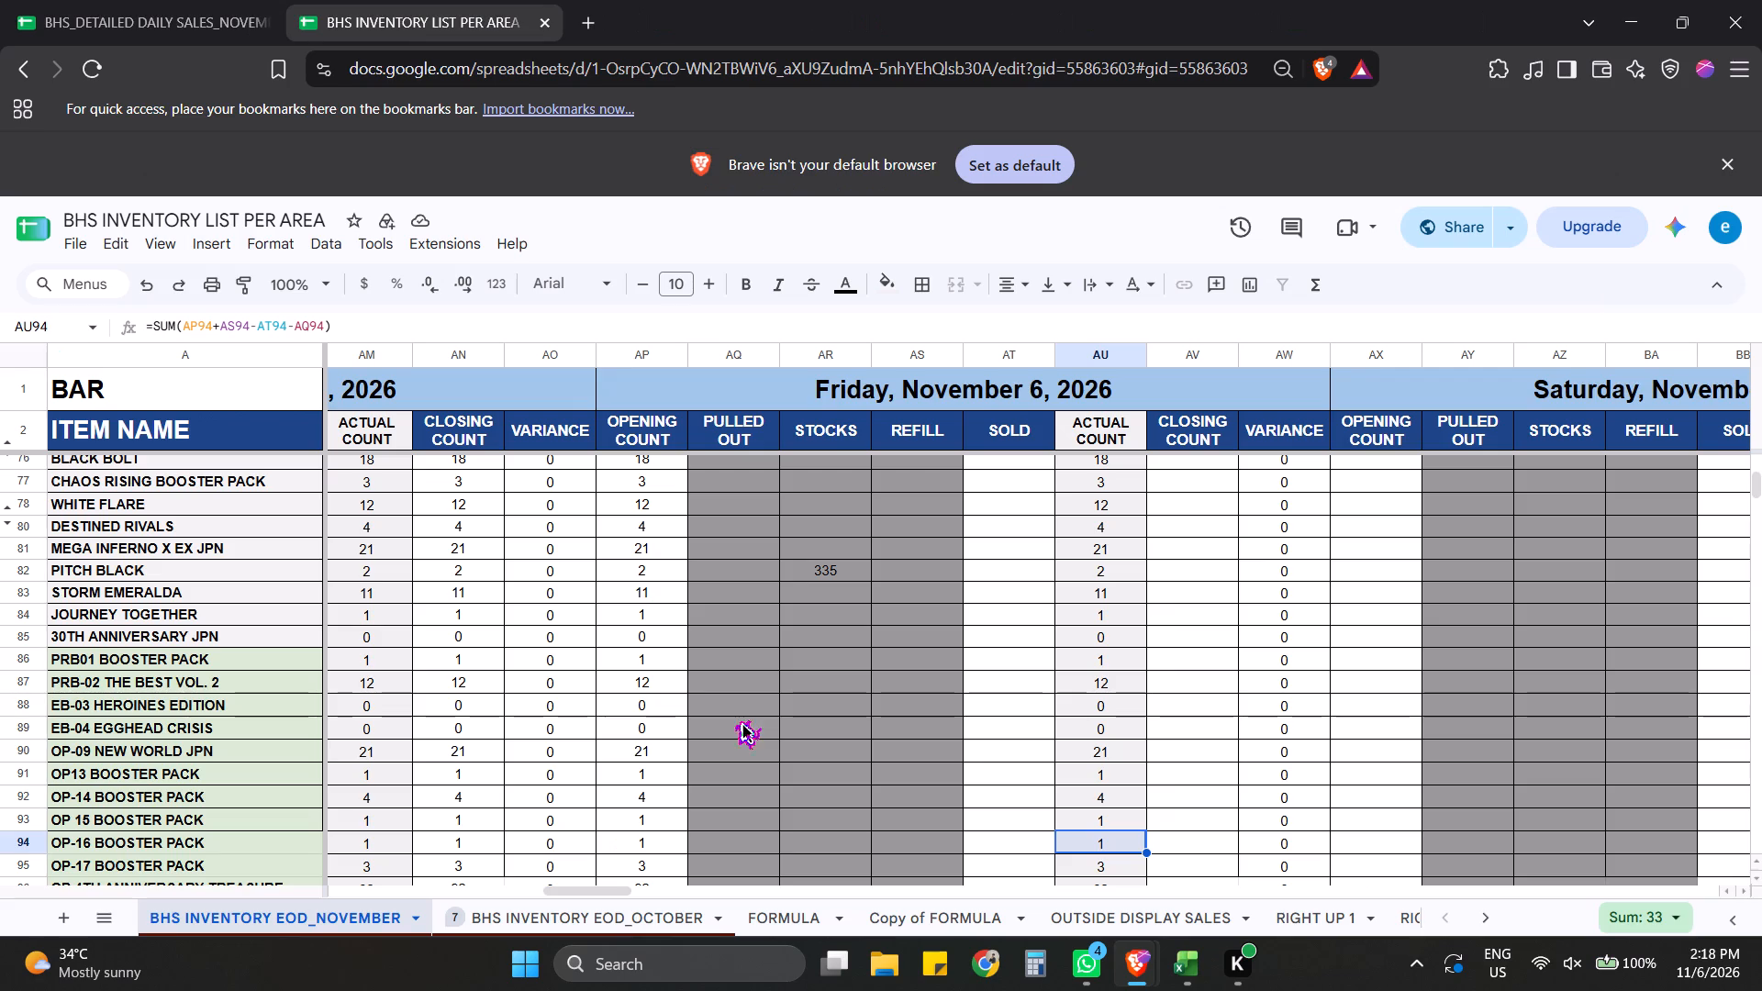
scroll(888, 736, up, 20)
scroll(888, 736, up, 2)
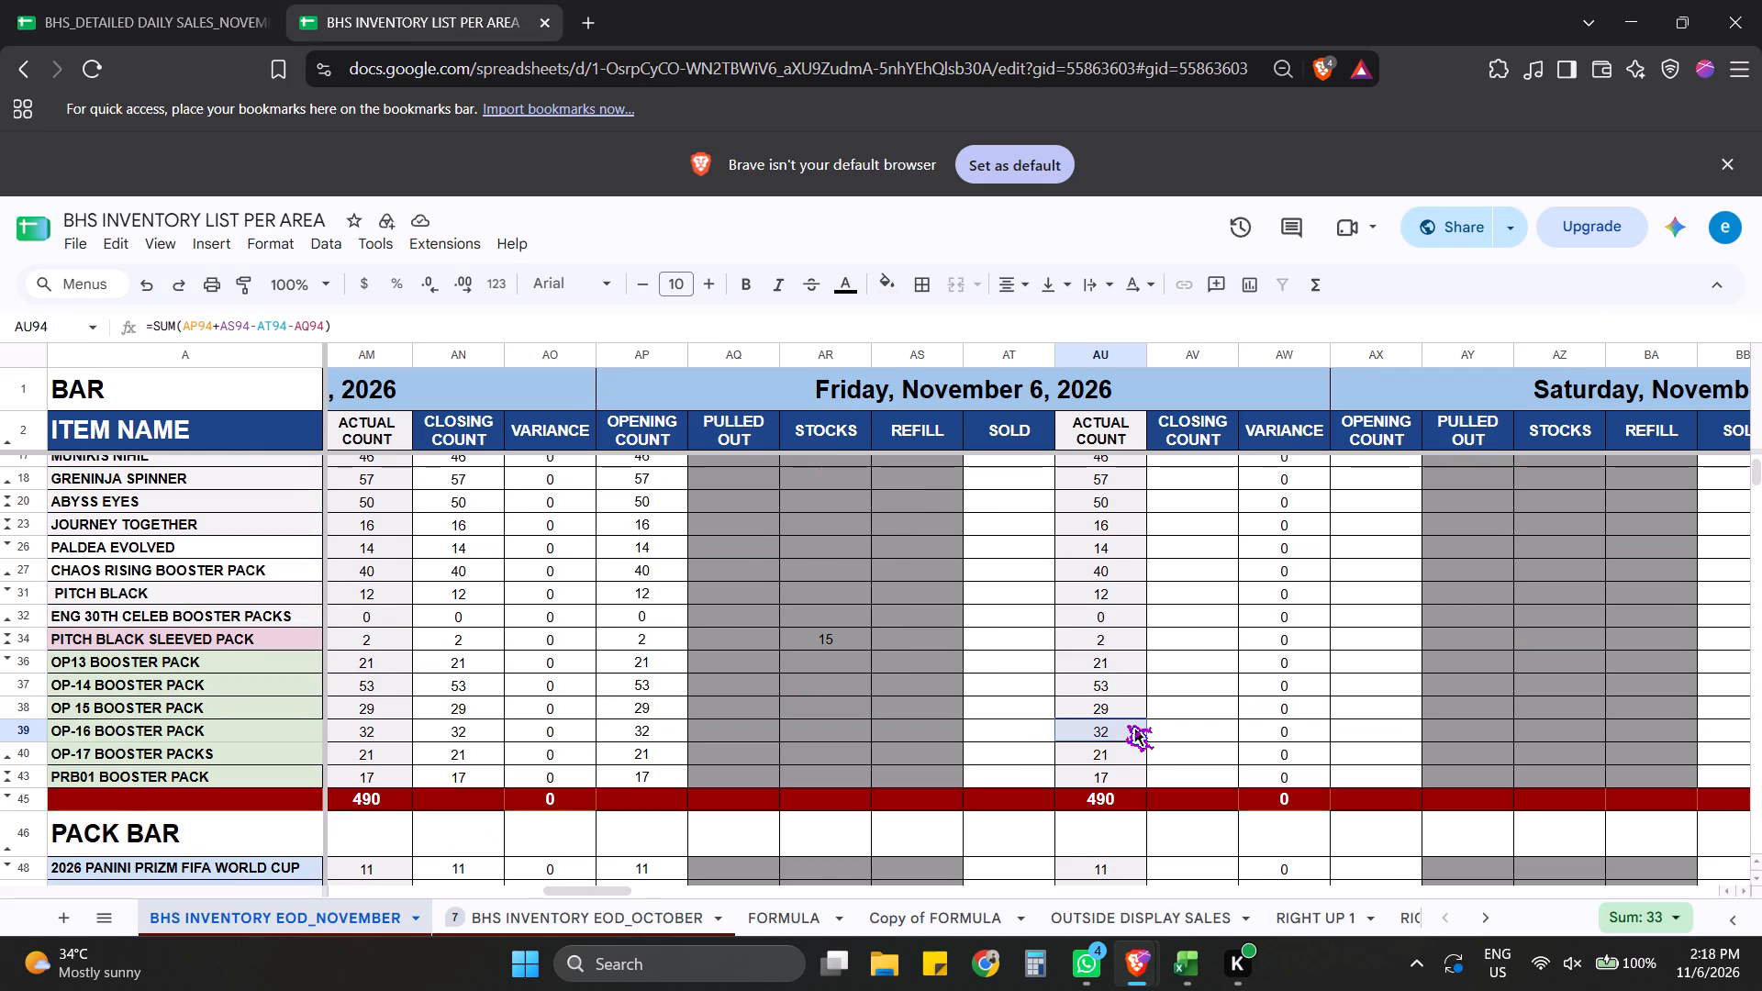
click(1110, 734)
key(alt+Tab)
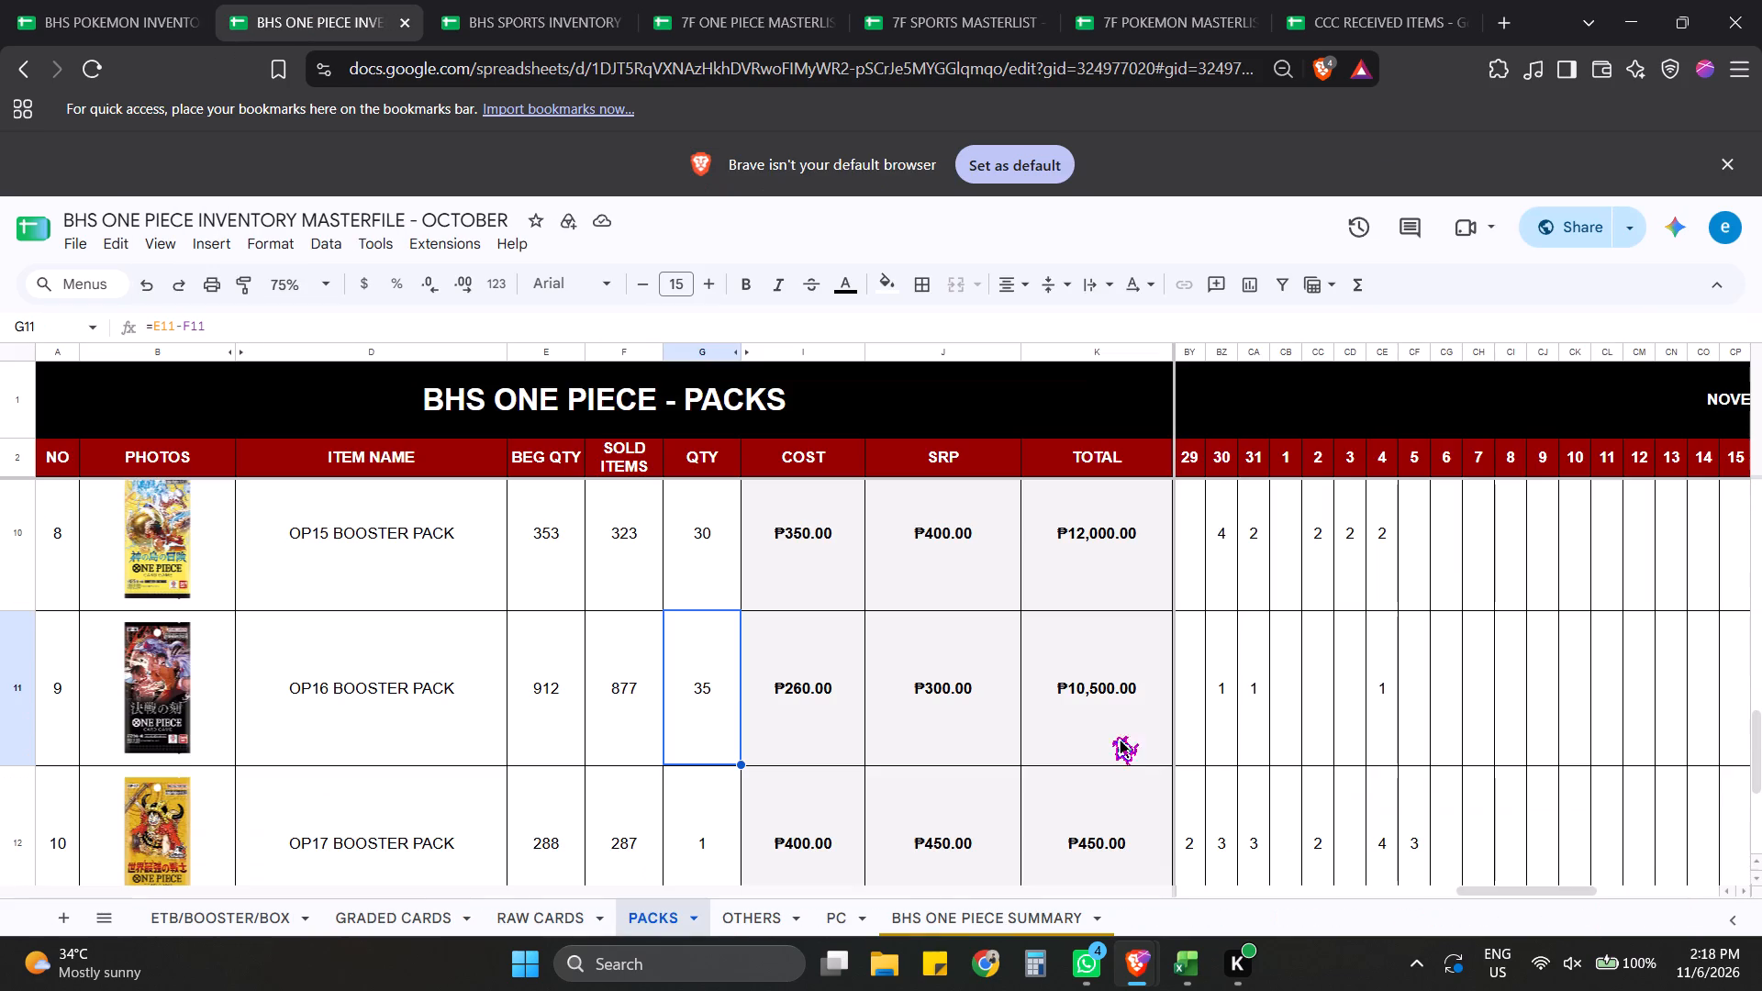
Trace the BAR OP-16 row back to November 3, and enter 2 sold for OP16 Booster Pack on that date in the masterfile.
key(alt+Tab)
key(Left)
key(Left)
key(Left)
key(Left)
key(Left)
key(Left)
key(Left)
key(Left)
key(Left)
key(Left)
key(Left)
key(Left)
key(Left)
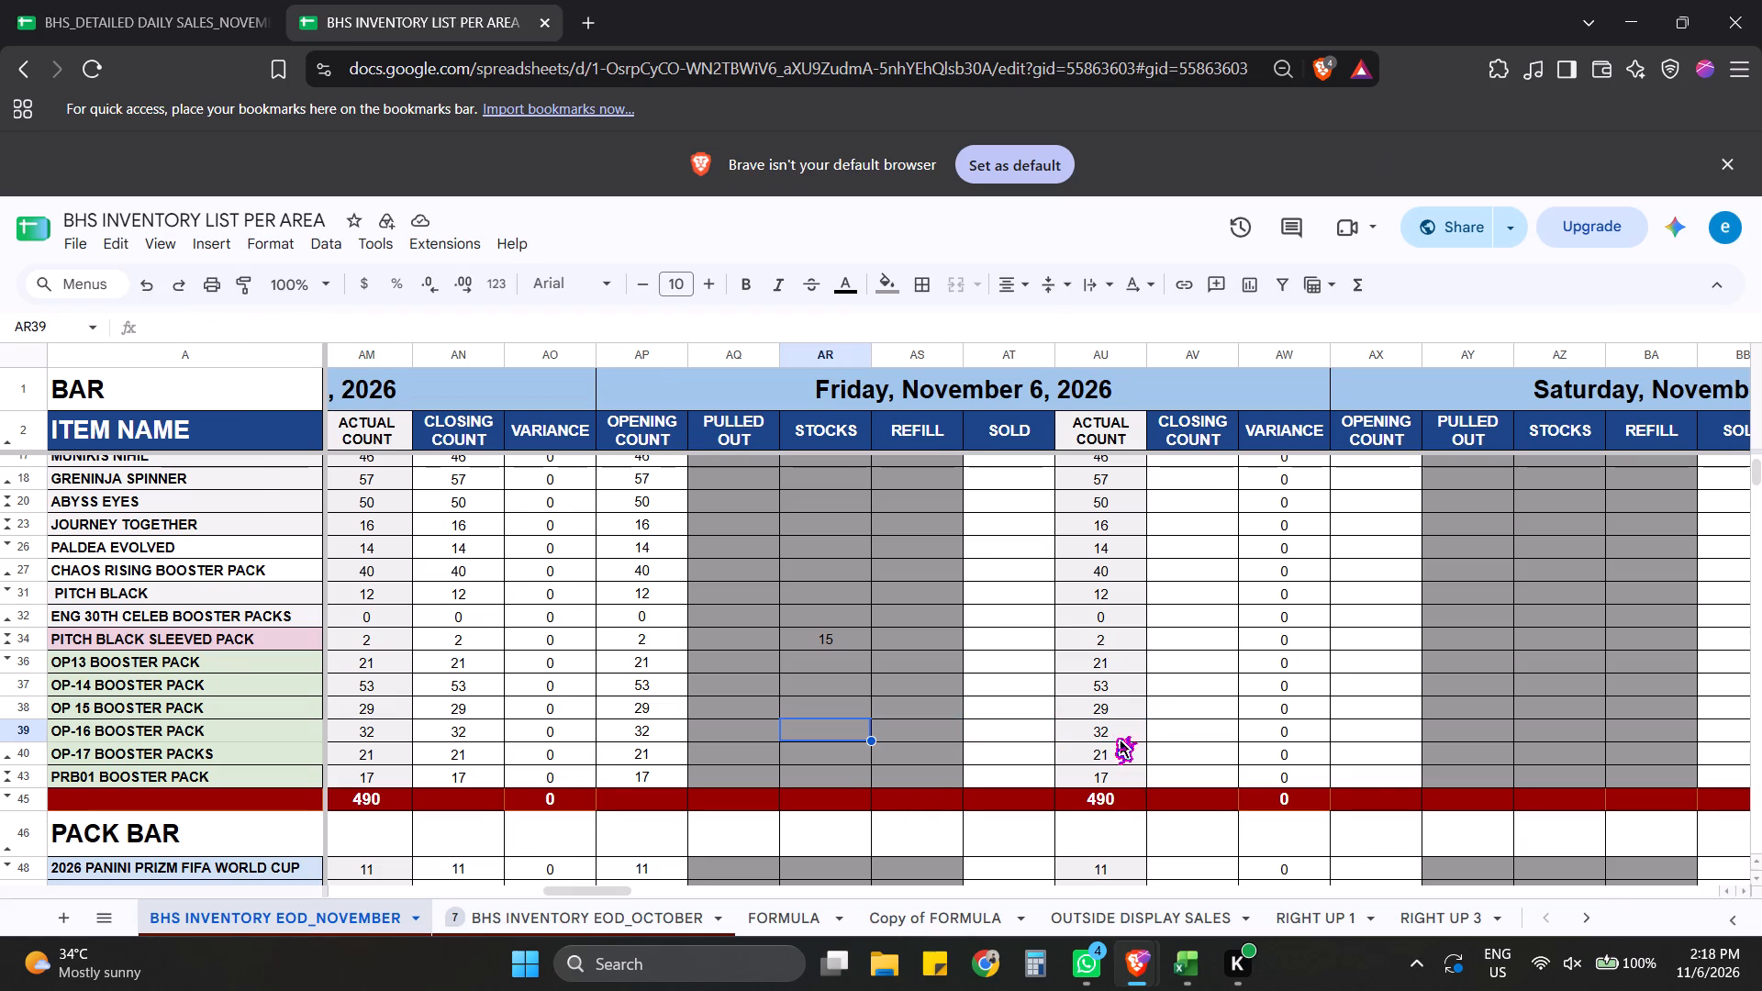
key(Left)
key(Left)
key(Left)
key(Left)
key(Left)
key(Left)
key(Left)
key(Left)
key(Left)
key(Left)
key(Left)
key(Left)
key(Left)
key(Left)
key(Left)
key(Right)
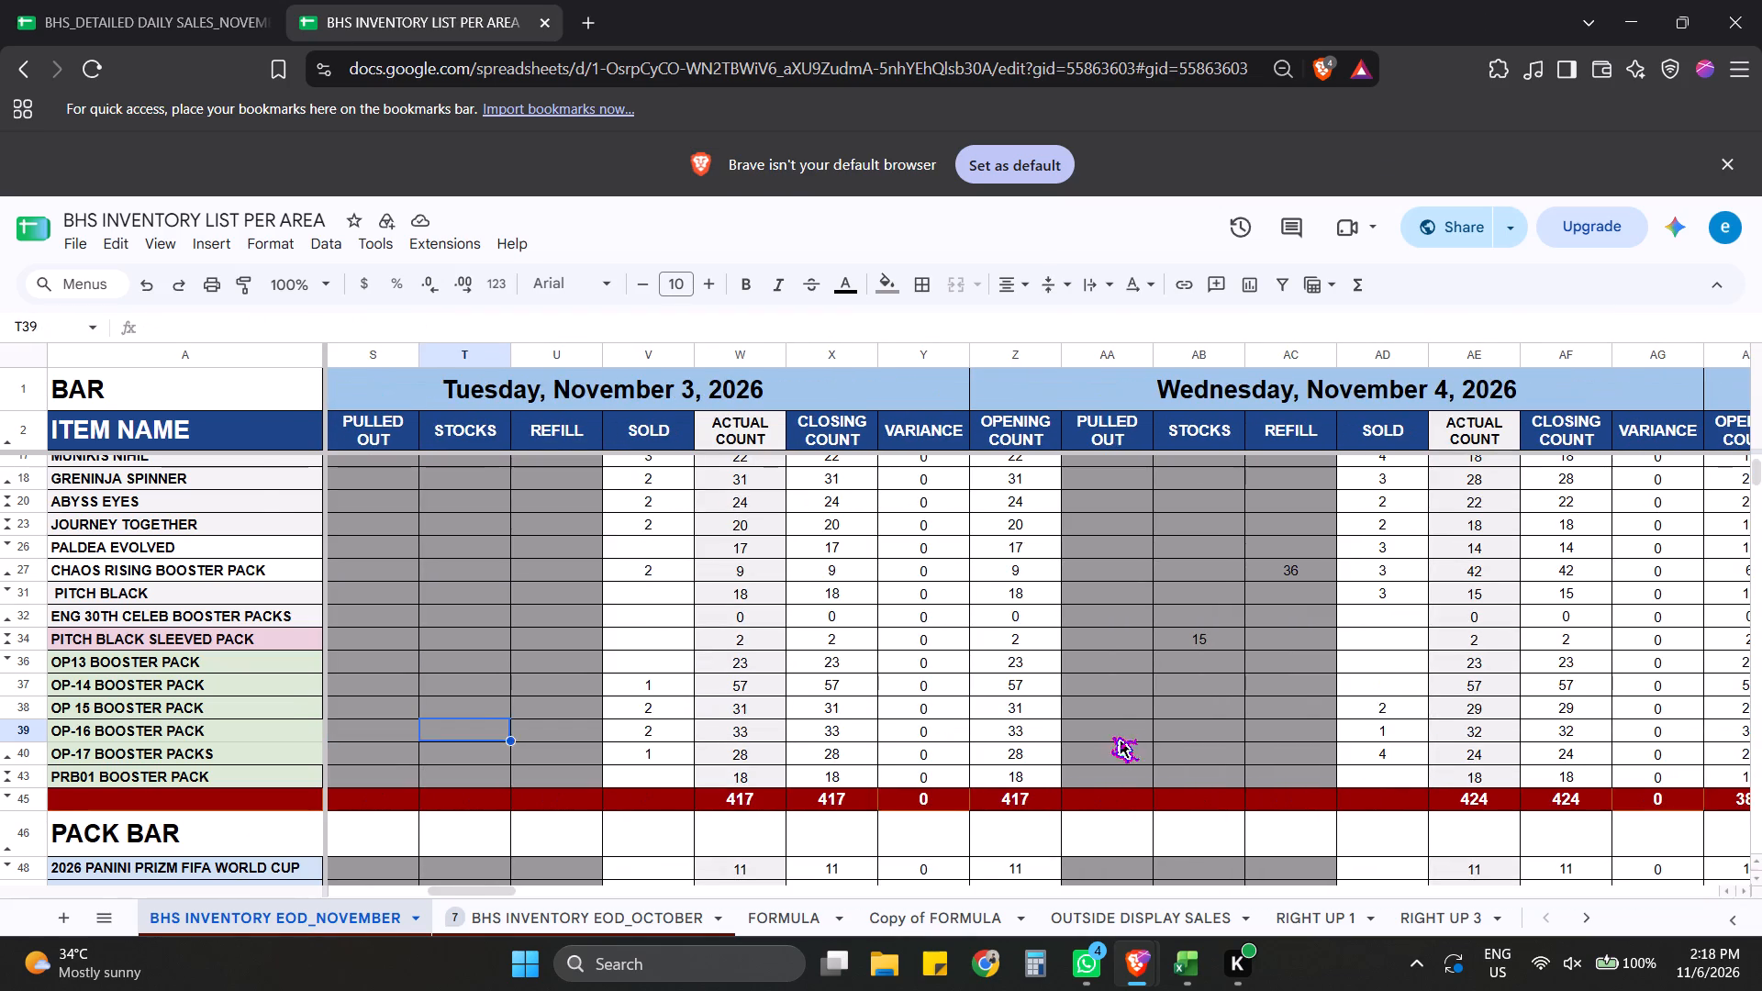
key(Right)
key(Right)
key(alt+Tab)
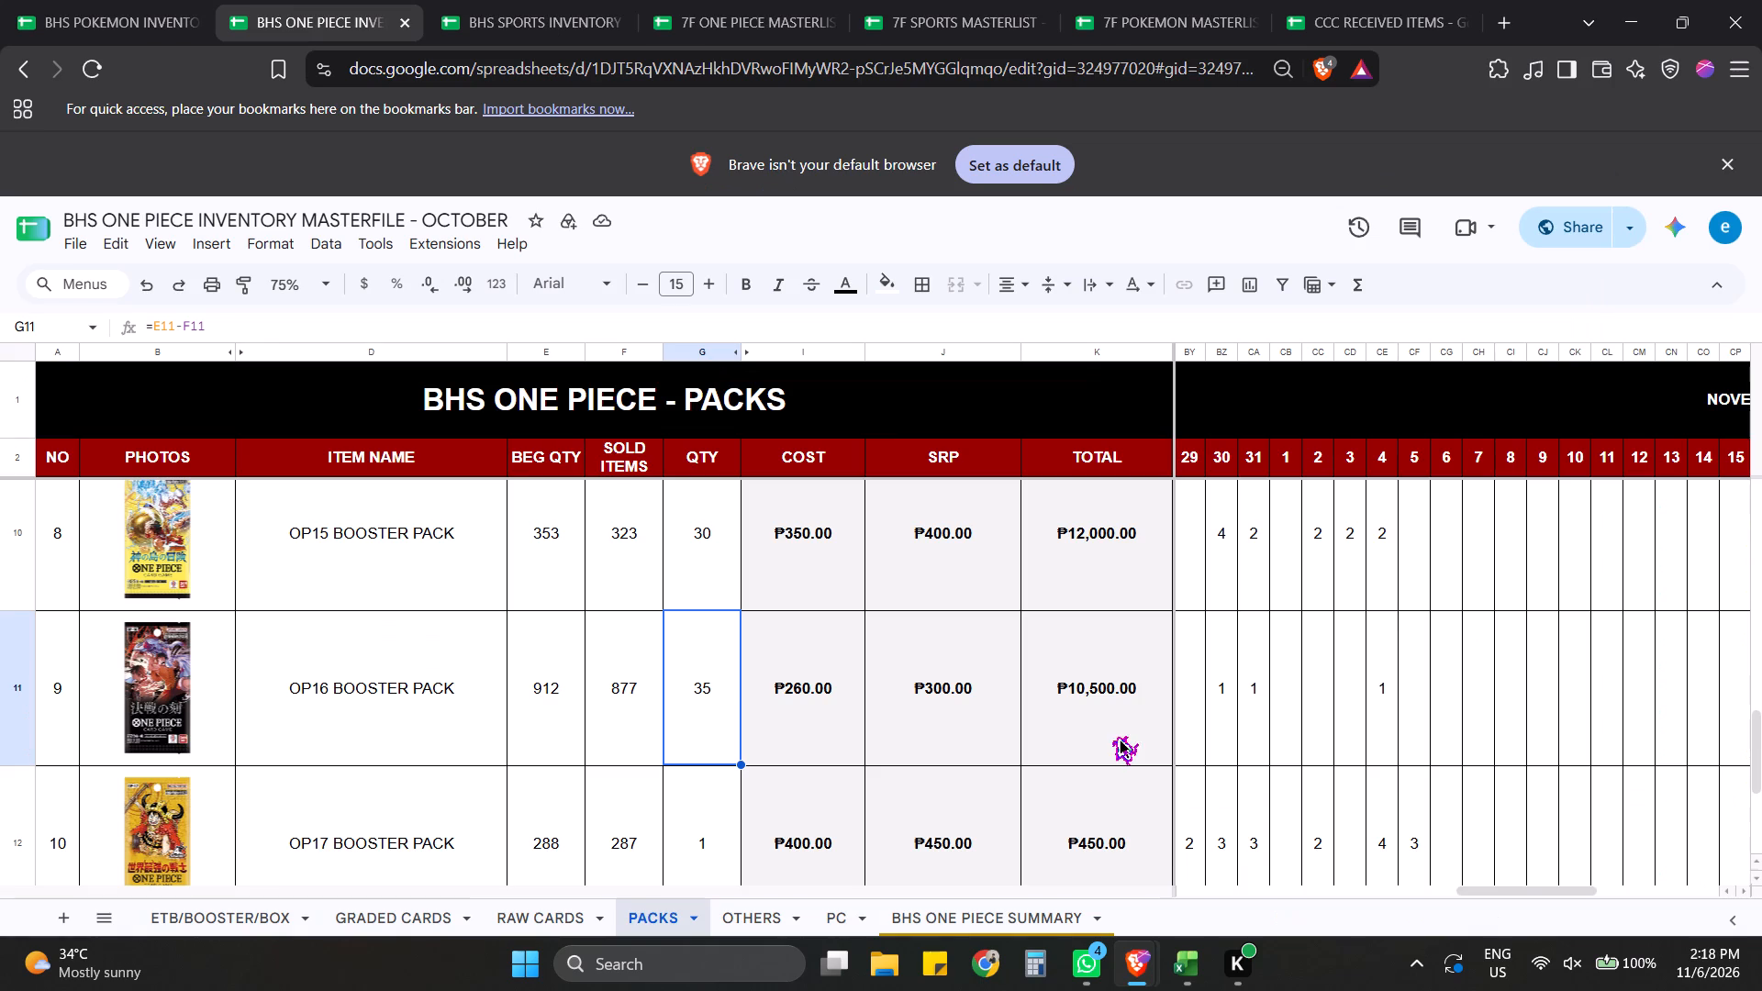
click(1344, 708)
key(alt+Tab)
key(alt+Tab)
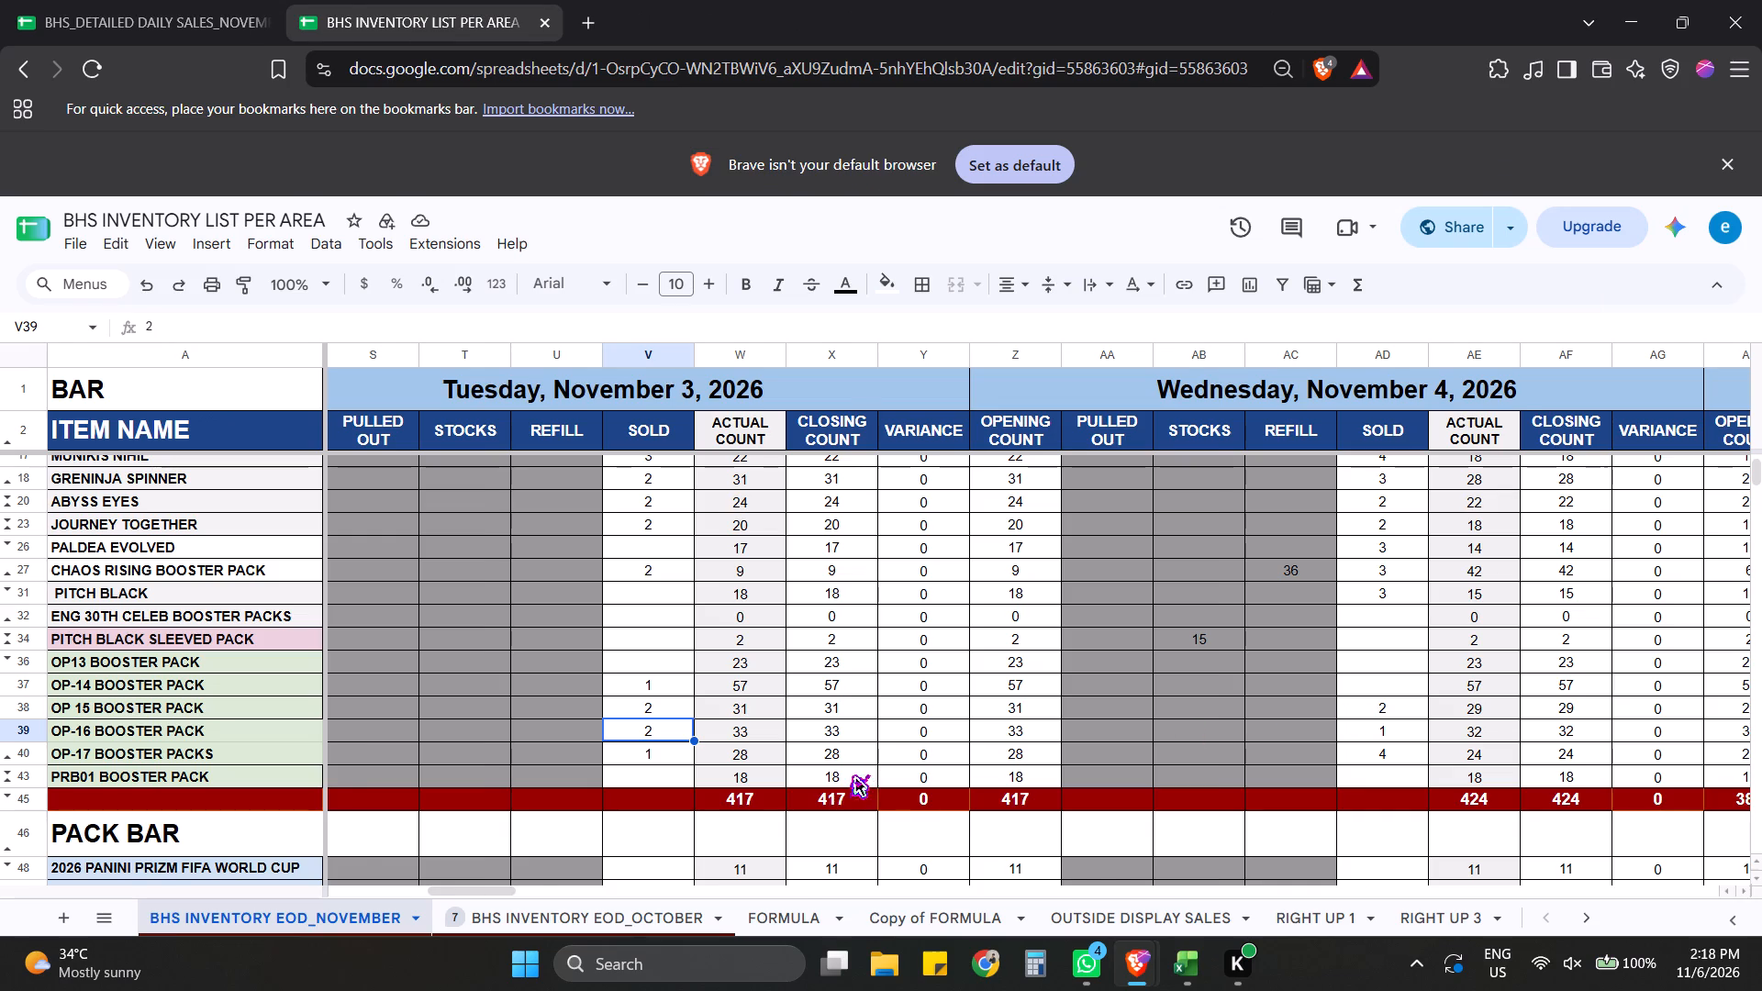
key(2)
click(1387, 791)
click(1344, 701)
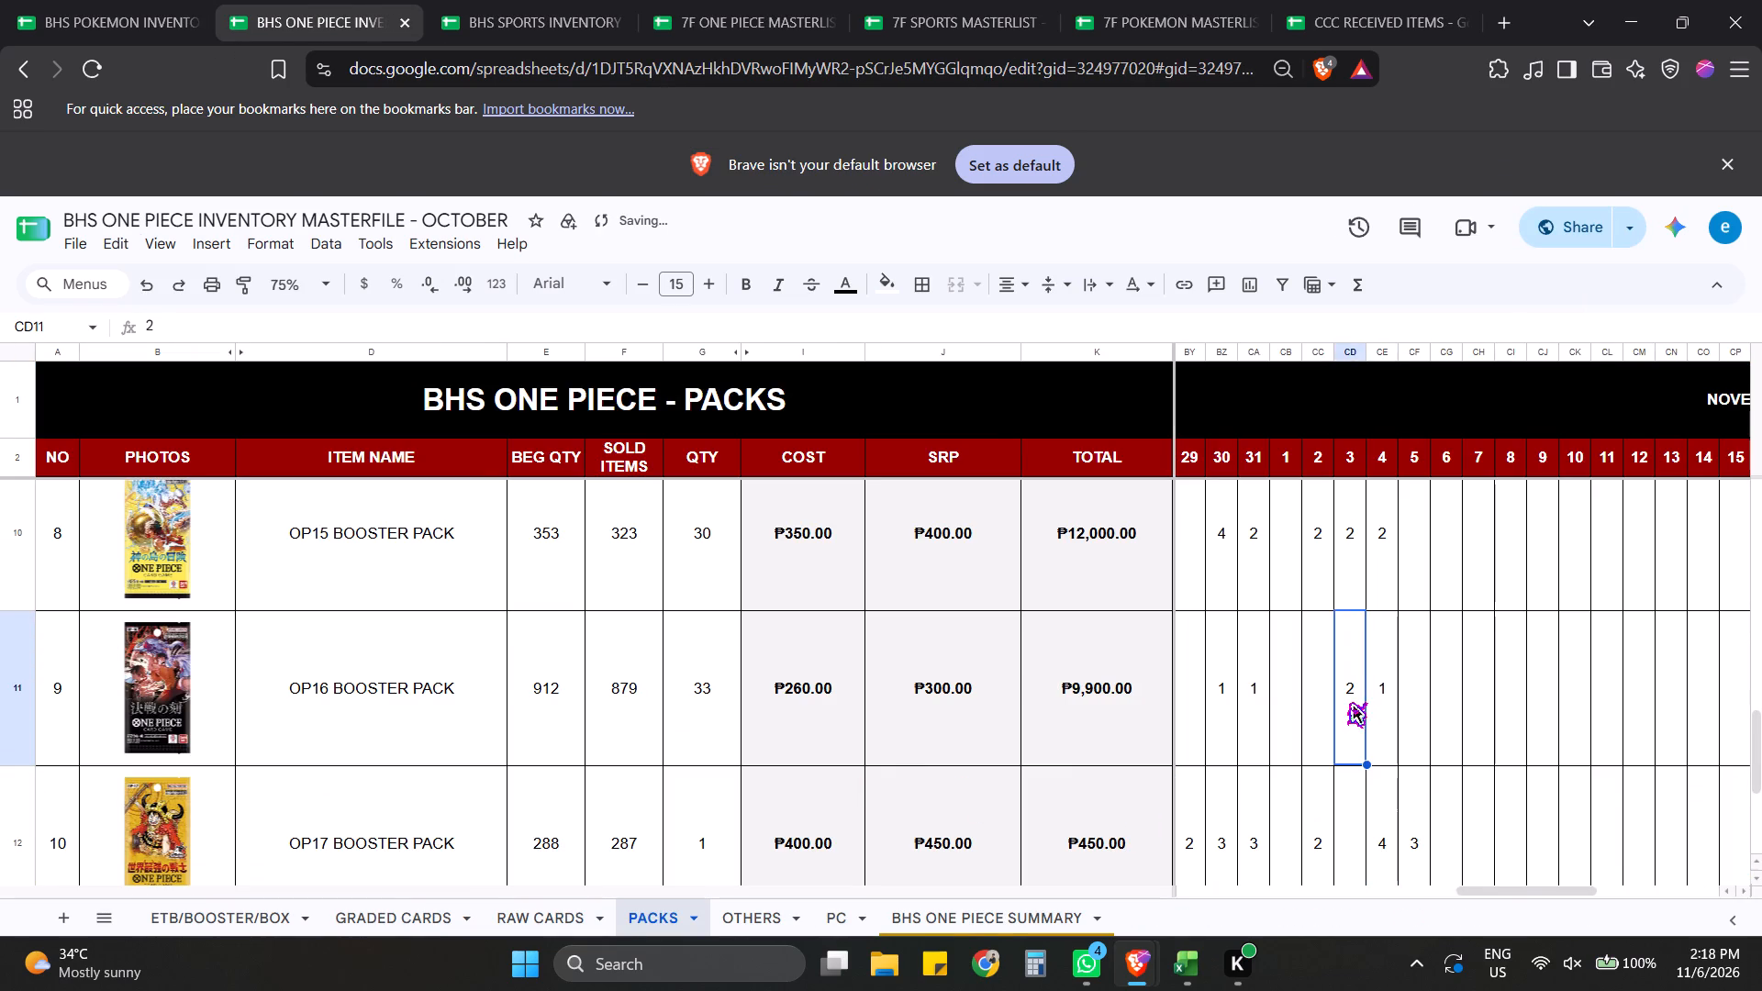
Check BAR OP-16's November 6 count against the masterfile quantity, and review the November sales of the neighbouring booster pack rows.
key(alt+Tab)
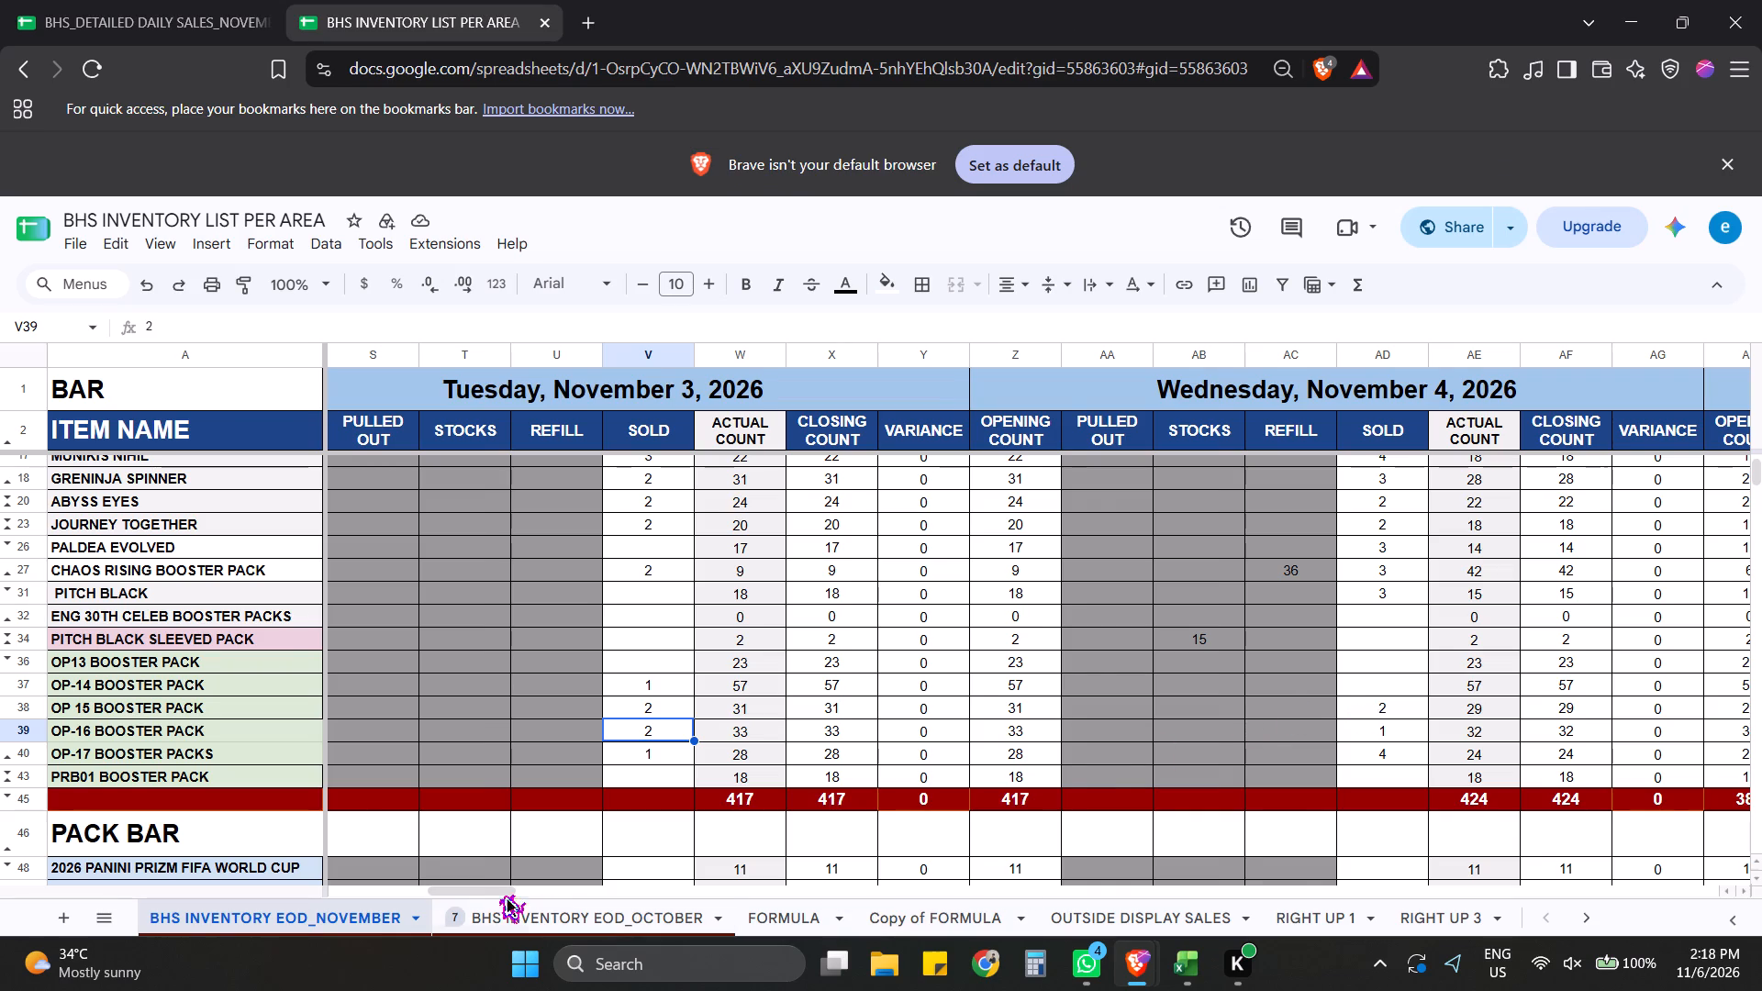
drag(488, 887, 620, 886)
key(alt+Tab)
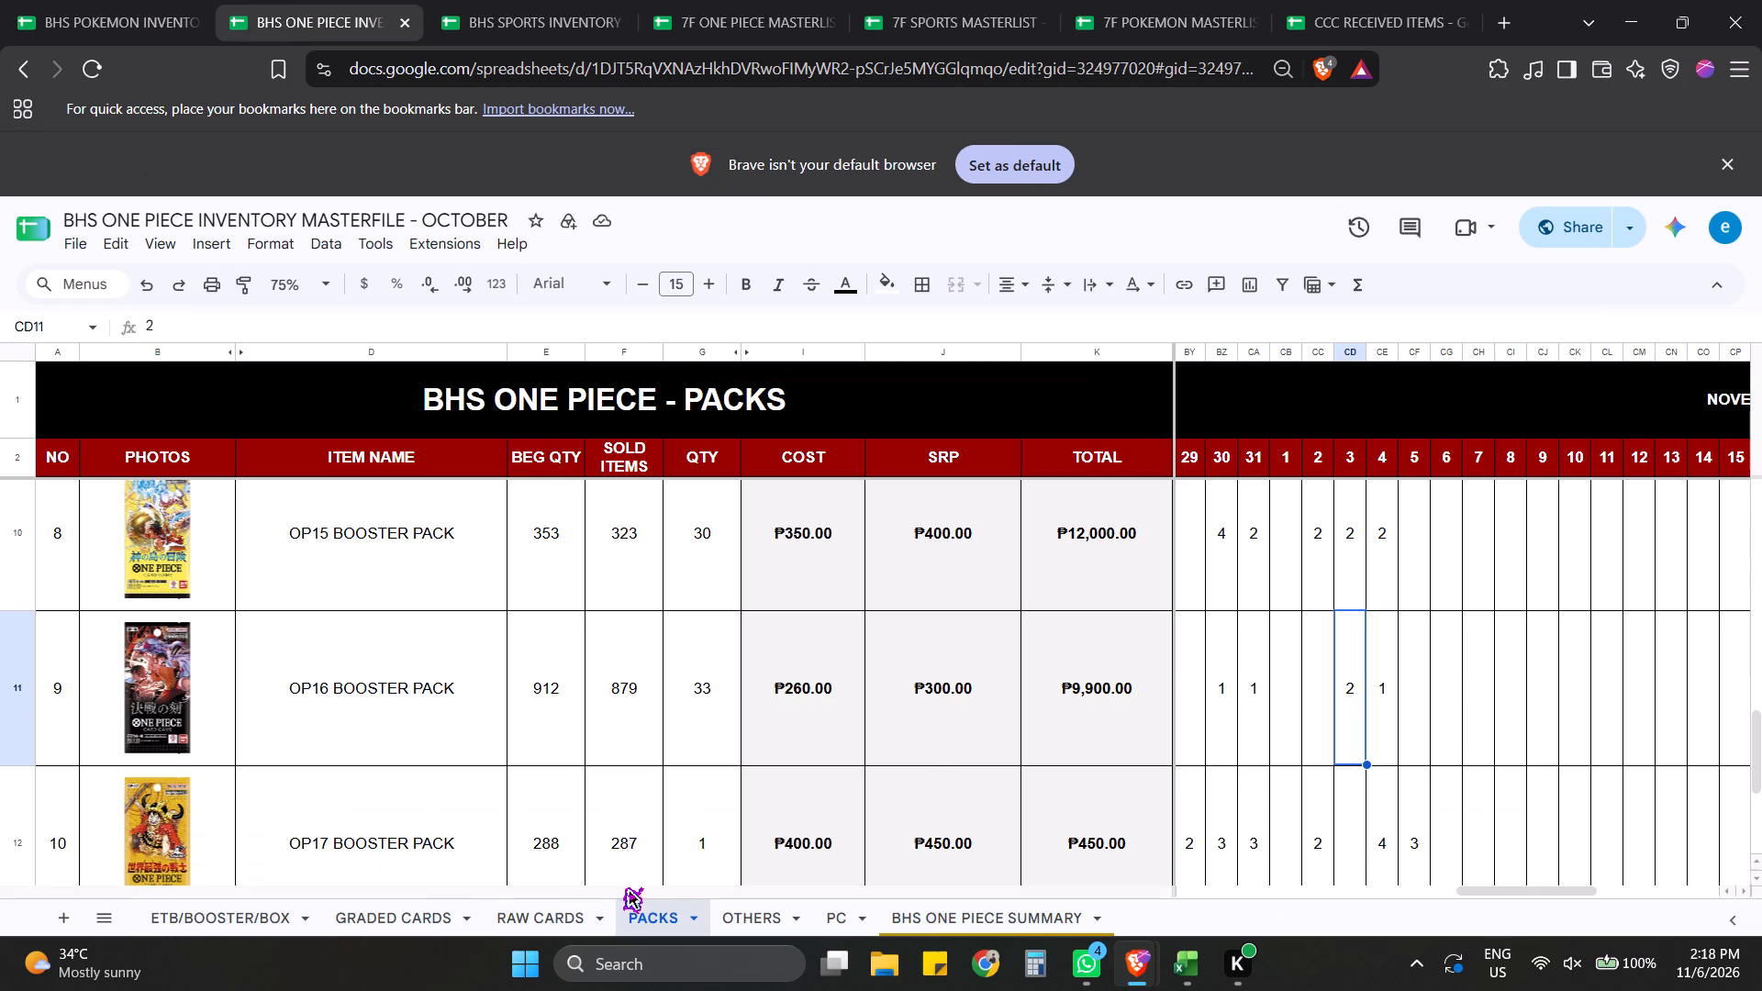
click(1442, 726)
click(1324, 718)
click(1366, 712)
scroll(1391, 653, down, 13)
scroll(1366, 683, up, 18)
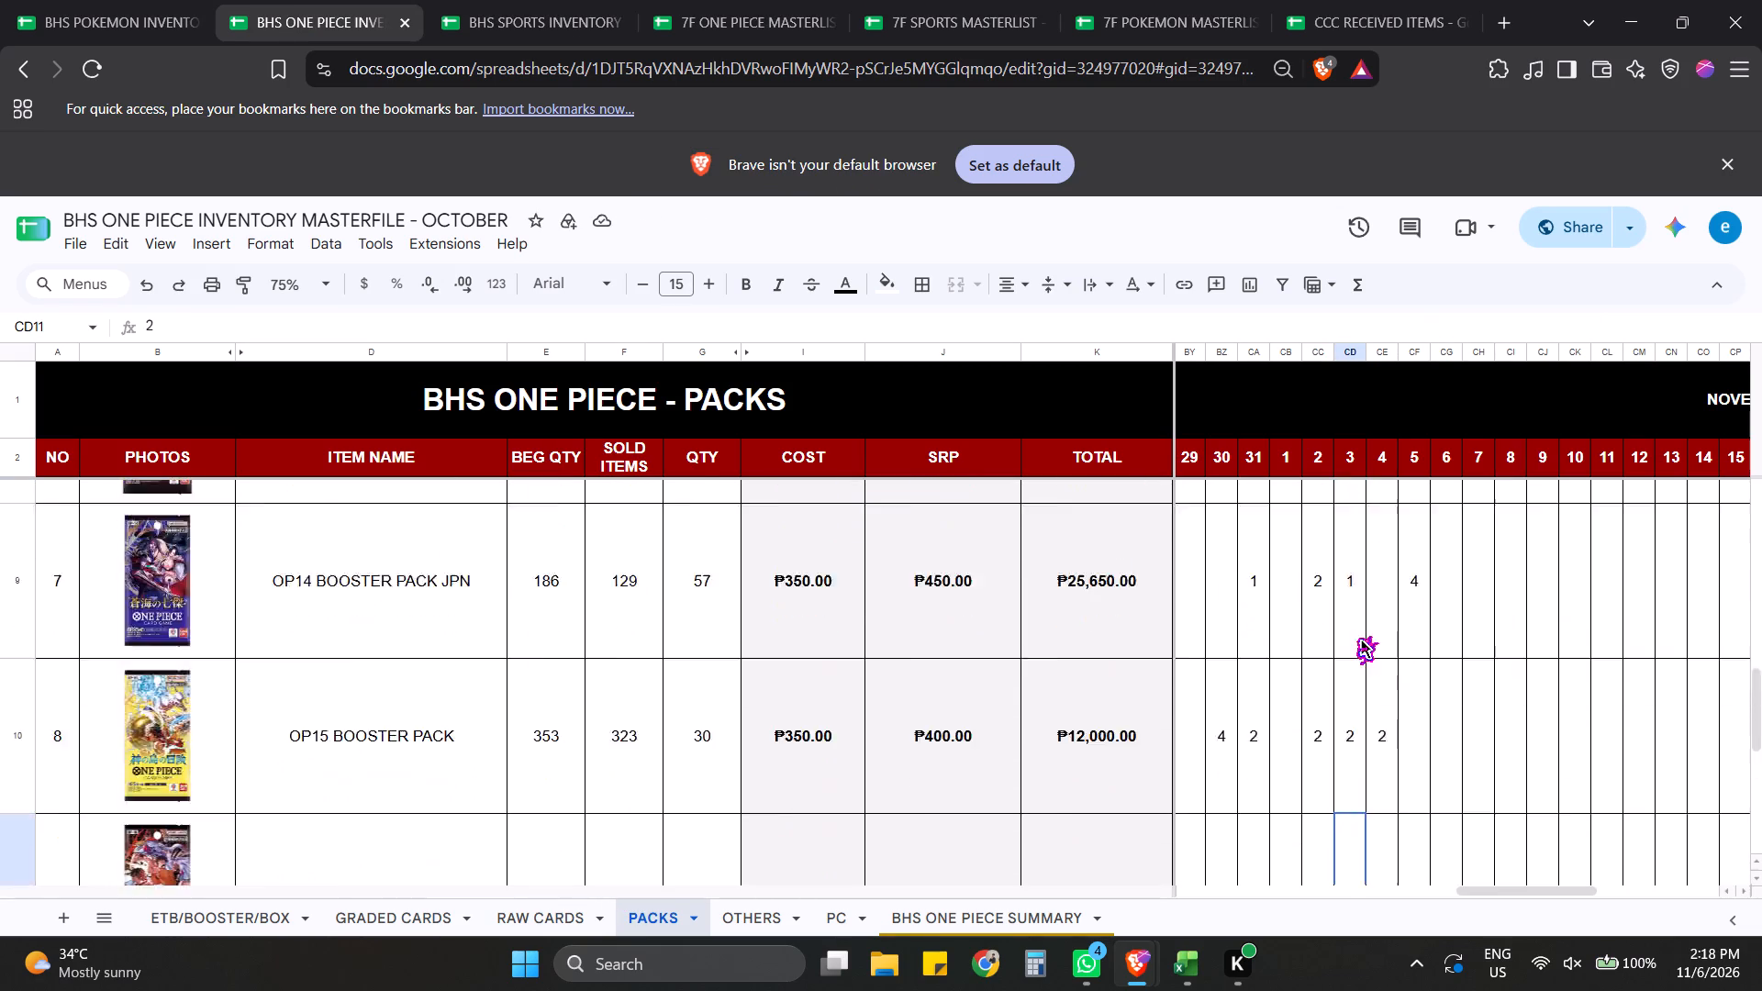
scroll(1353, 636, up, 2)
scroll(1348, 629, down, 20)
Trace the BAR OP-17 row back to November 3, and enter 1 sold for OP17 Booster Pack on that date in the masterfile.
key(alt+Tab)
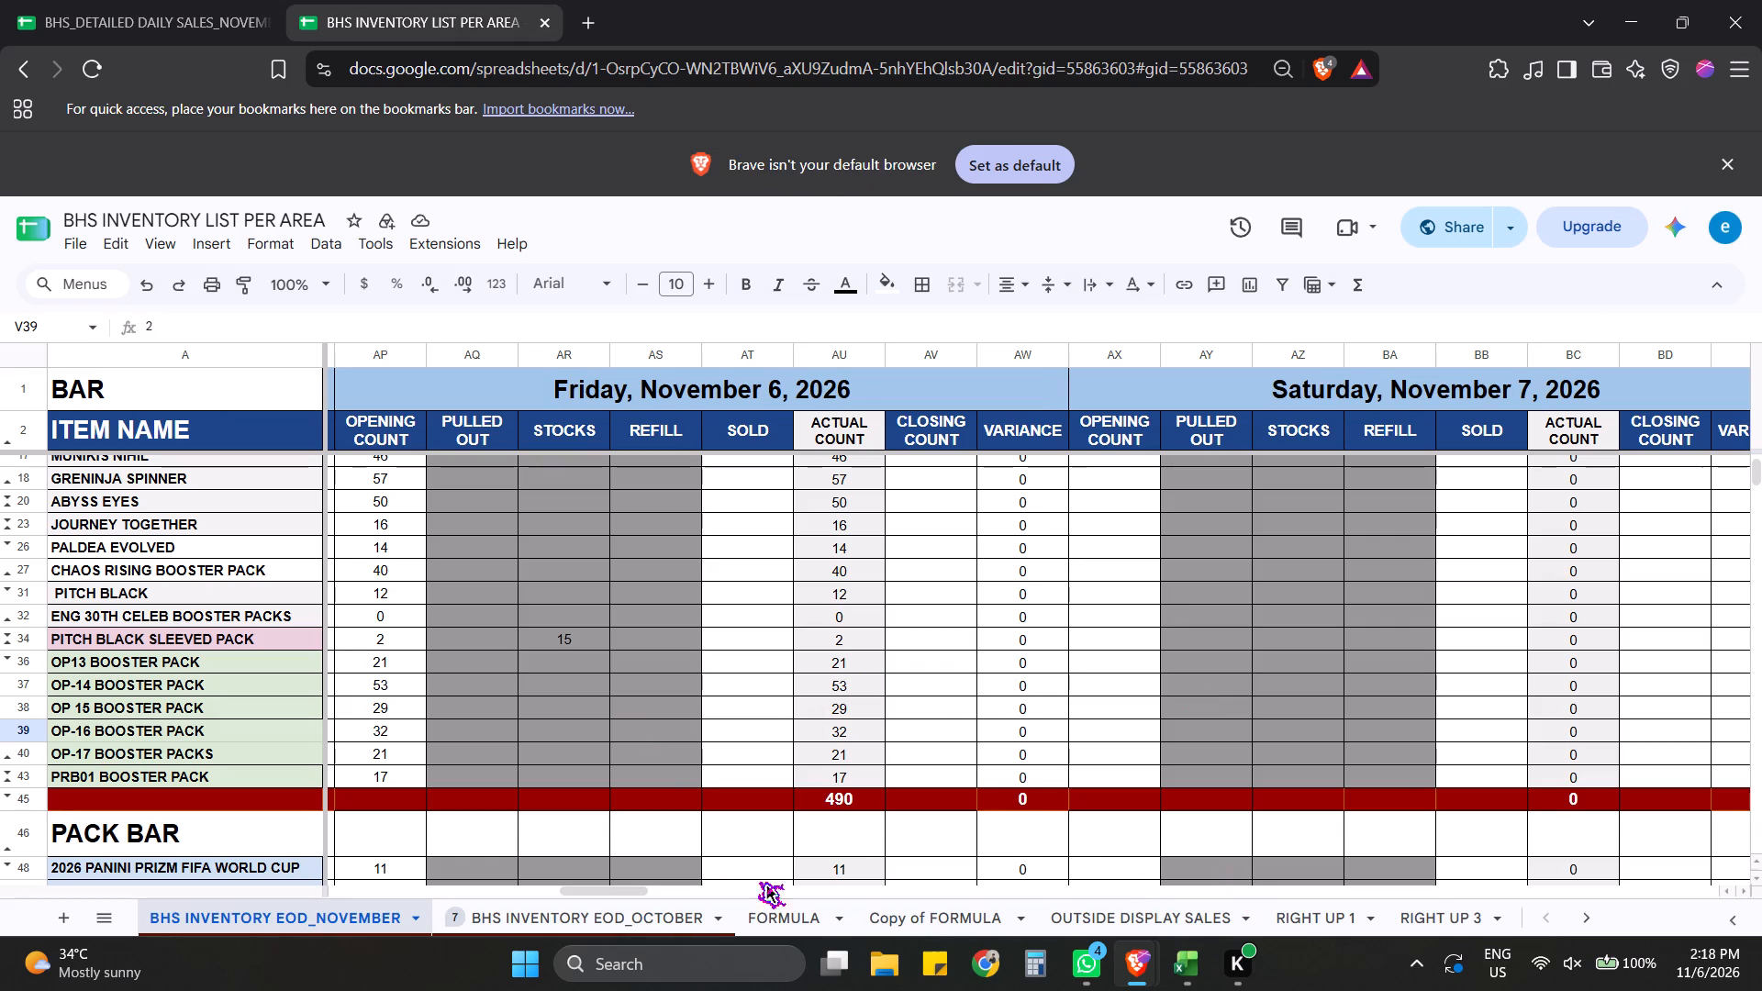
drag(620, 889, 537, 894)
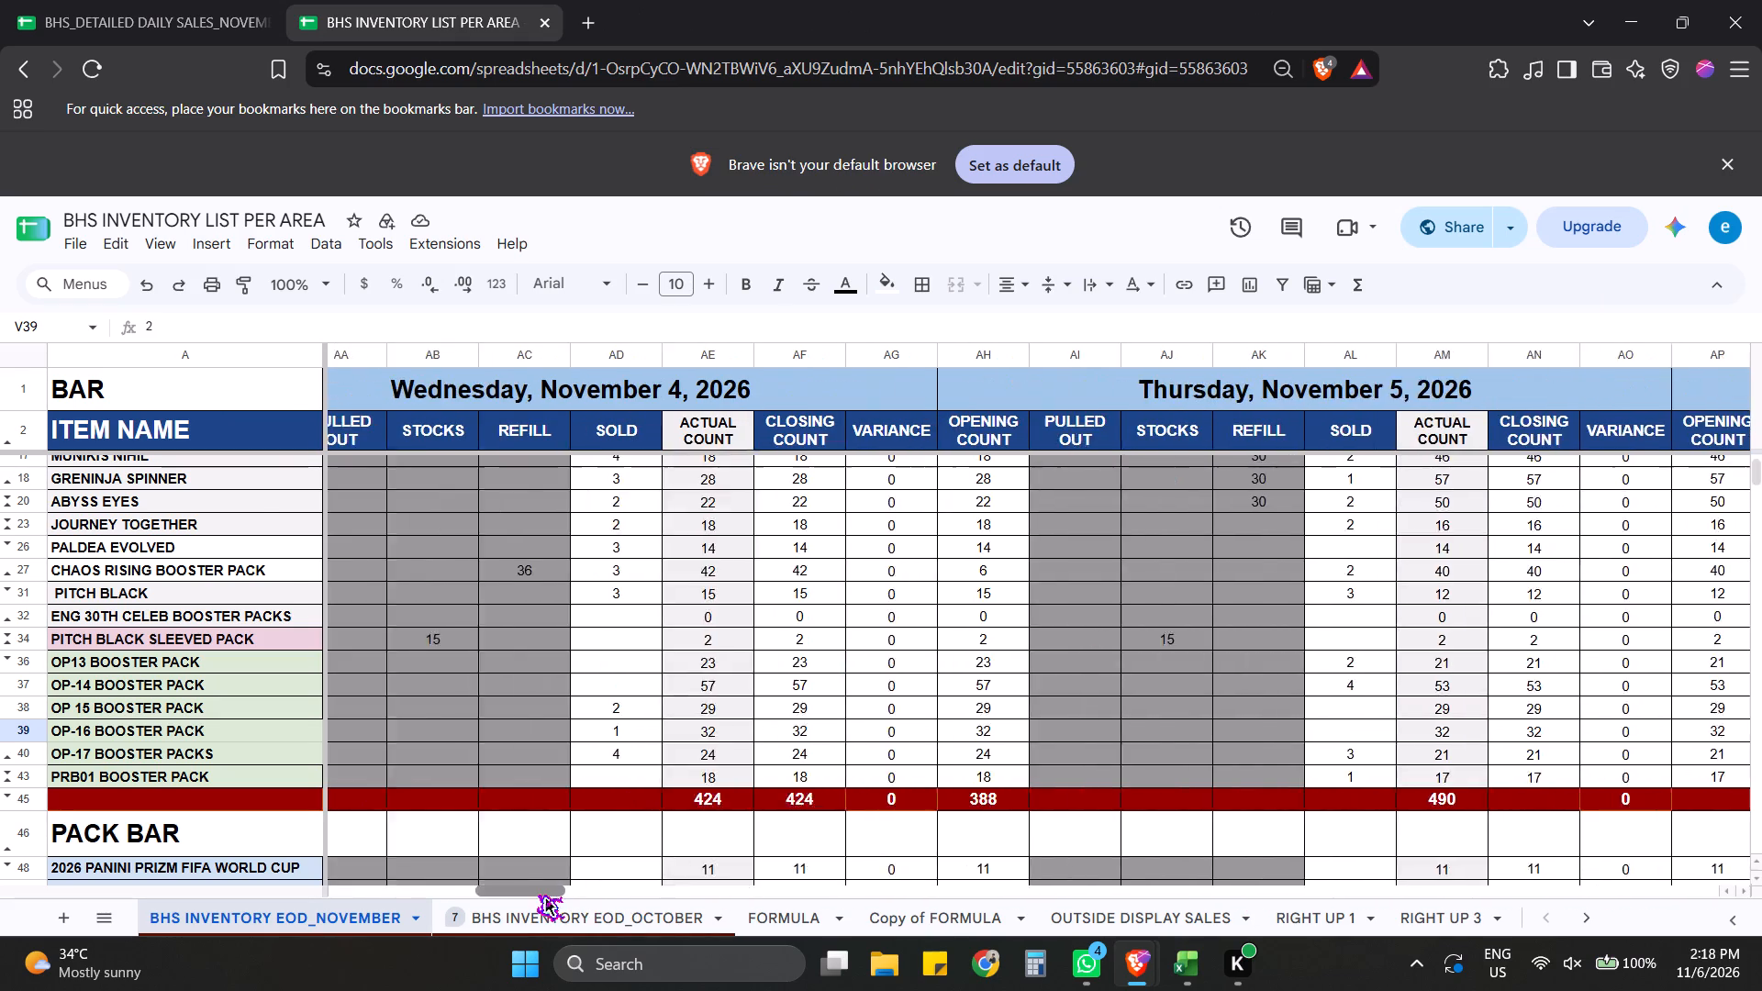
drag(537, 894, 481, 897)
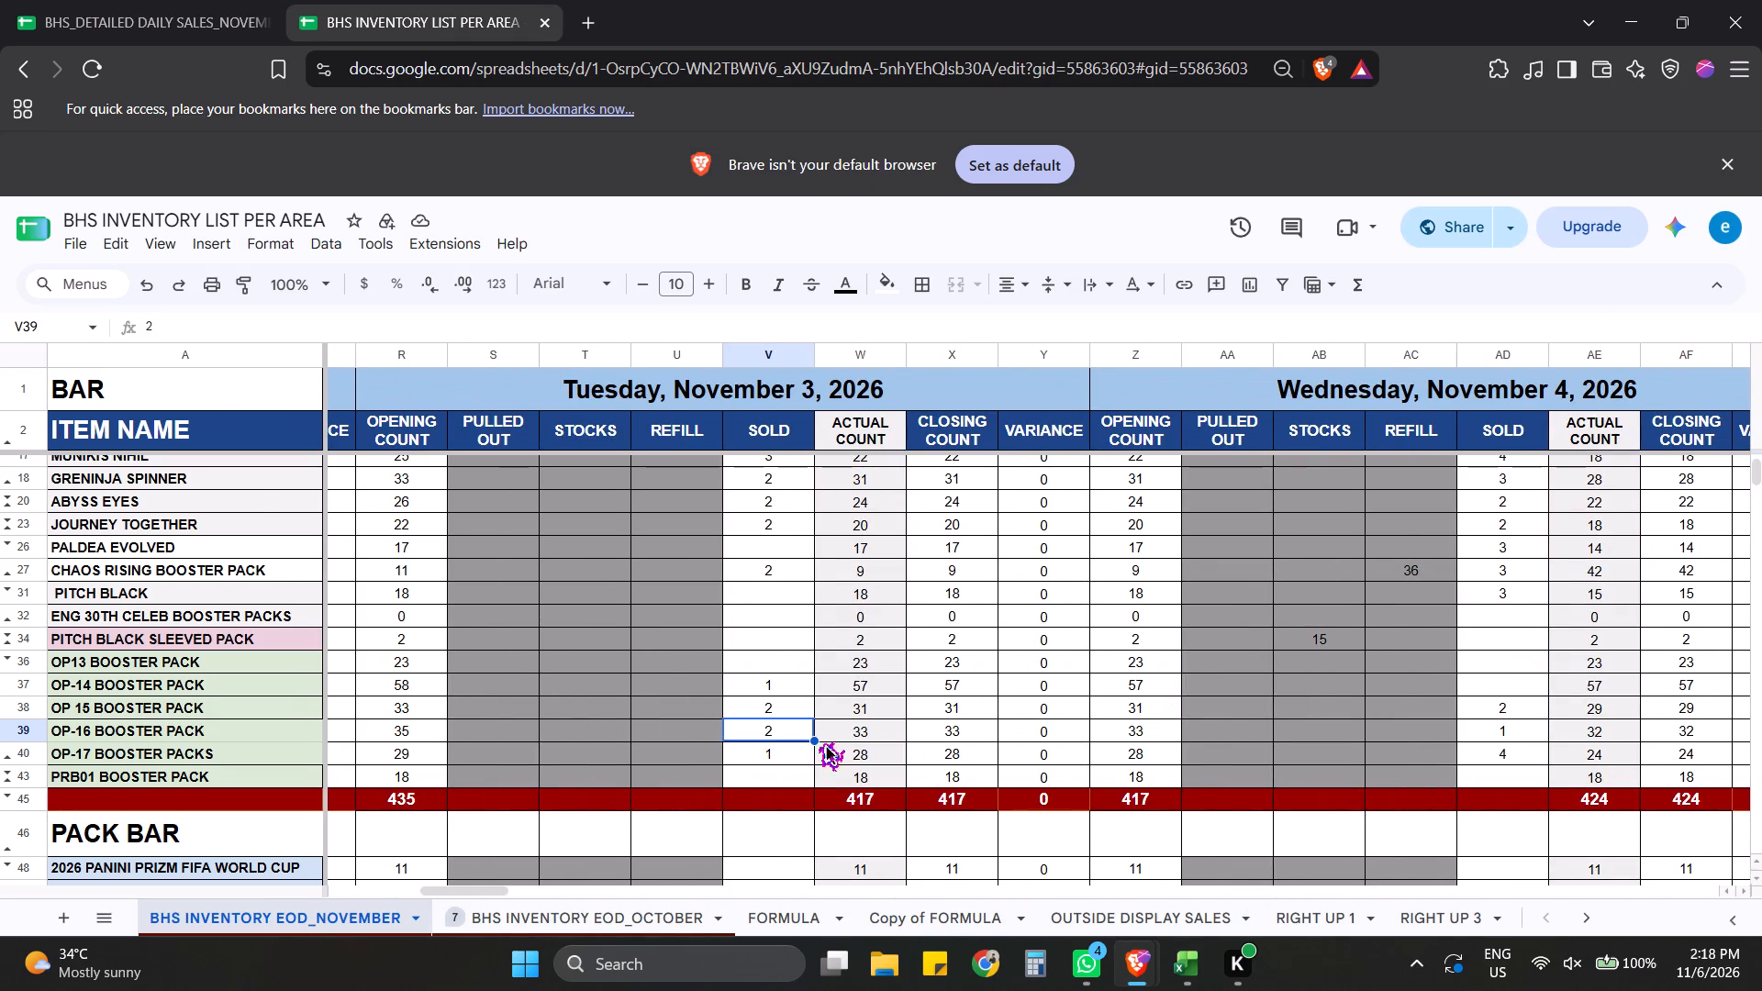
click(763, 761)
key(alt+Tab)
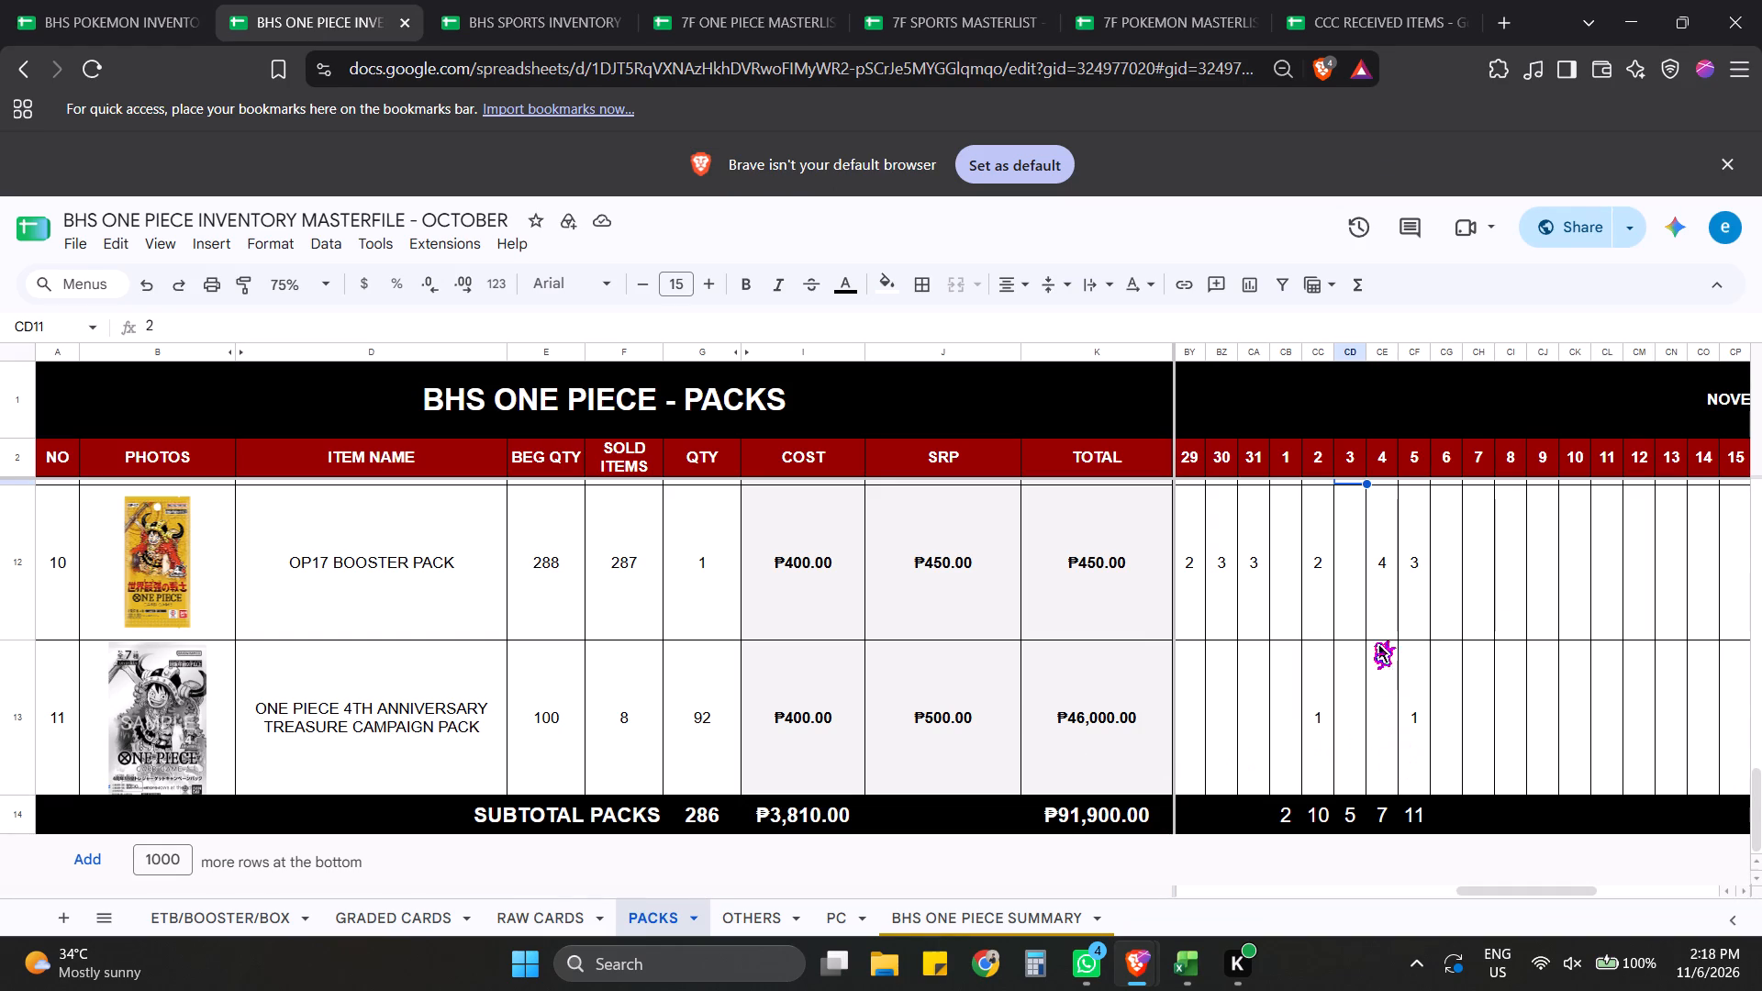
click(1339, 600)
key(1)
click(1342, 727)
Compare the November 3 sold counts of the BAR OP-14 and OP 15 booster packs with their masterfile rows.
key(alt+Tab)
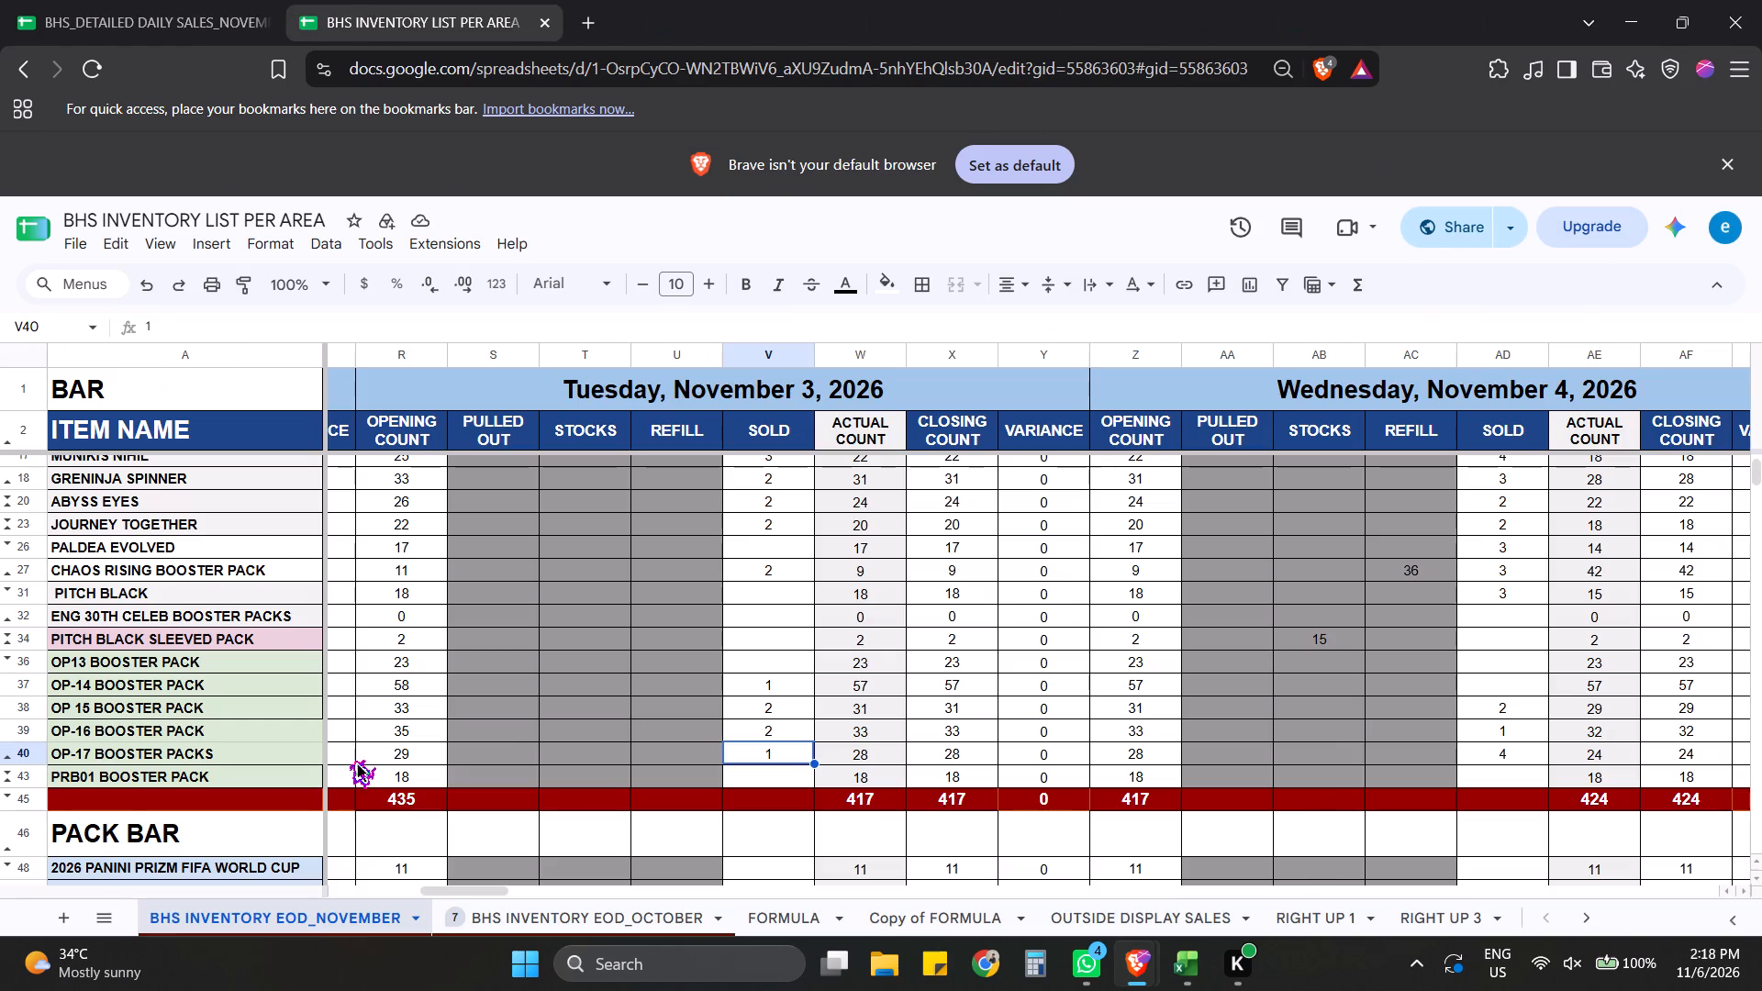
click(775, 694)
key(alt+Tab)
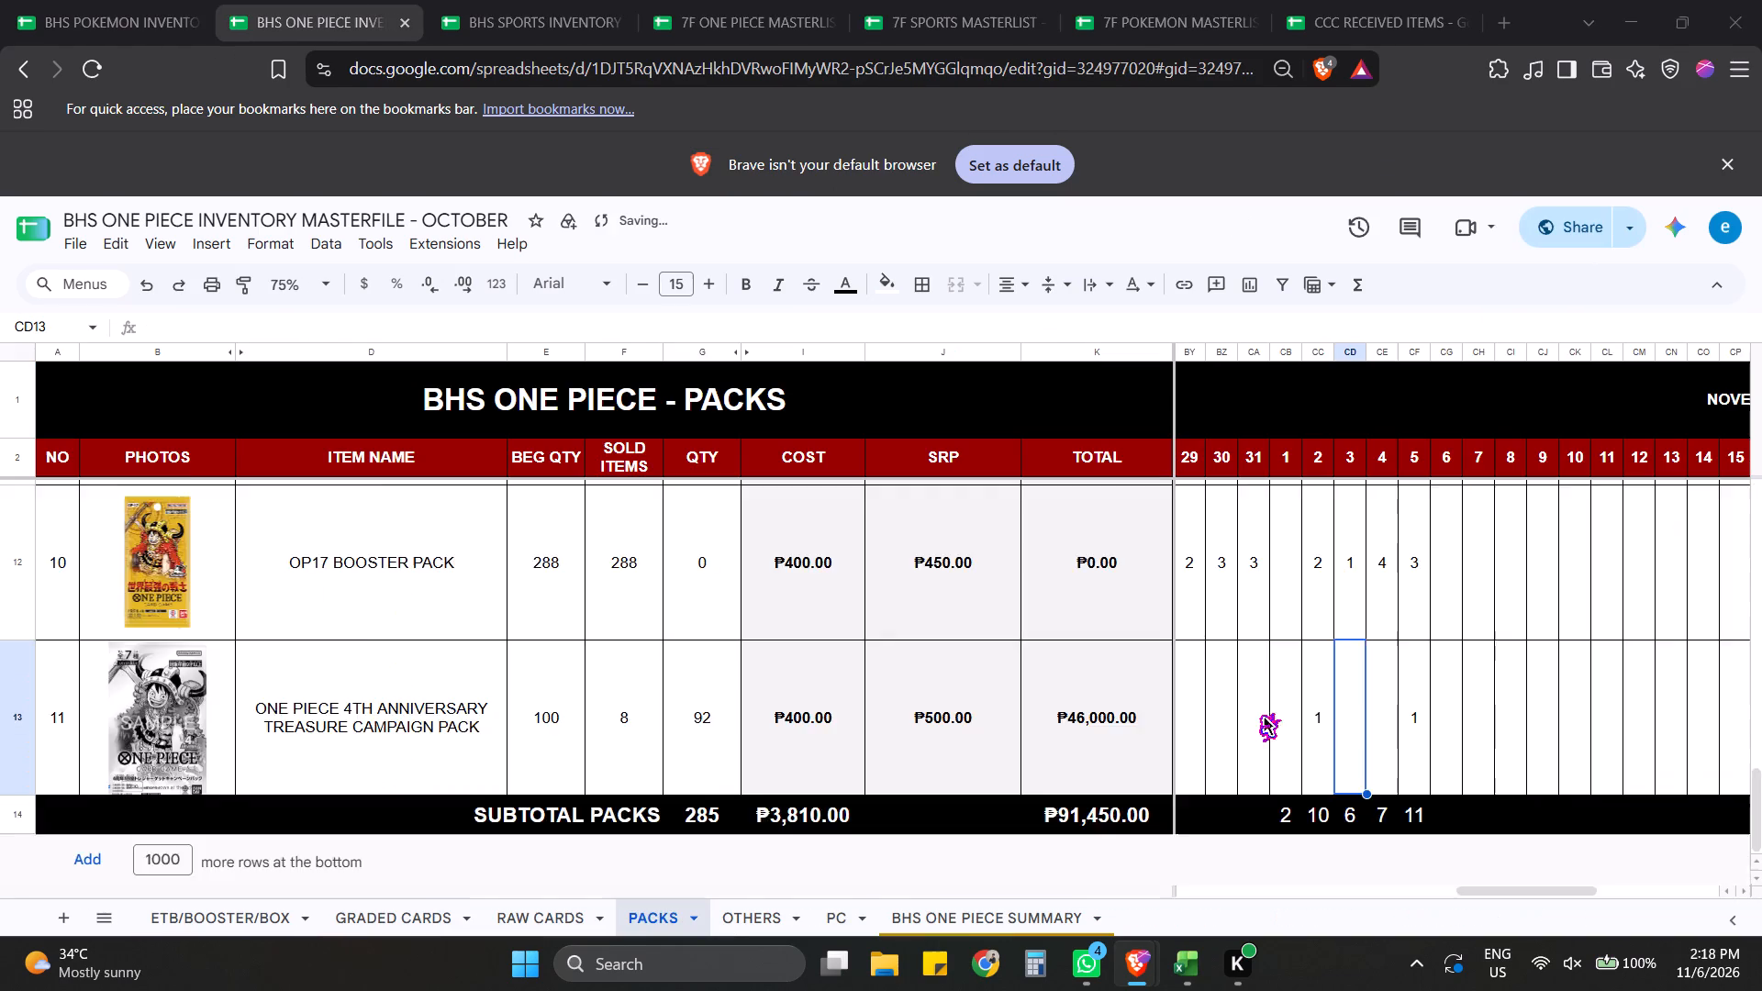
scroll(1254, 711, up, 6)
scroll(1334, 659, up, 4)
scroll(1366, 591, up, 4)
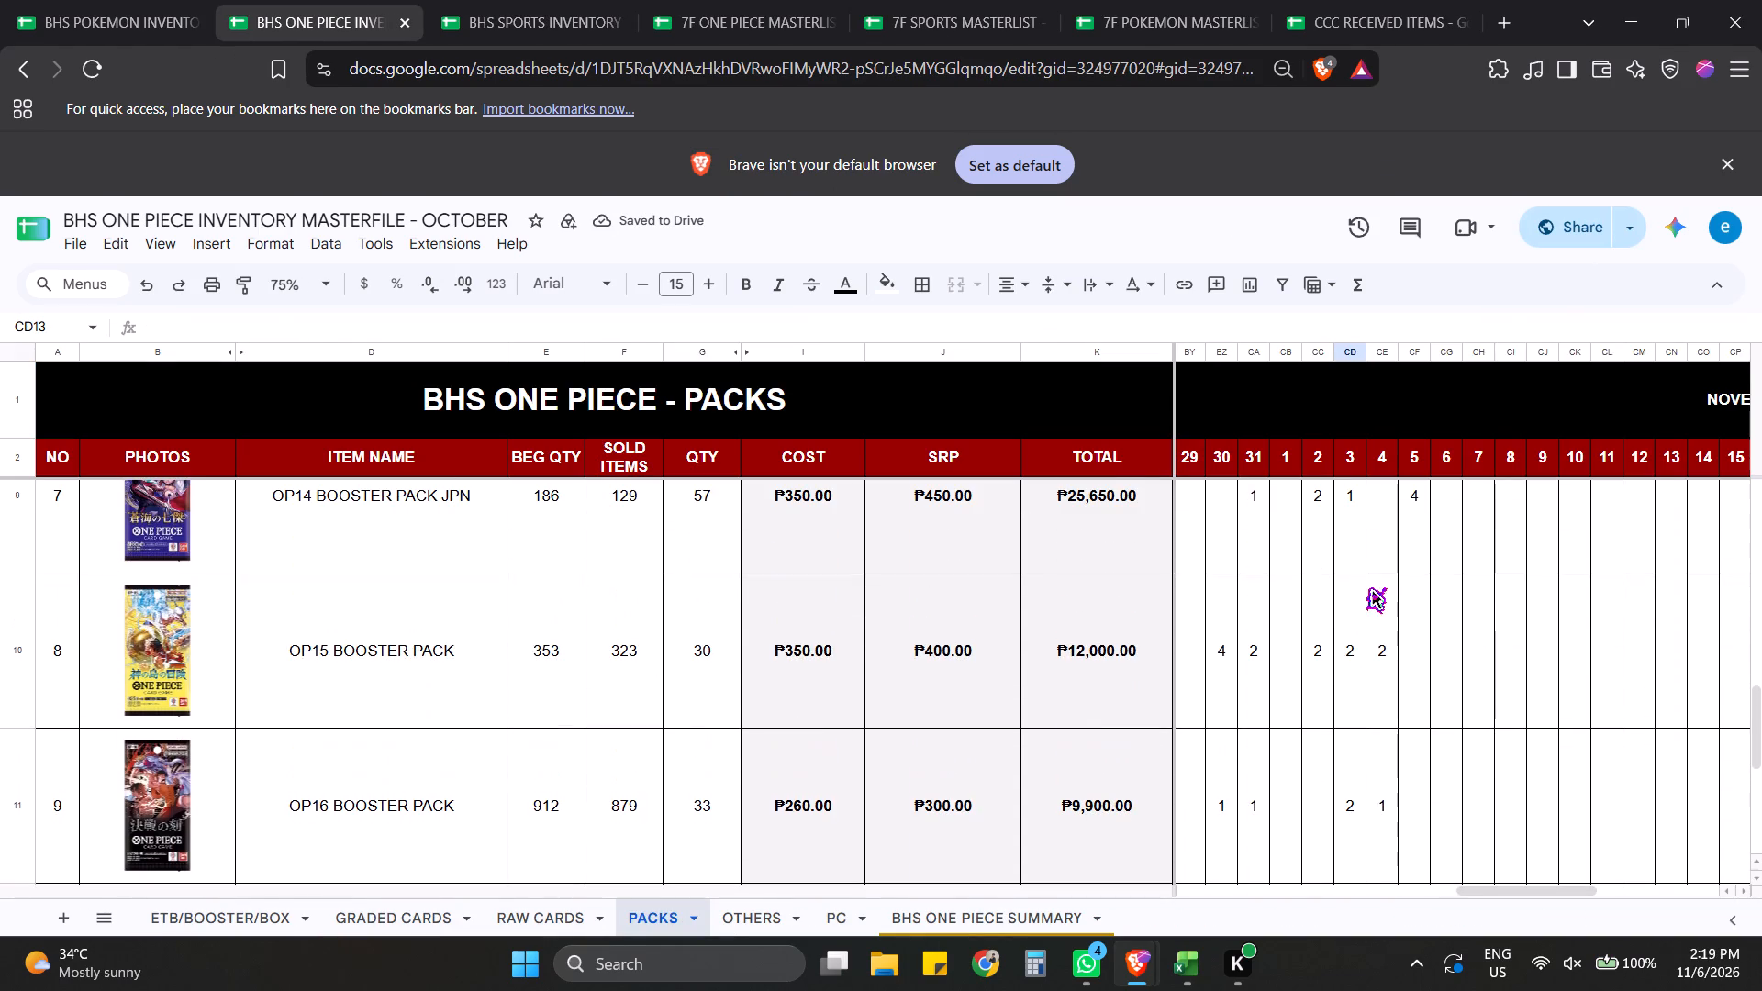
scroll(1344, 551, up, 1)
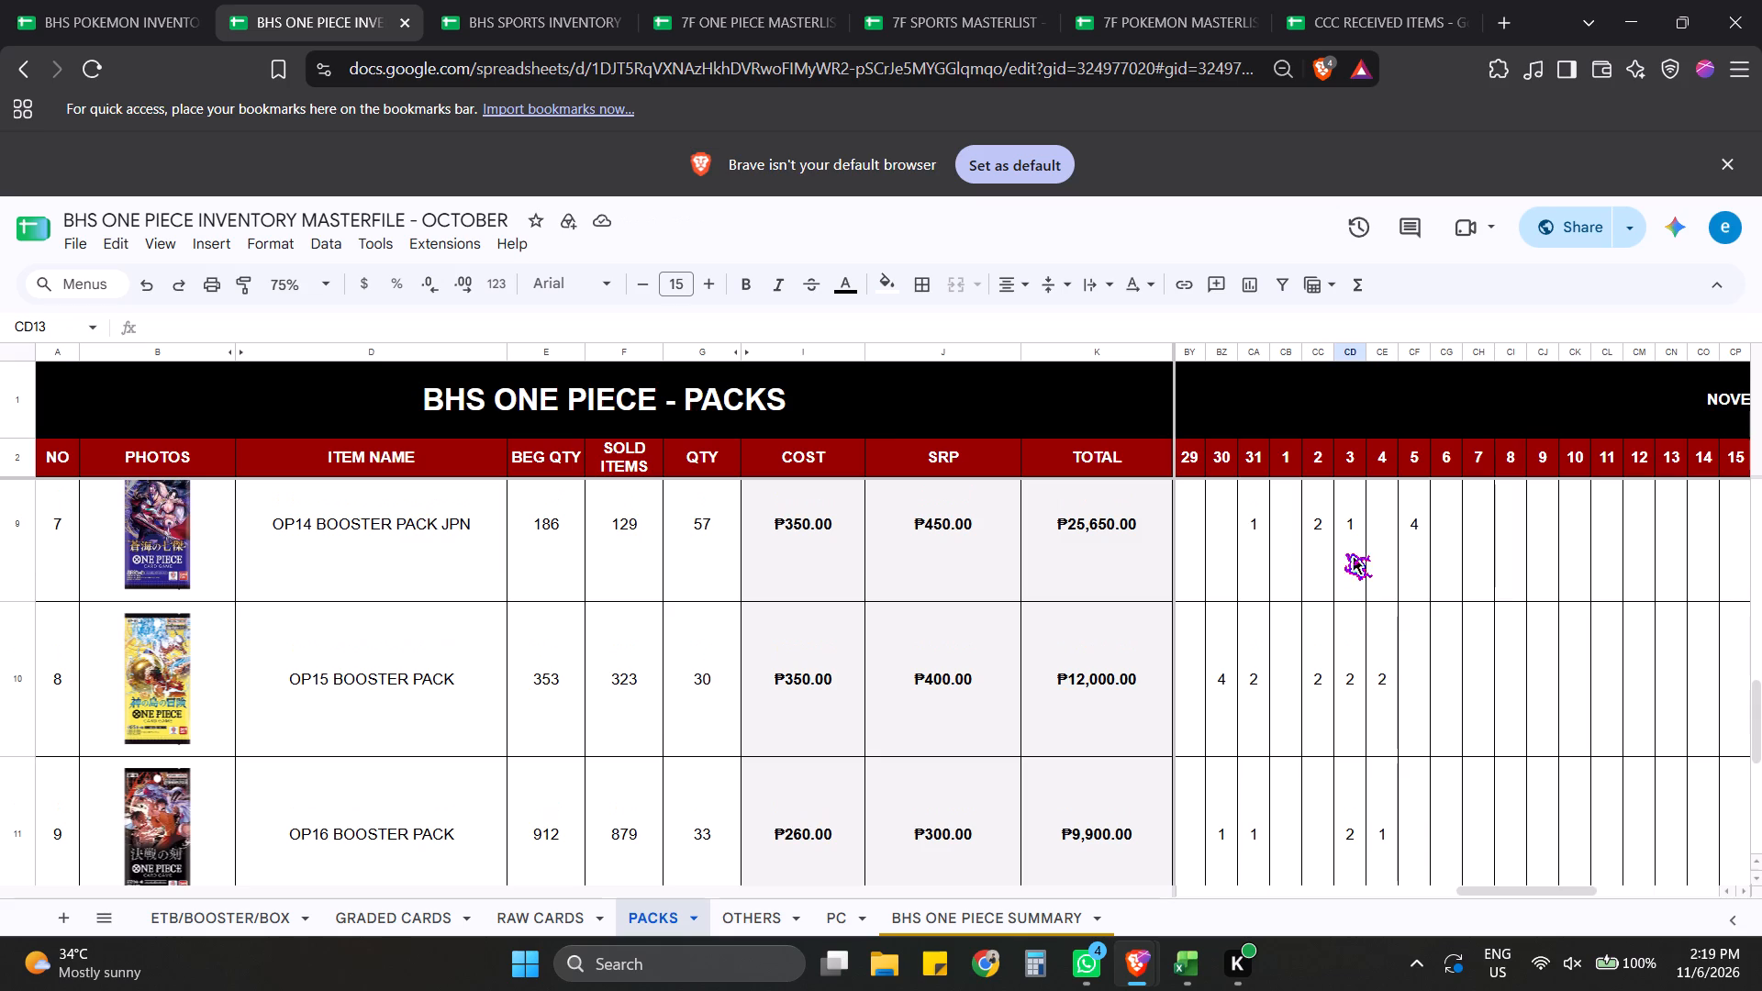
click(1346, 558)
key(alt+Tab)
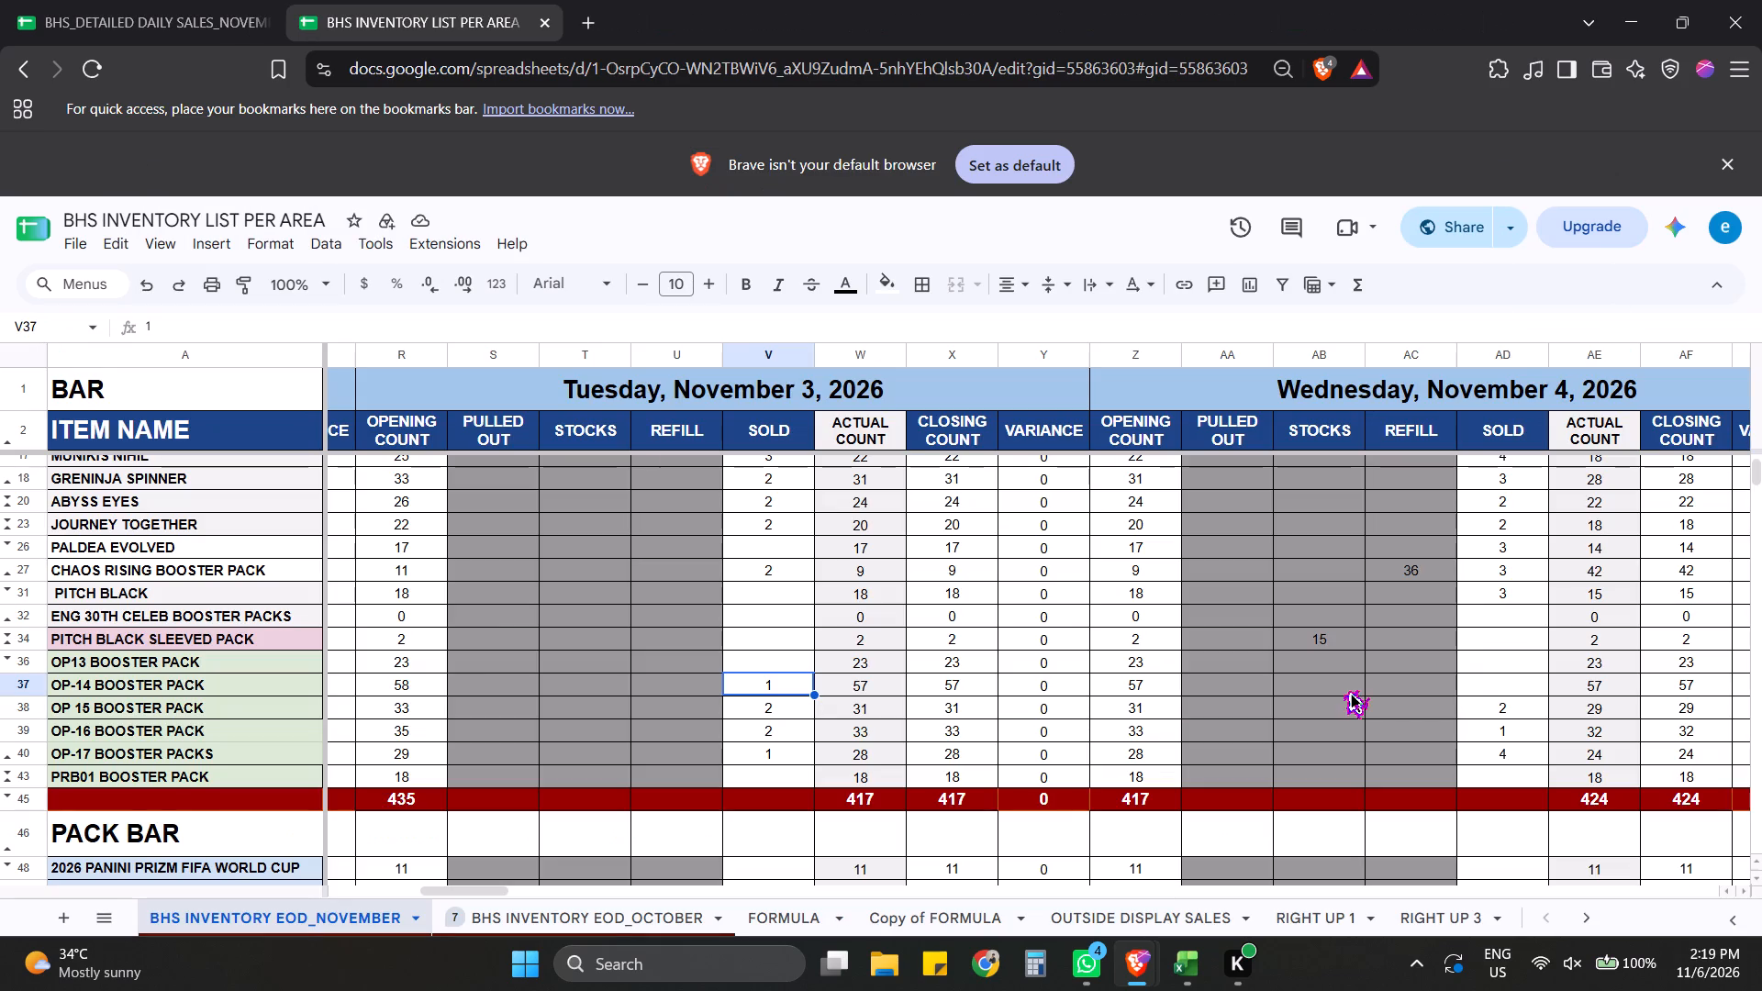
key(alt+Tab)
click(1343, 690)
key(alt+Tab)
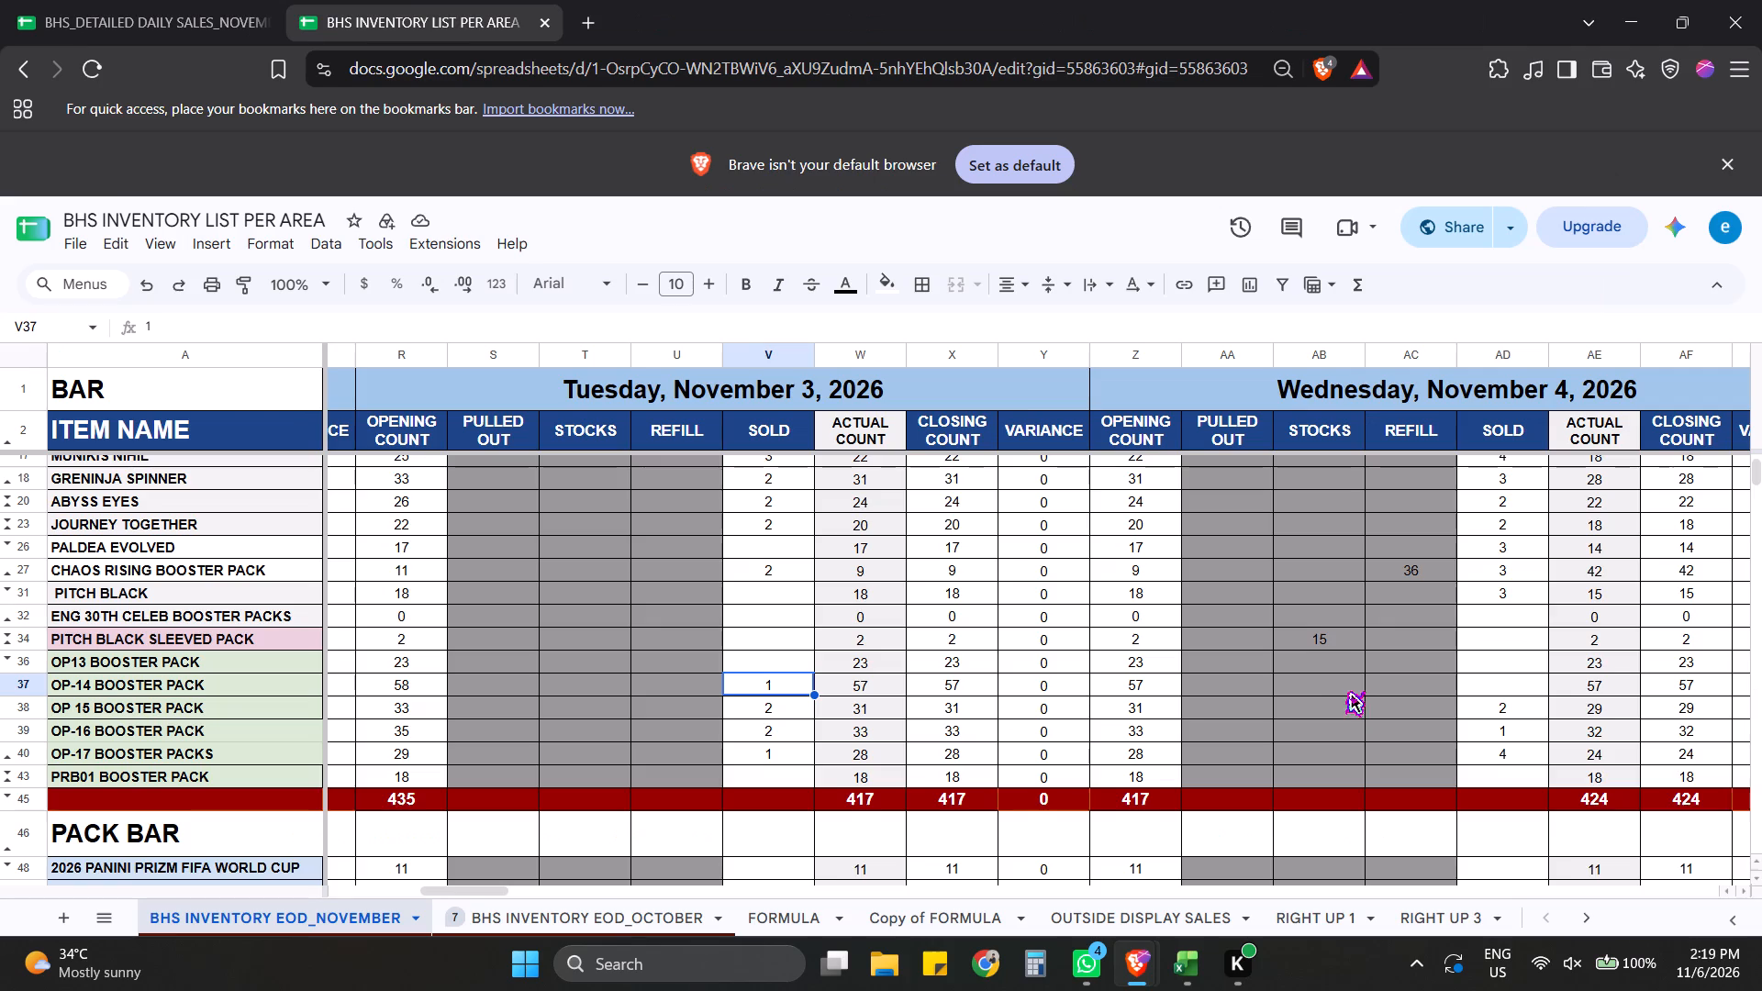
Review the PACK BAR rows for November 3 sales, and check them against the remaining pack rows in the One Piece masterfile.
scroll(1343, 690, down, 1)
key(alt+Tab)
scroll(1343, 690, down, 16)
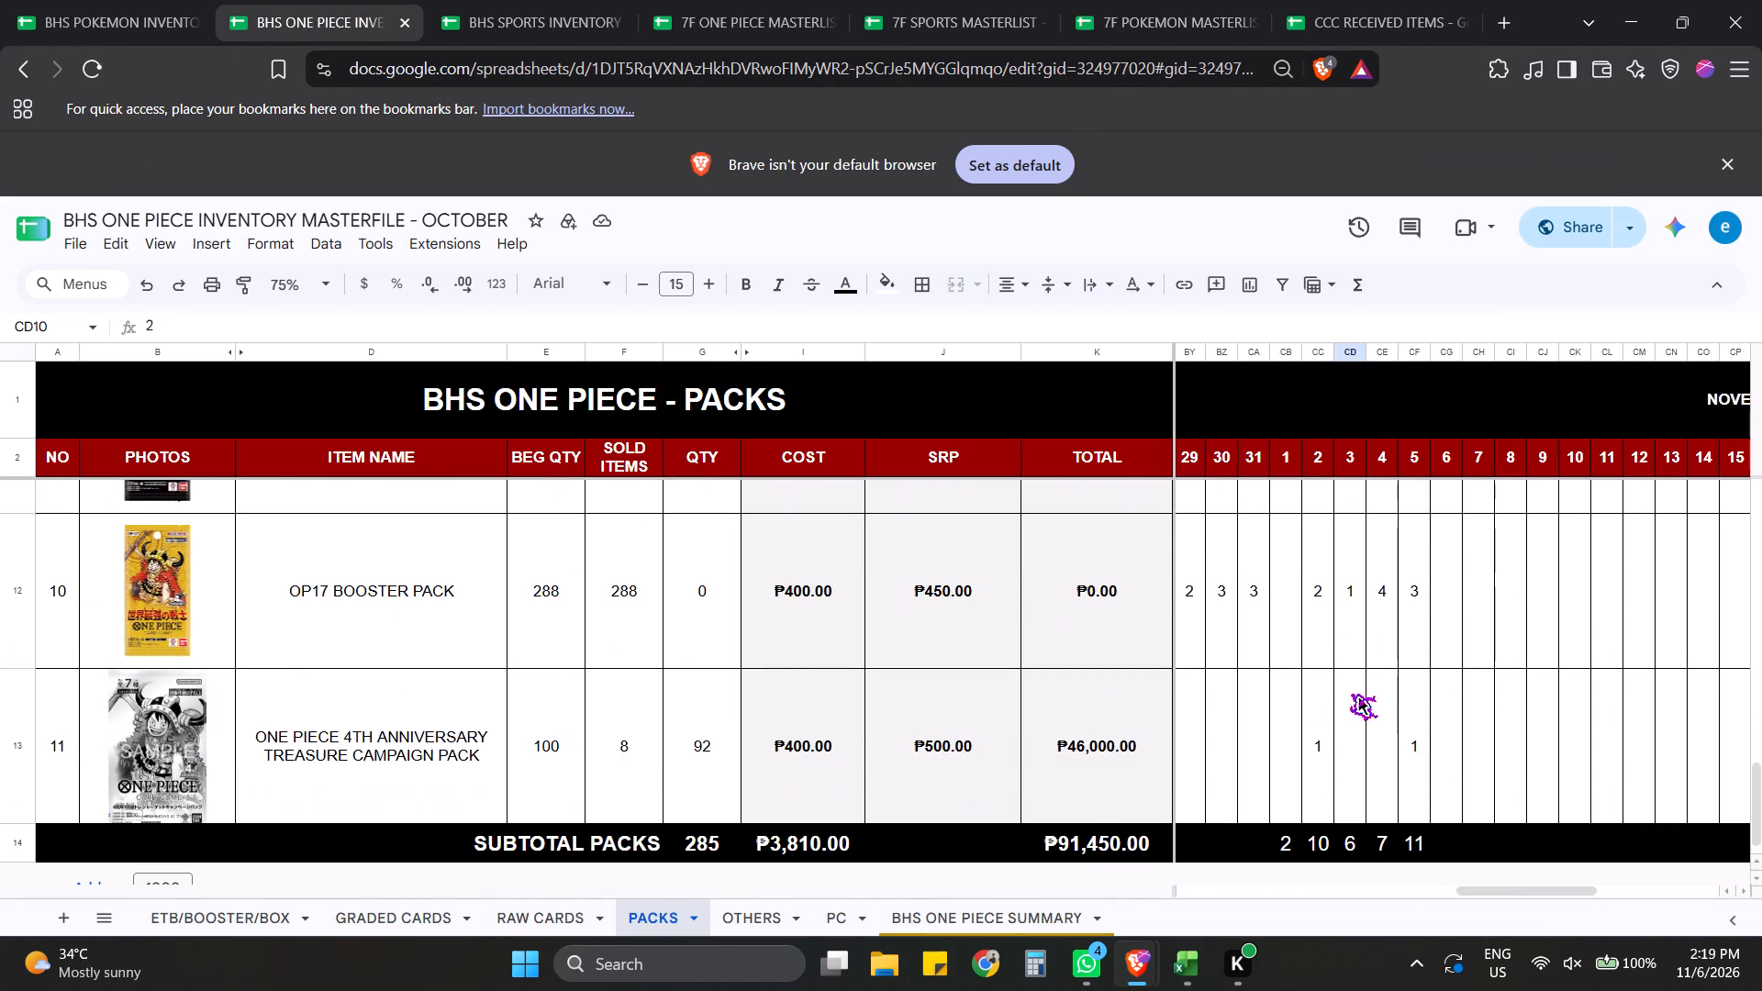
scroll(1350, 693, down, 4)
scroll(1349, 696, up, 10)
key(alt+Tab)
scroll(853, 748, down, 4)
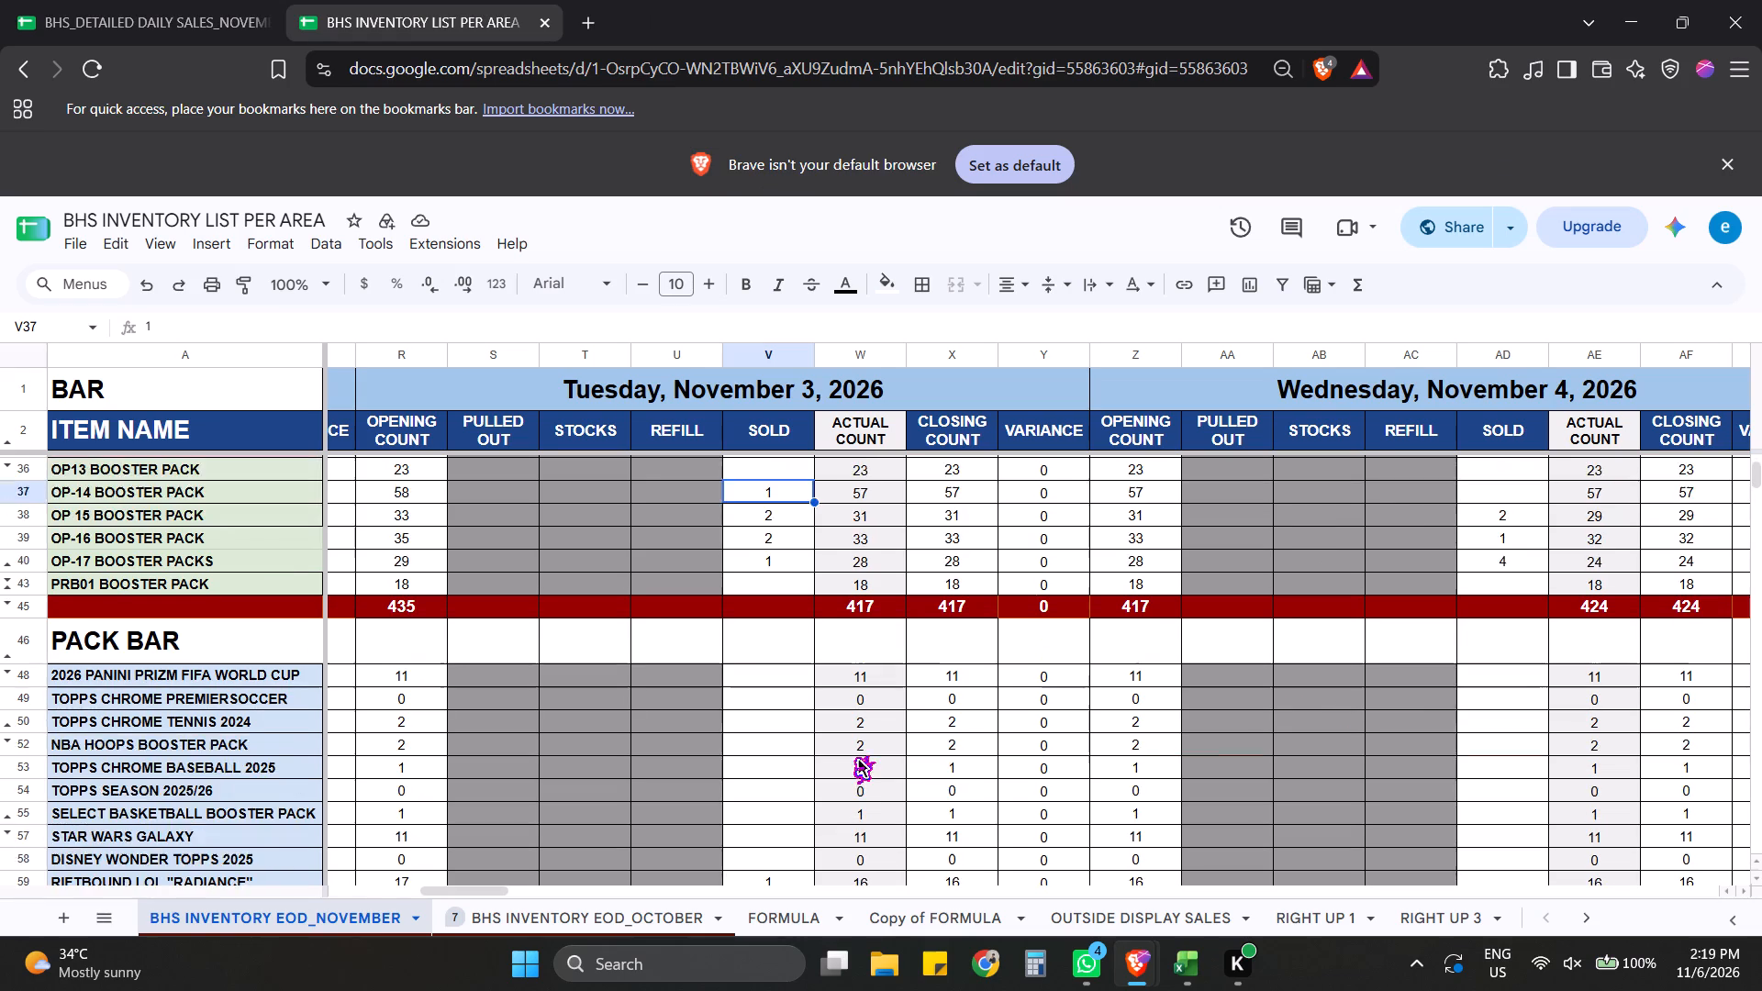
scroll(850, 755, down, 2)
scroll(837, 758, down, 20)
scroll(780, 729, up, 2)
key(alt+Tab)
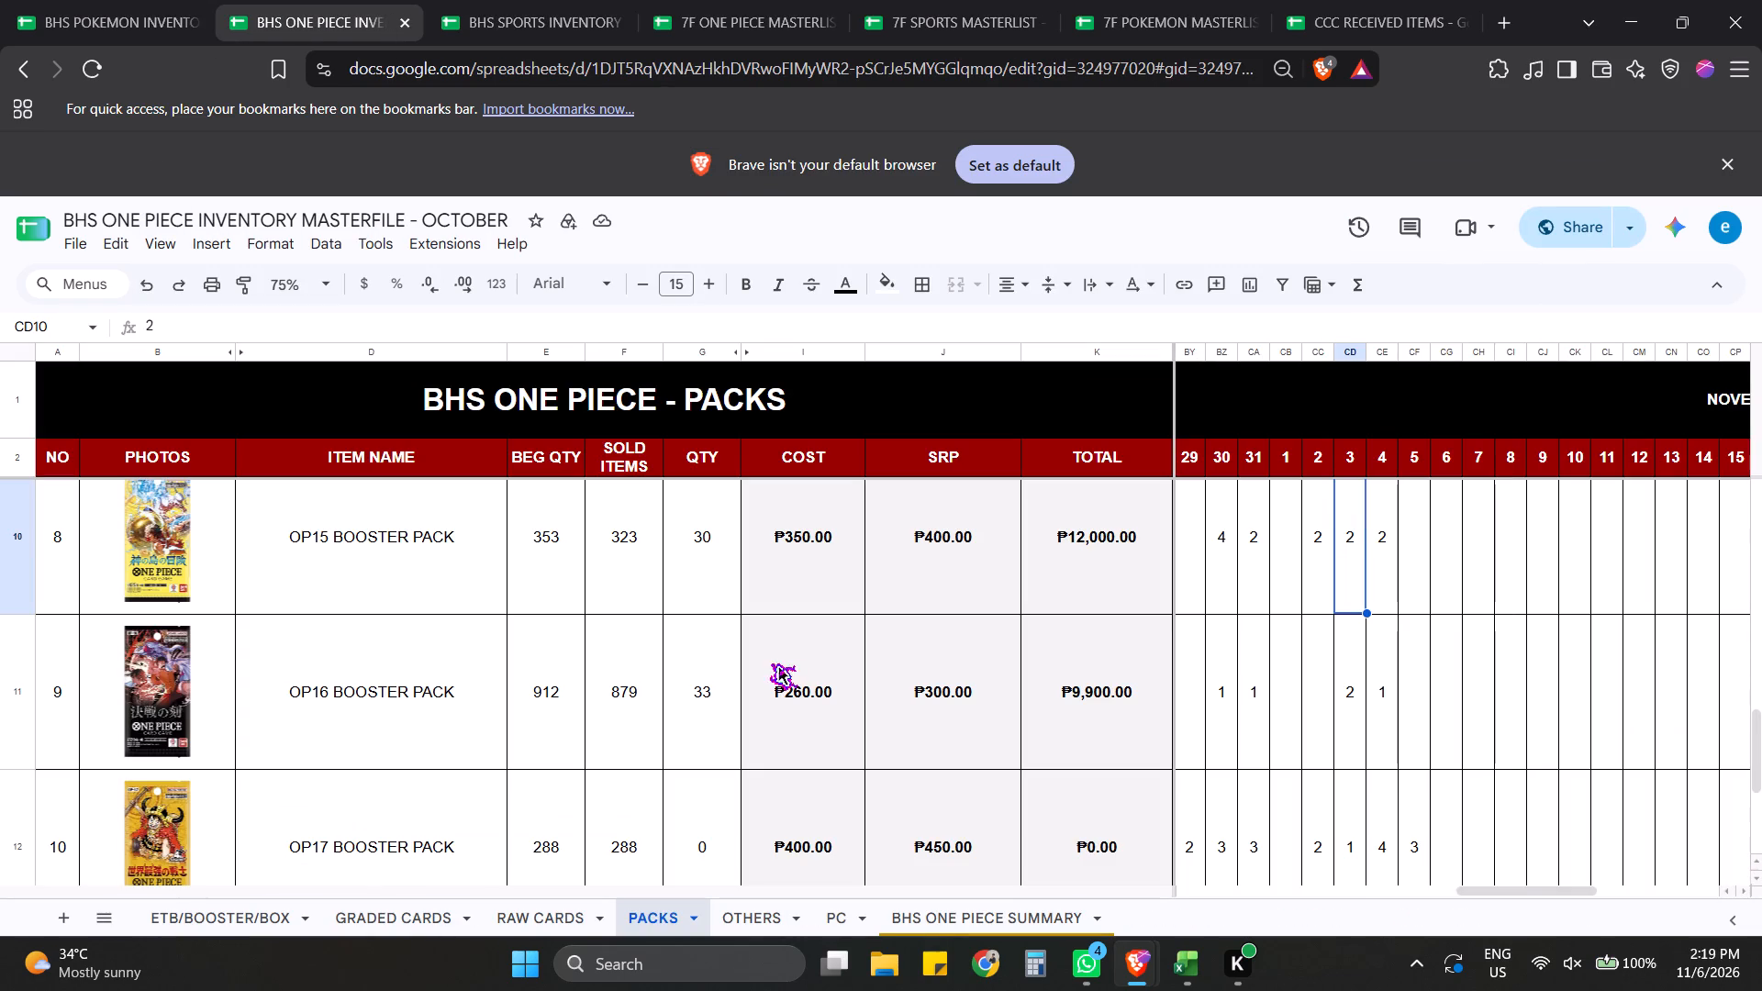
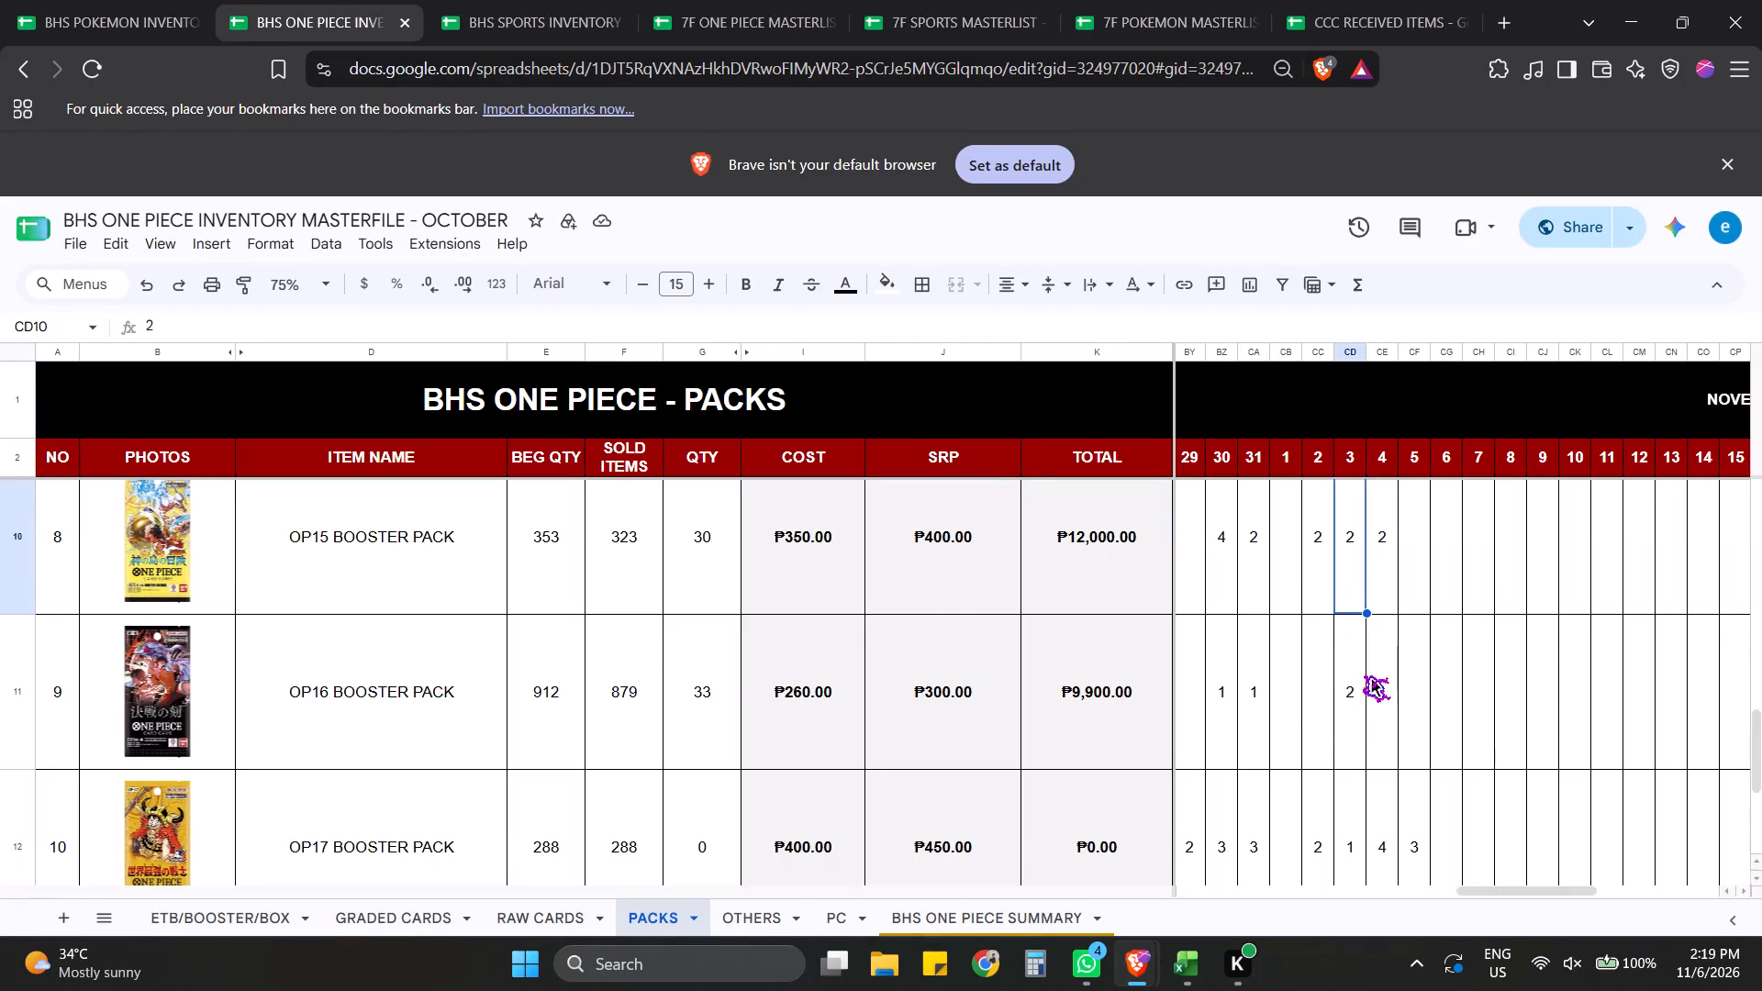
Compare OP16 Booster Pack's November 3 sales in the One Piece masterfile with the OP-16 row of the area inventory list.
click(1367, 657)
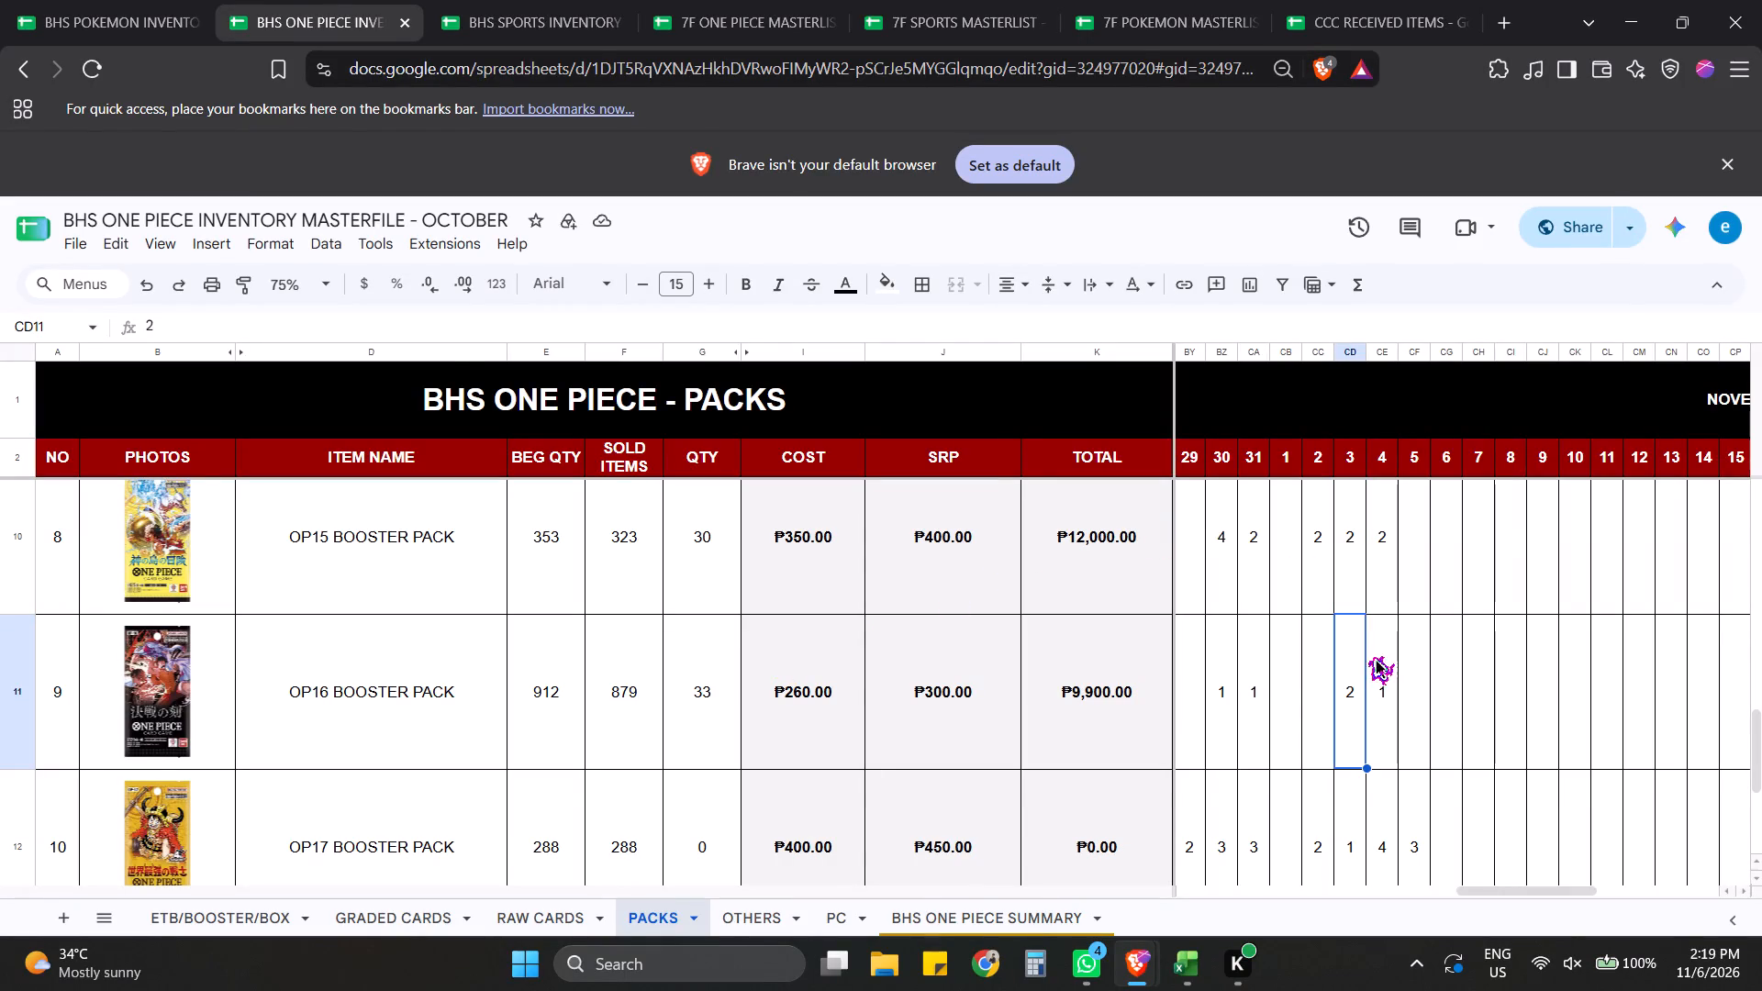
key(alt+Tab)
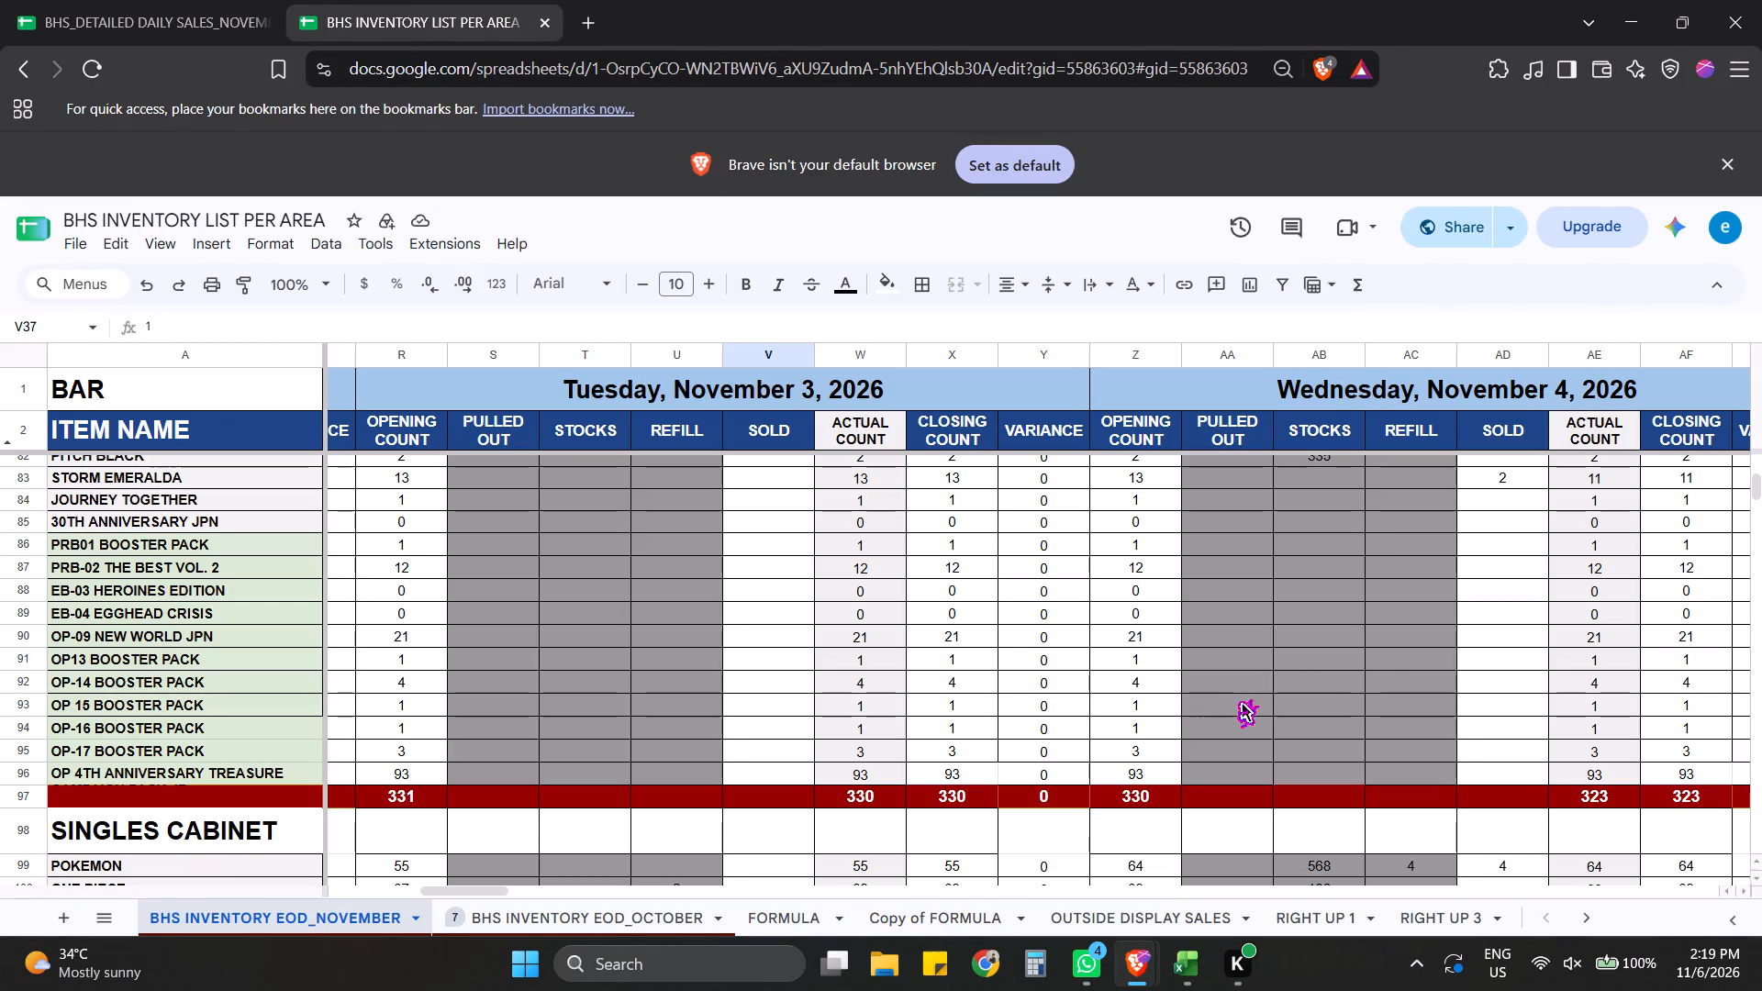
key(alt+Tab)
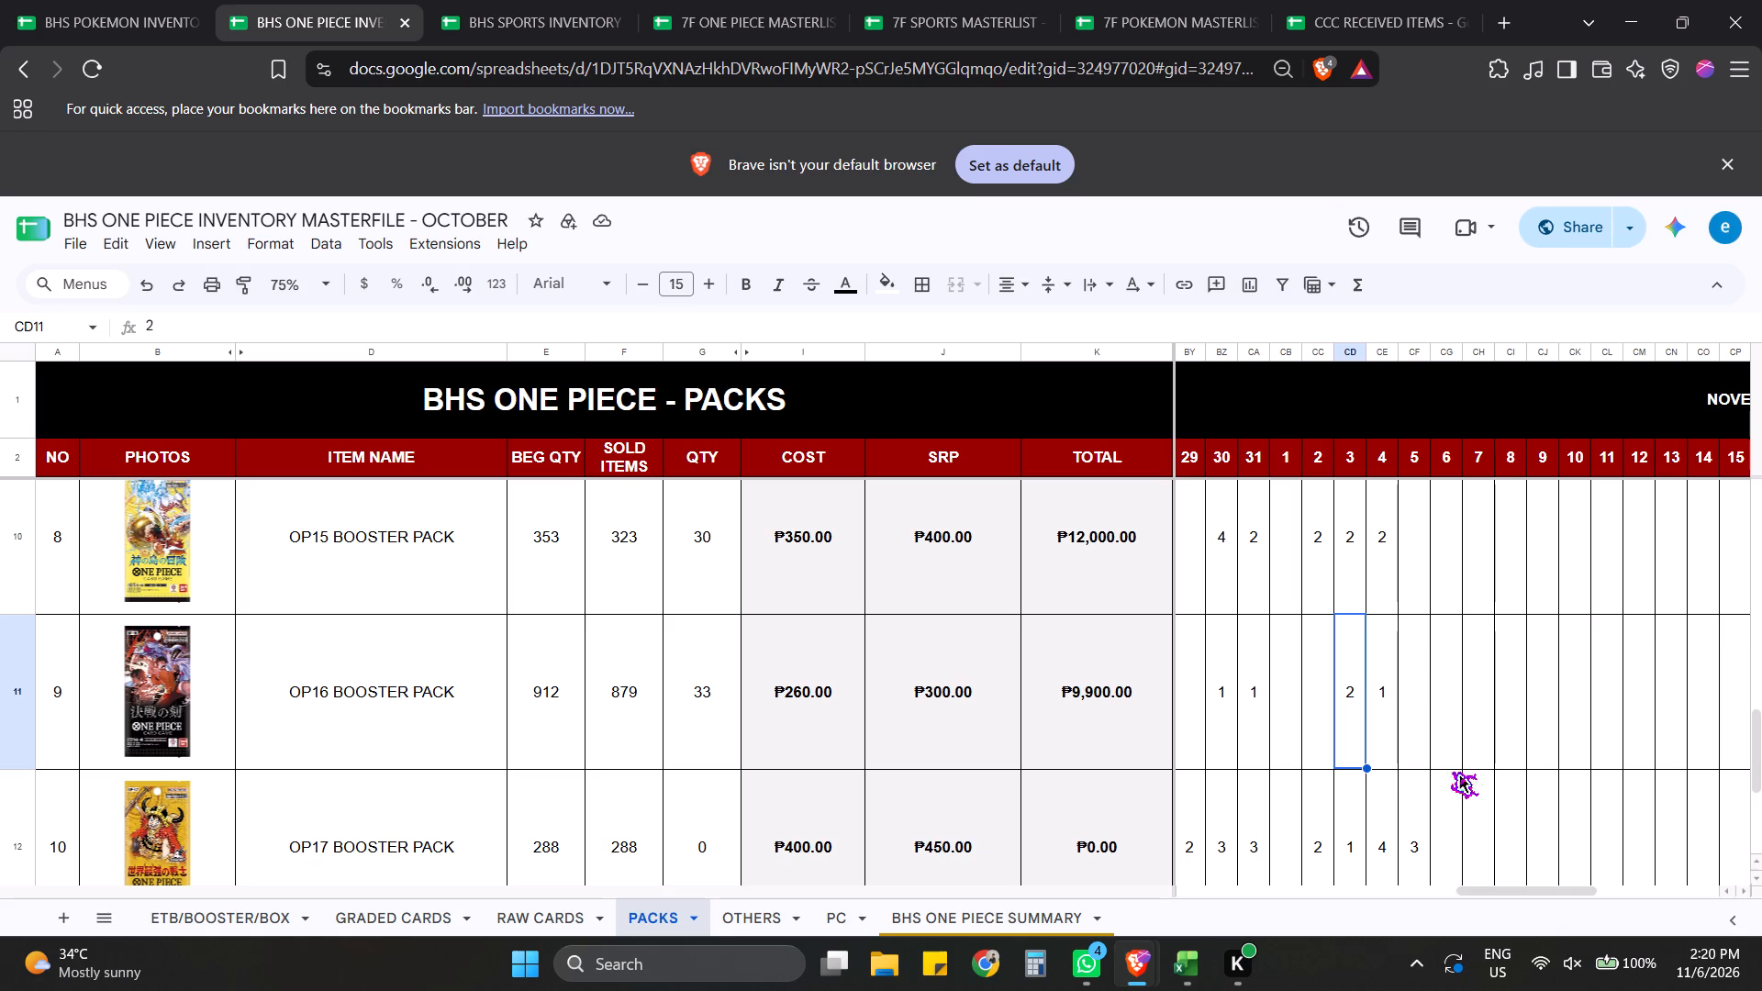
Look up the November 6 actual count of PHANTASMAL FLAMES under BAR in the area inventory list.
key(alt+Tab)
scroll(1115, 782, up, 15)
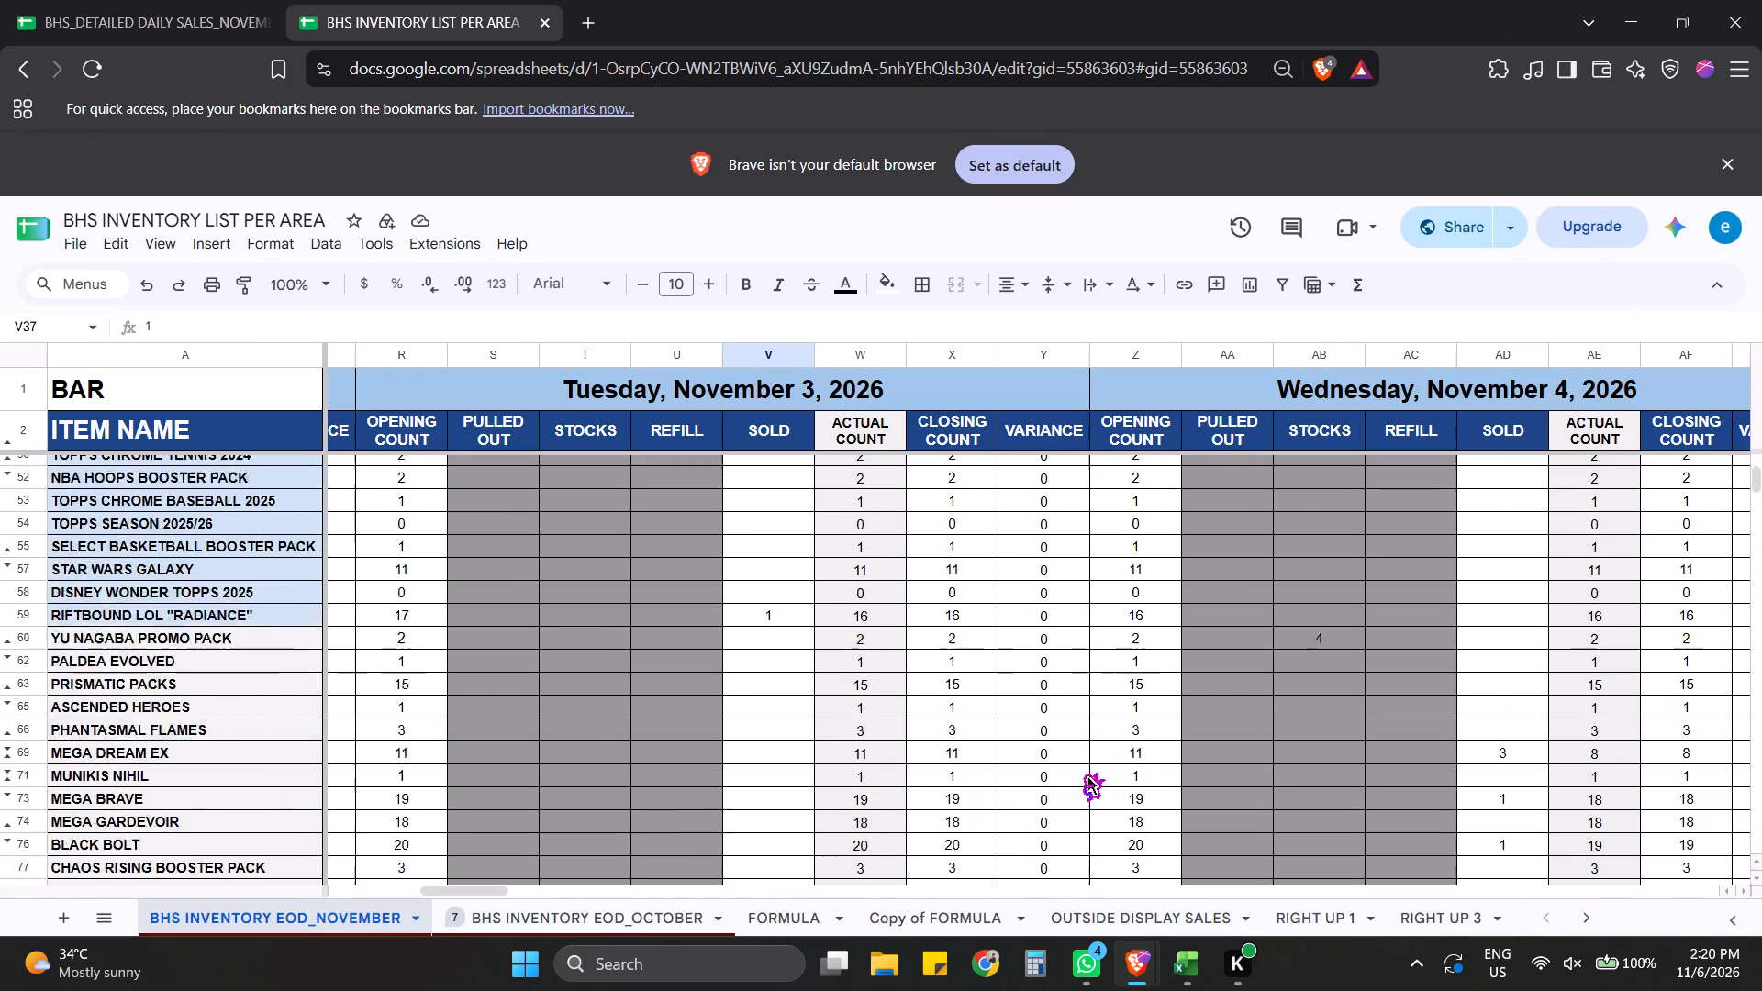
scroll(1079, 773, up, 2)
drag(453, 889, 512, 900)
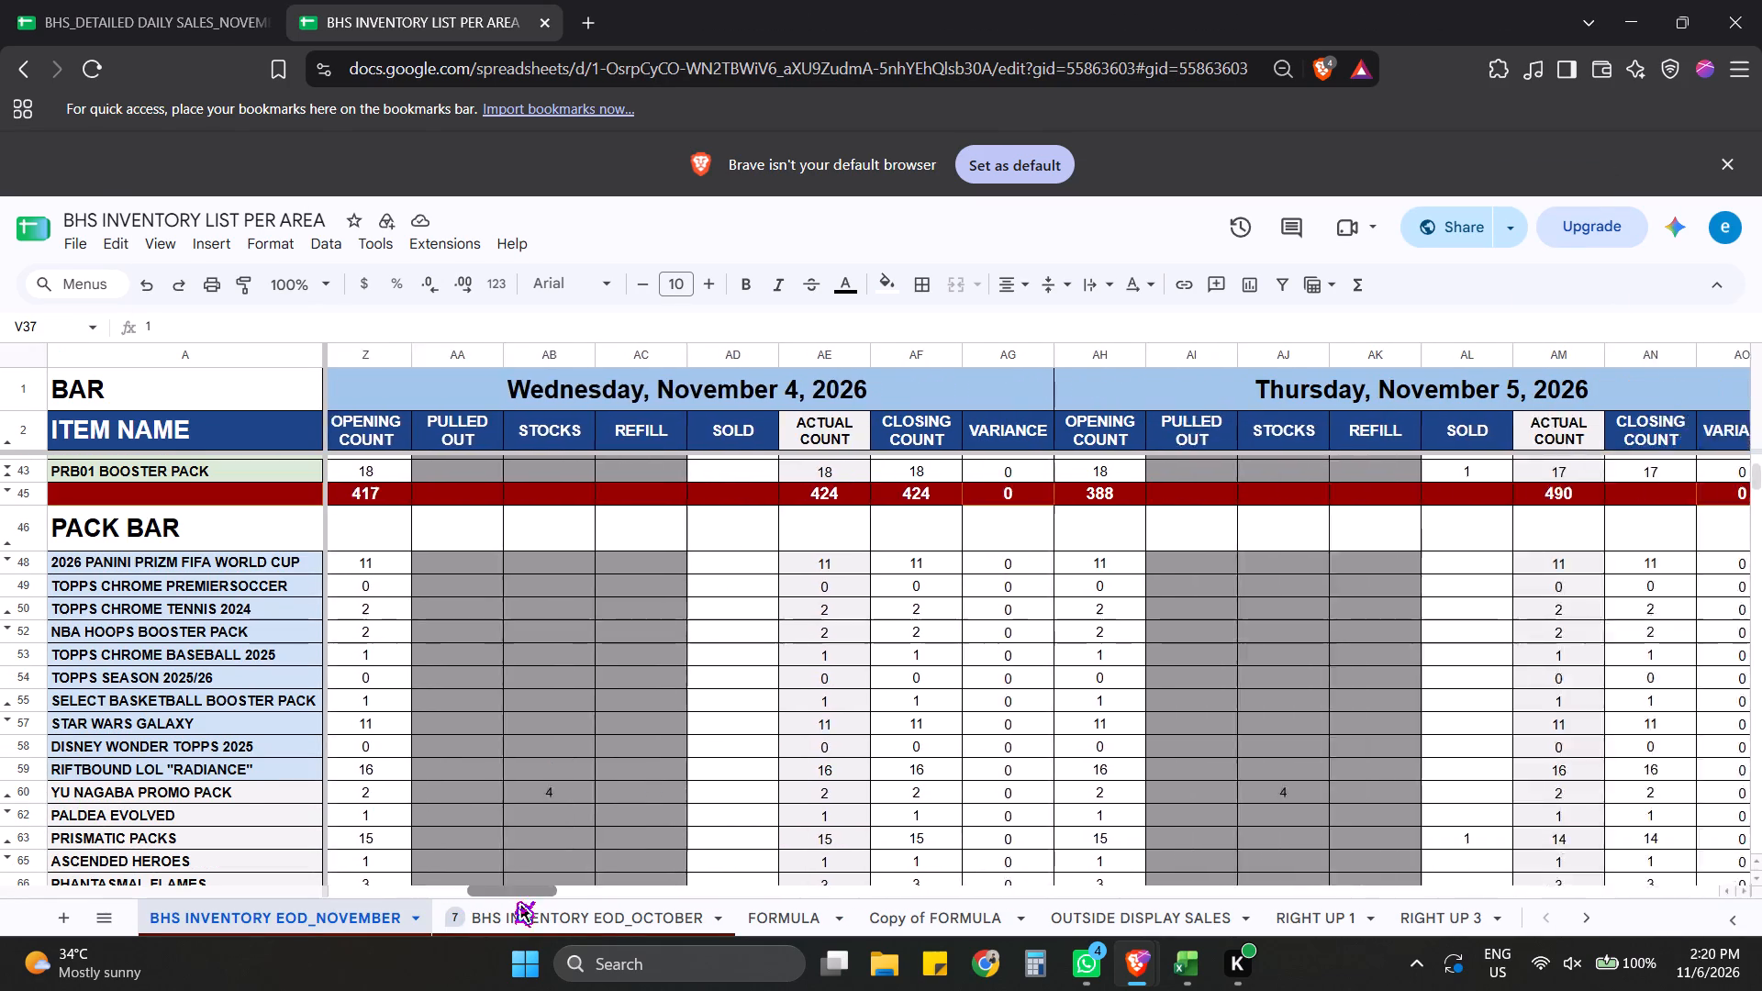
drag(512, 900, 578, 919)
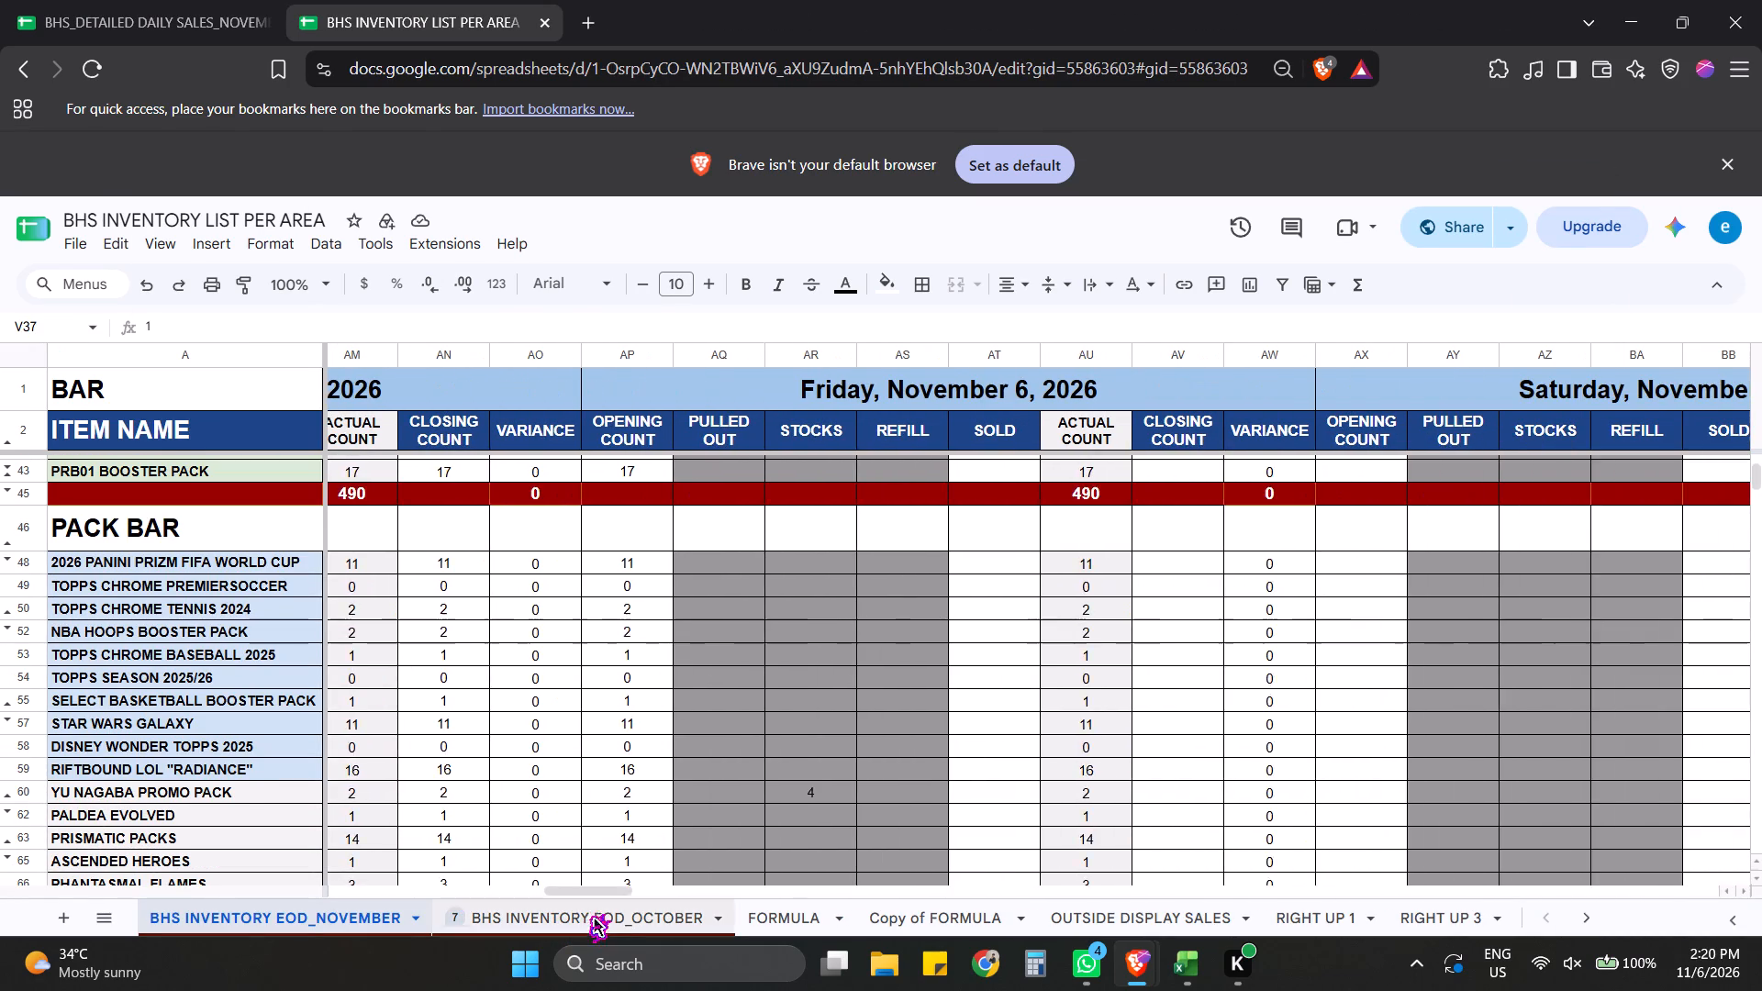
scroll(962, 795, up, 20)
scroll(962, 795, up, 5)
scroll(1182, 657, up, 1)
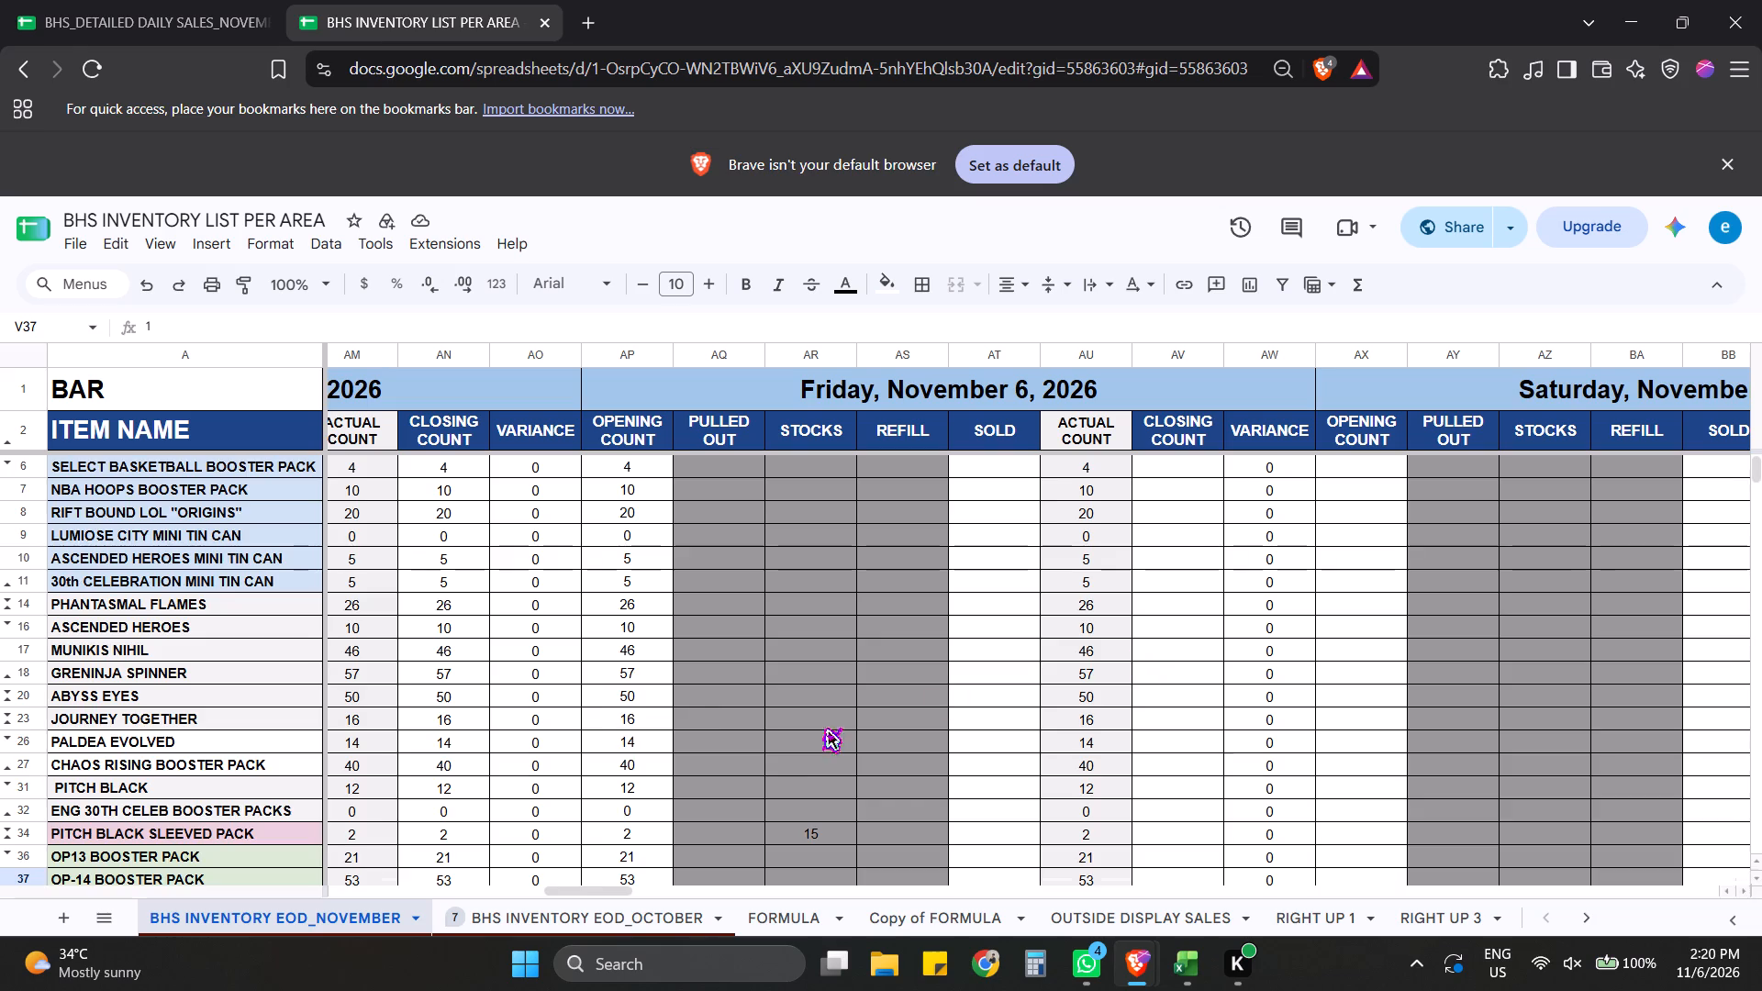
scroll(734, 729, down, 2)
scroll(280, 549, up, 2)
scroll(1063, 636, up, 1)
click(1089, 607)
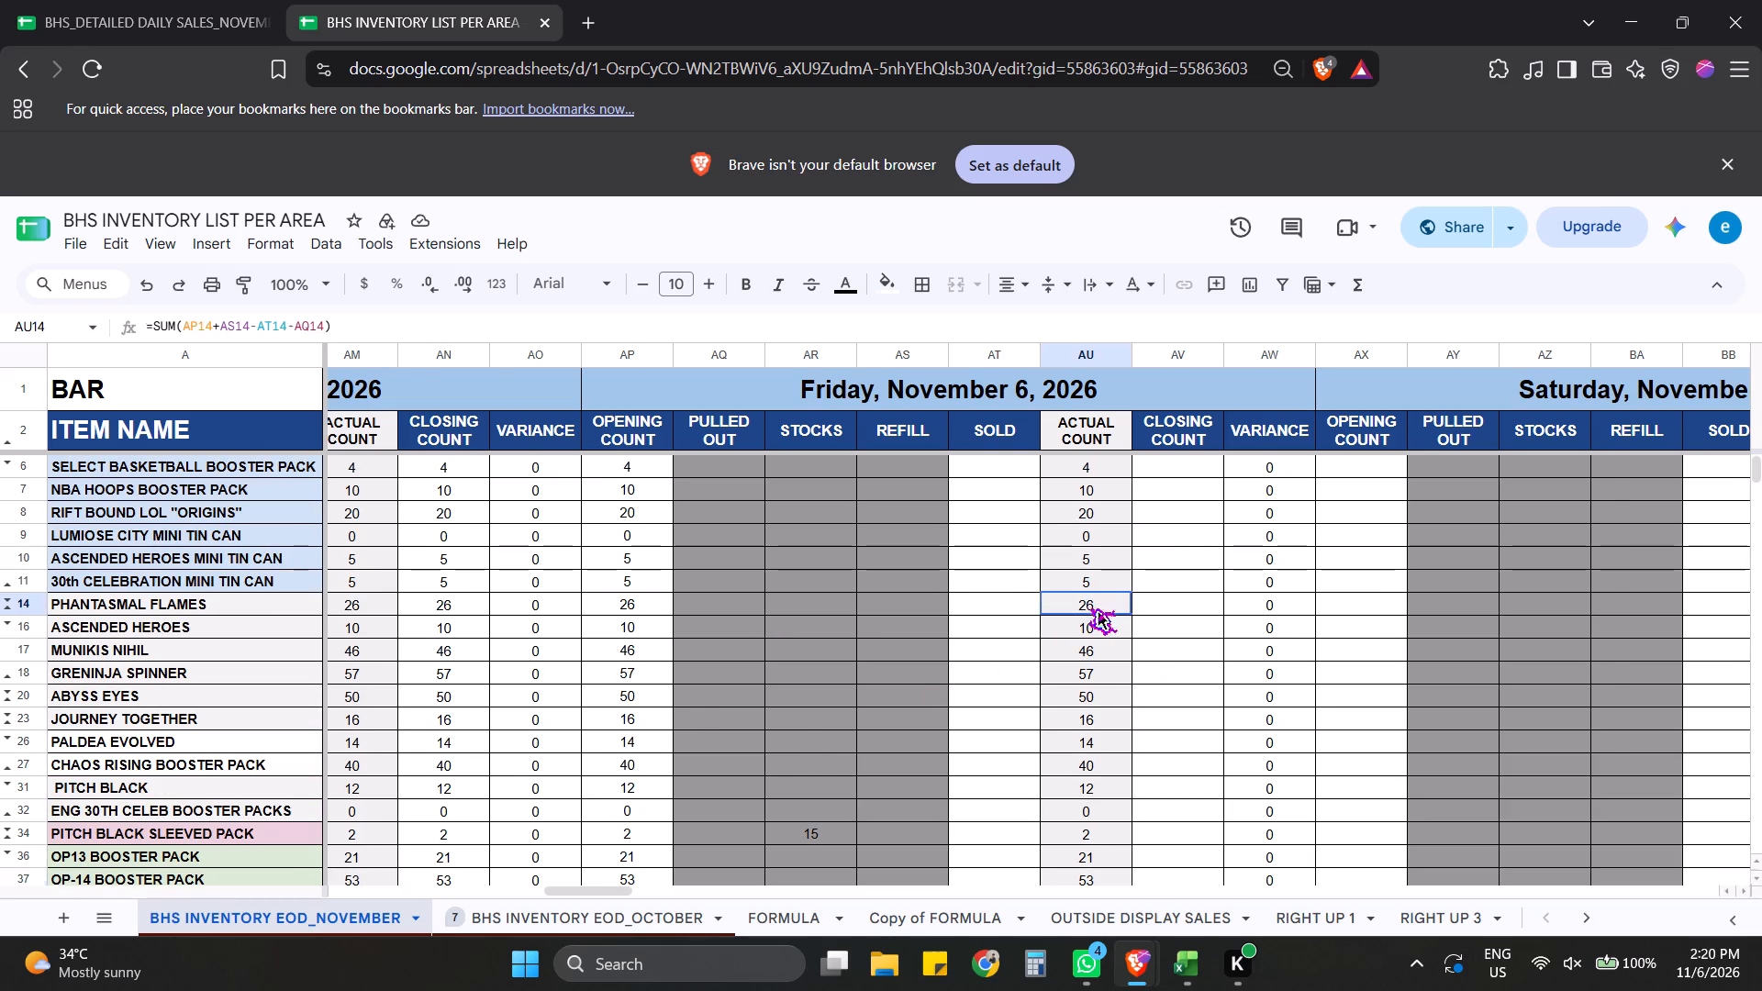
Search the Pokemon masterfile's PACKS sheet for PHAN, and check the Phantasmal Flames Booster Pack quantity.
key(alt+Tab)
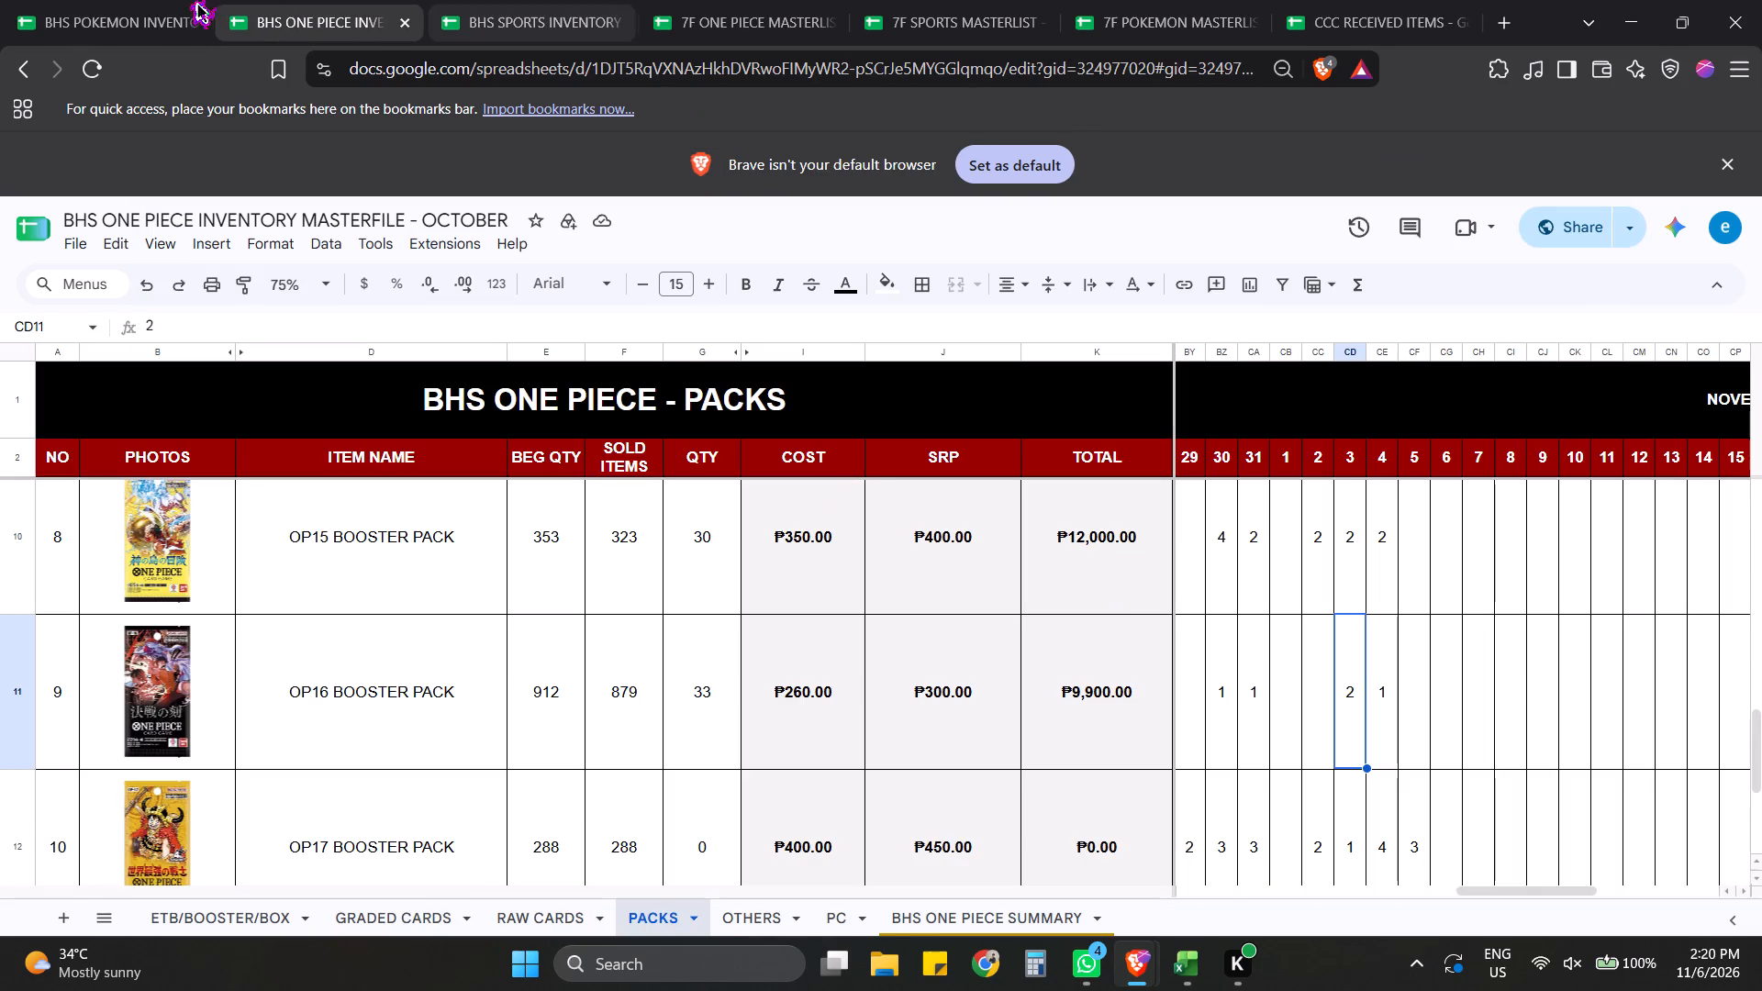
click(162, 0)
scroll(738, 627, up, 13)
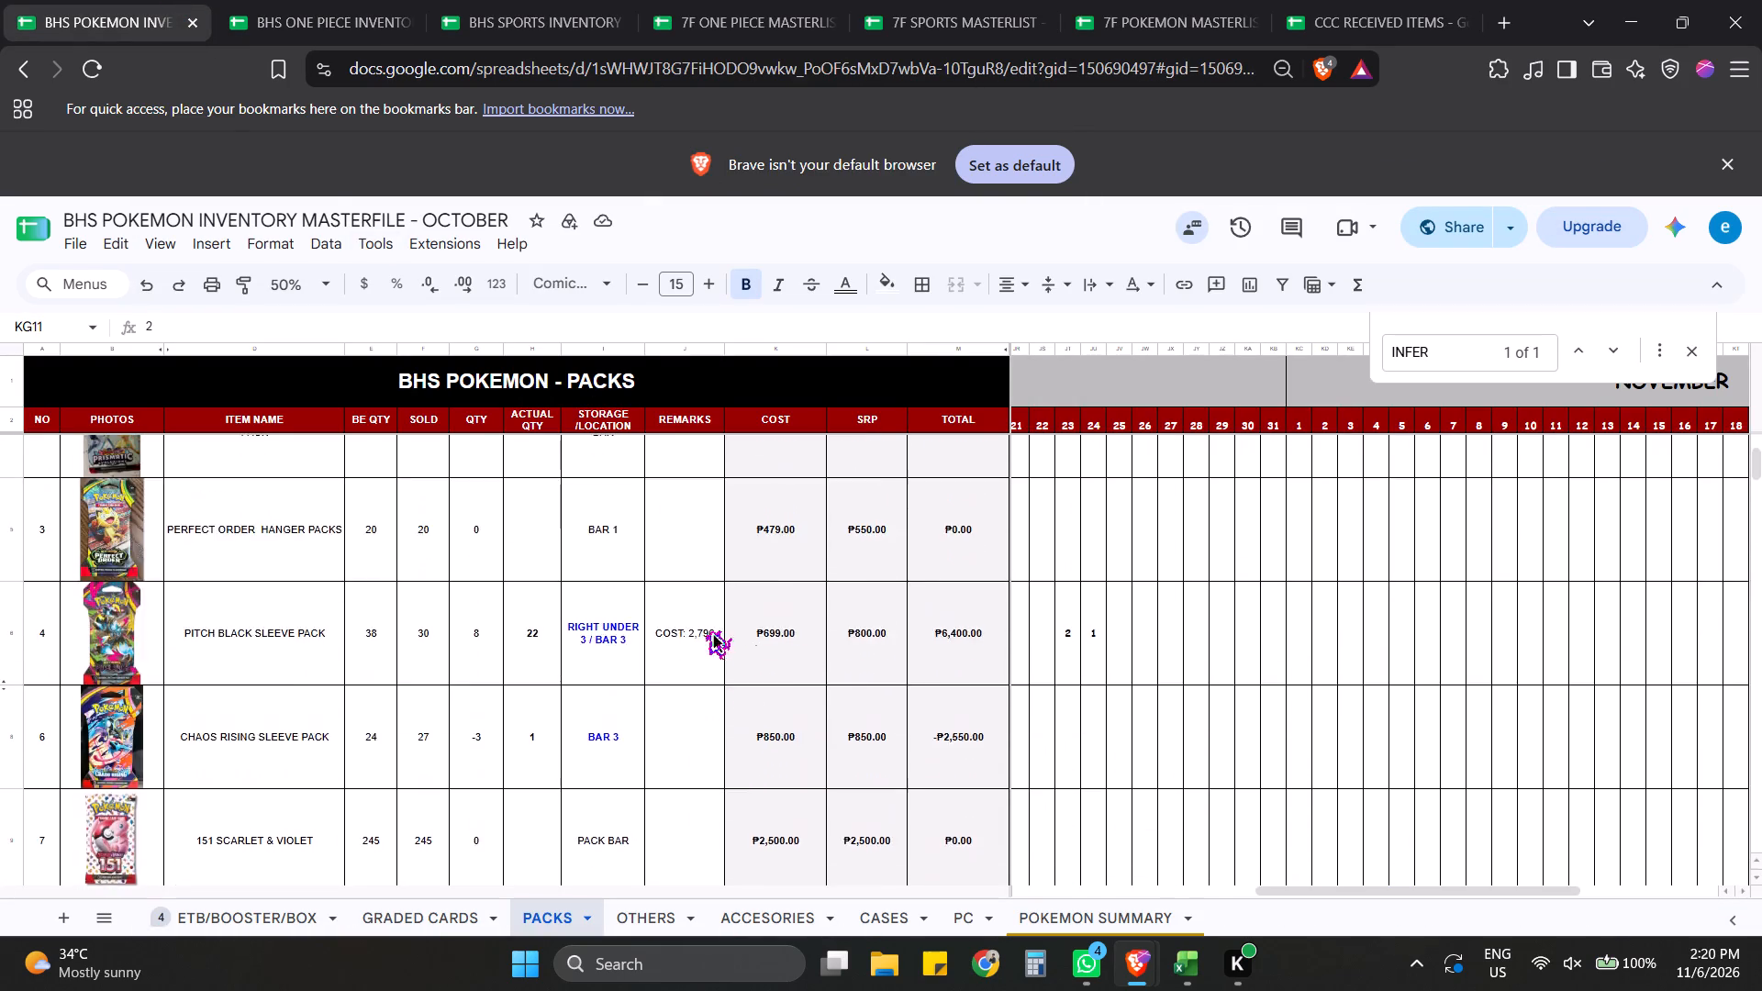
scroll(705, 630, up, 12)
drag(1437, 347, 1278, 347)
key(ctrl+f)
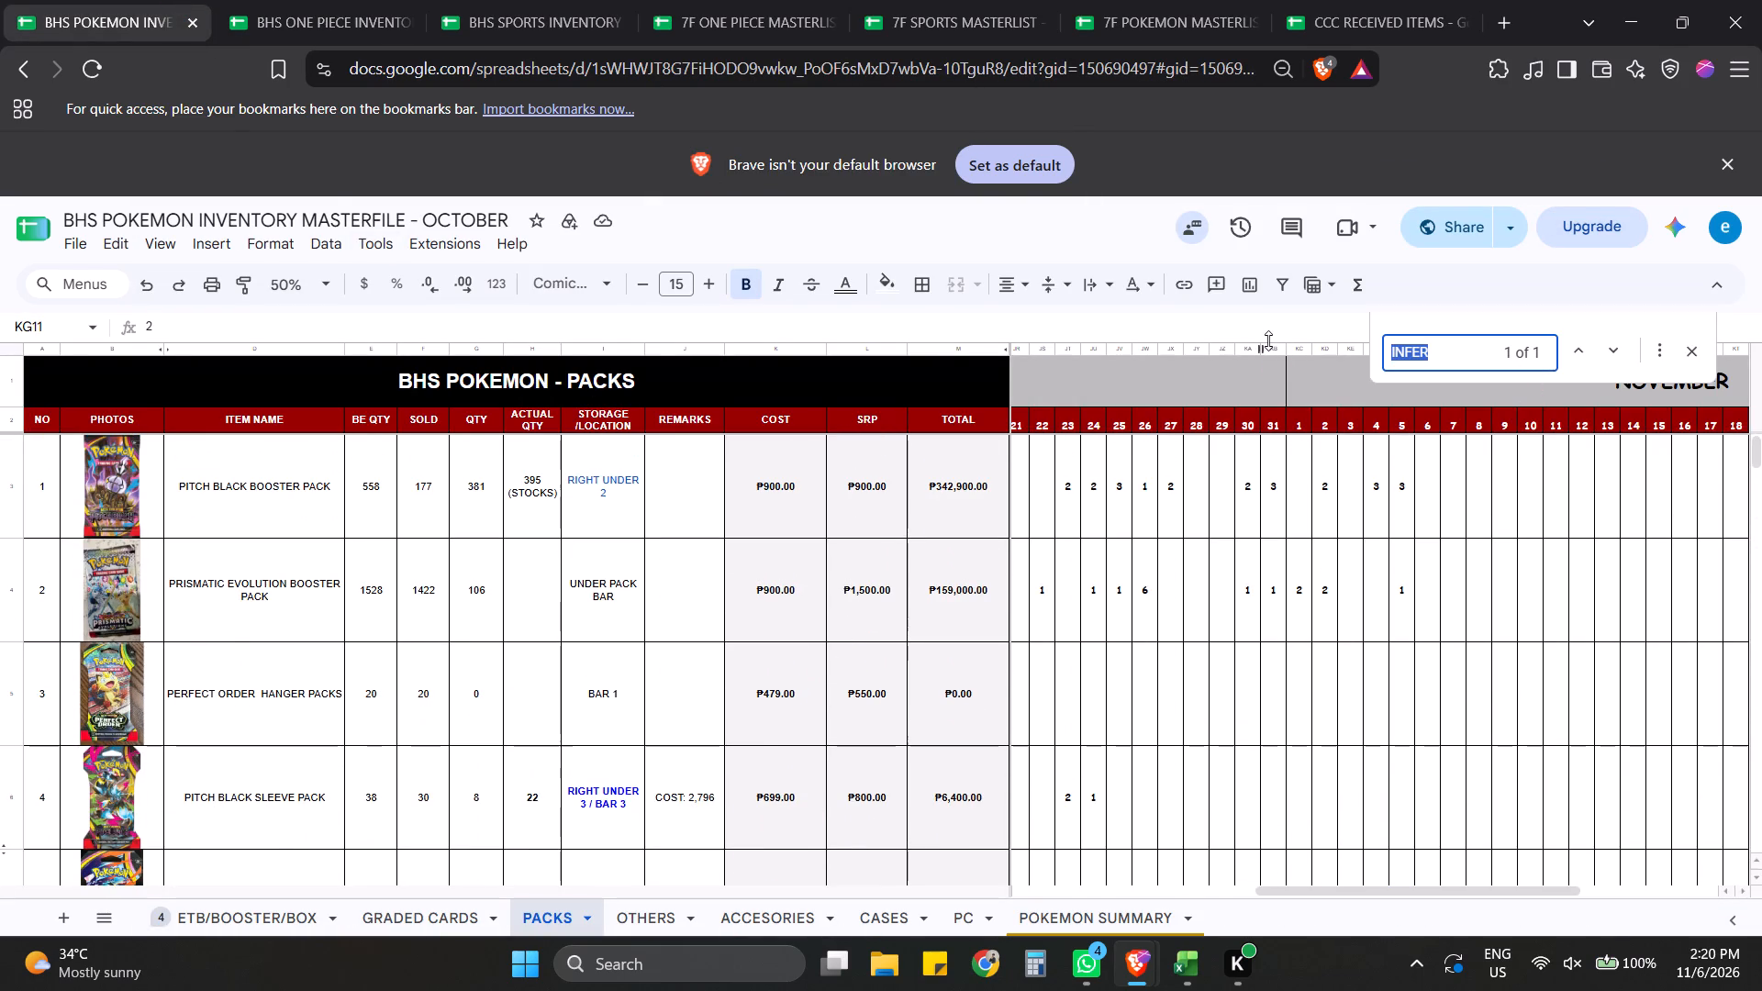
text(PHAN)
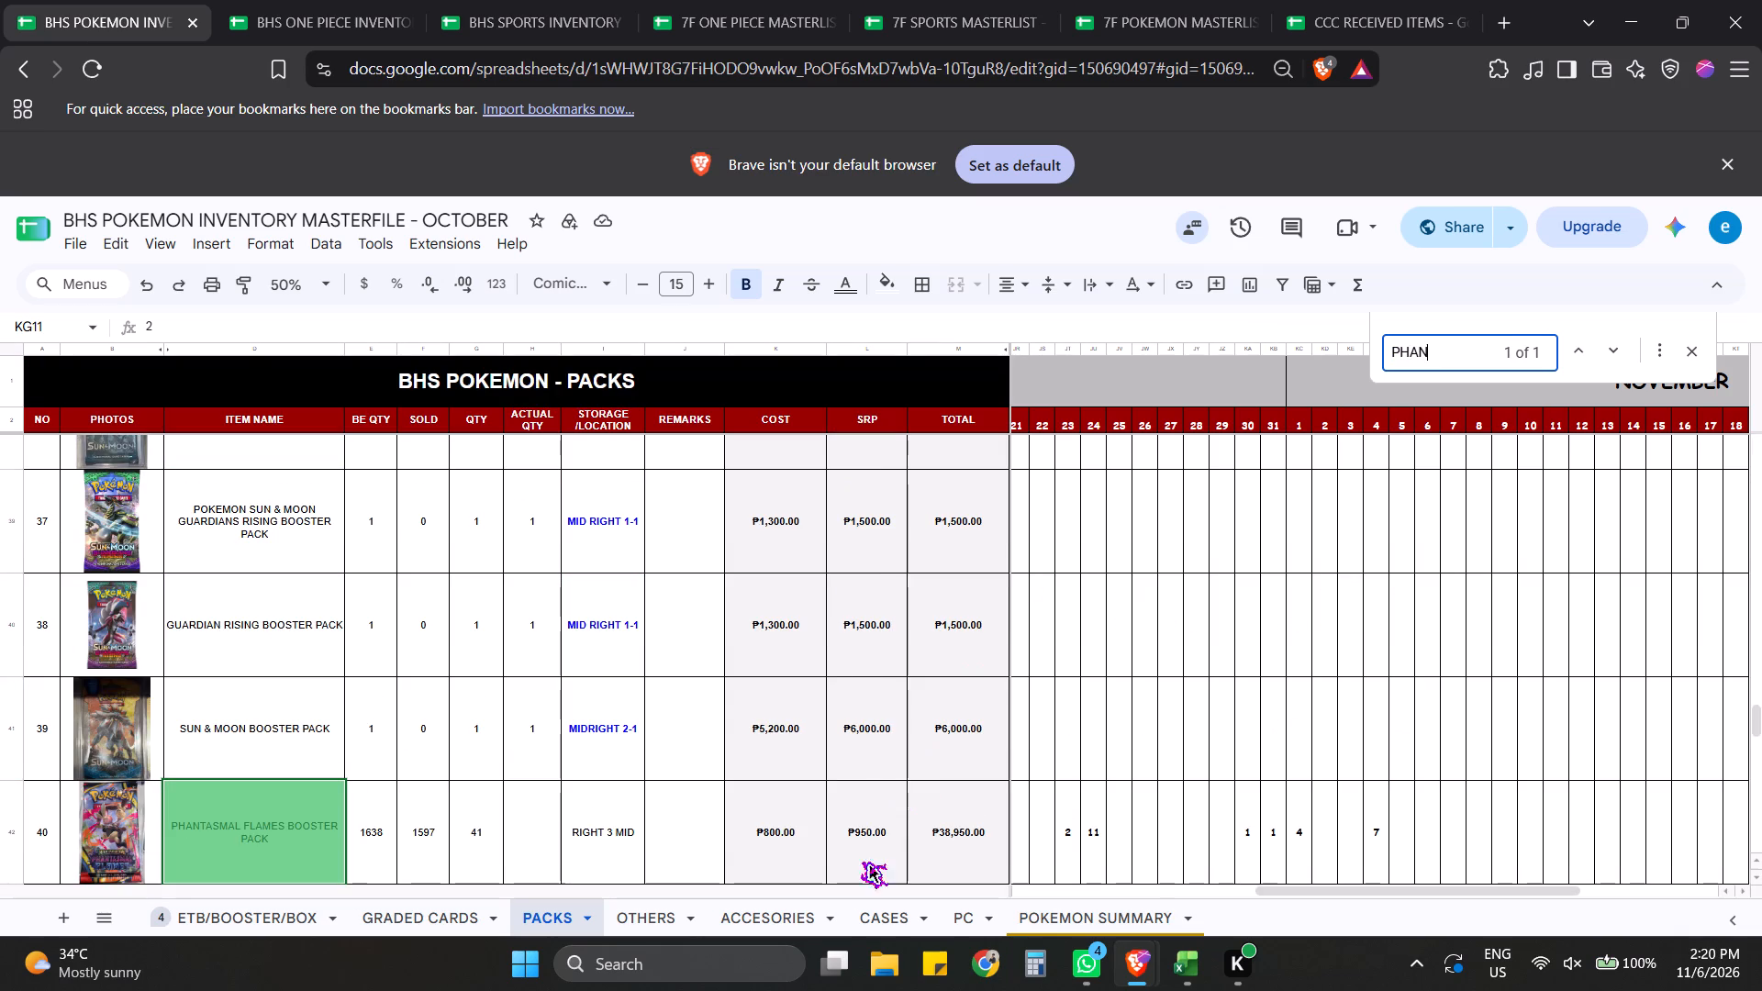
click(463, 811)
Total the November 6 actual counts of PHANTASMAL FLAMES from BAR and PACK BAR by selecting both together.
key(alt+Tab)
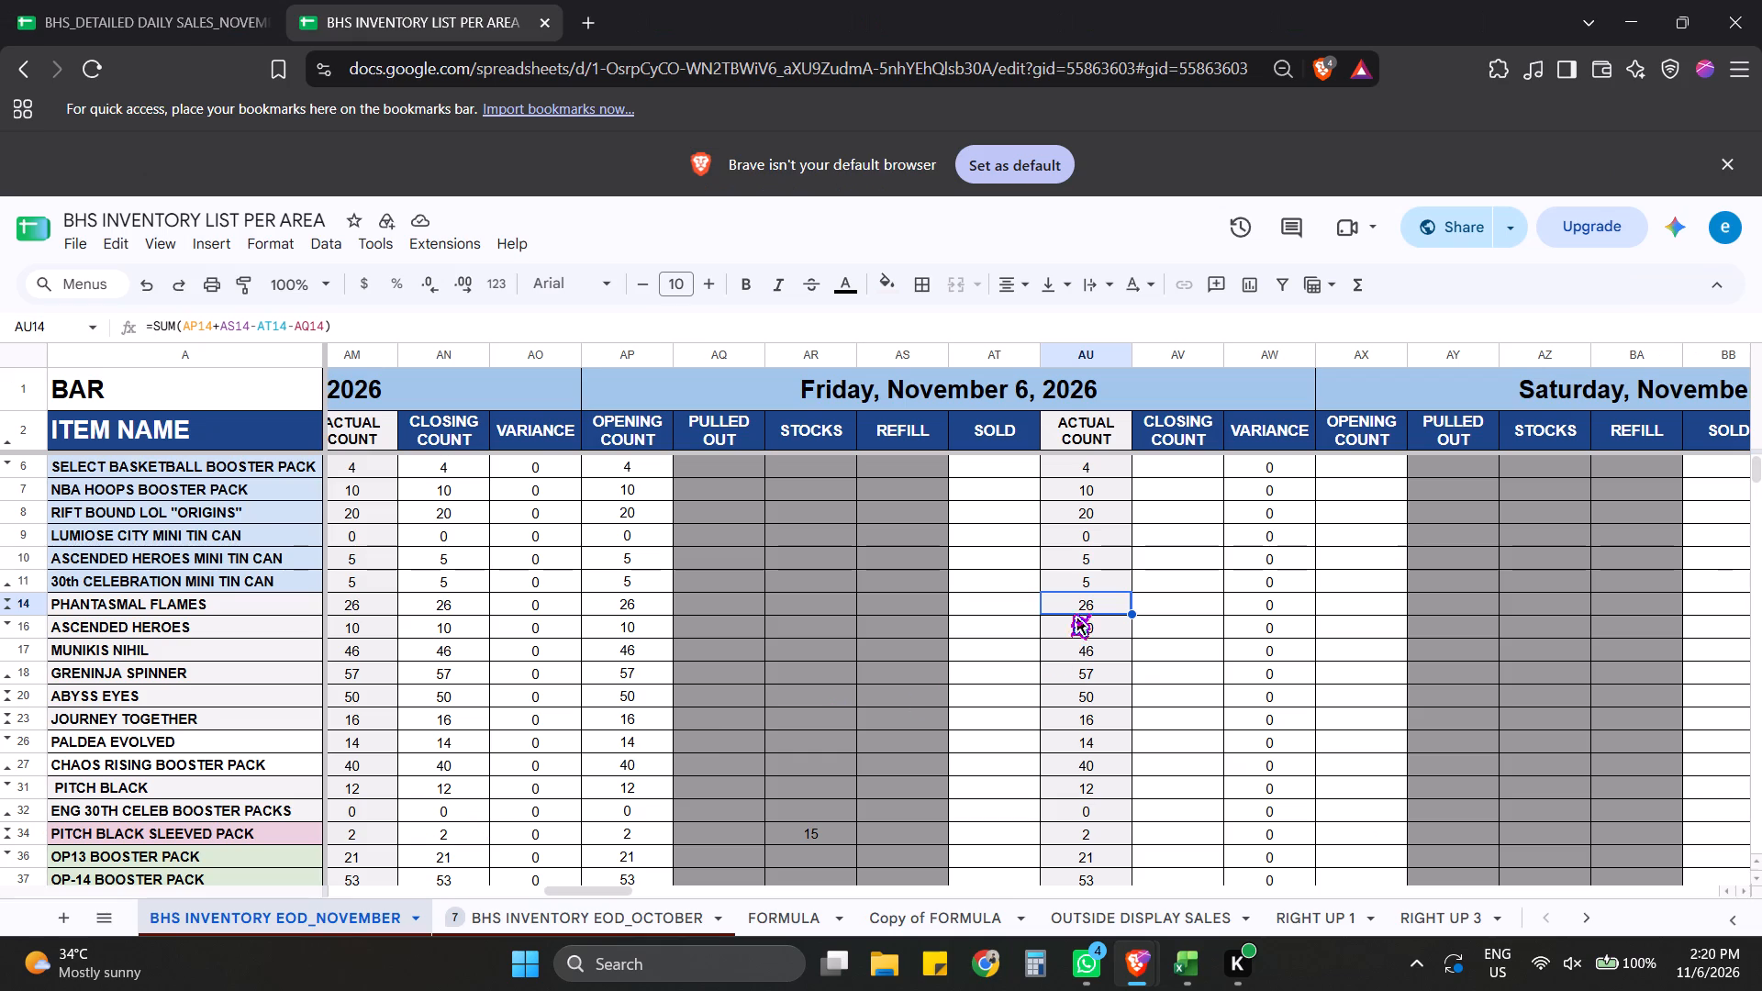
scroll(1096, 663, down, 20)
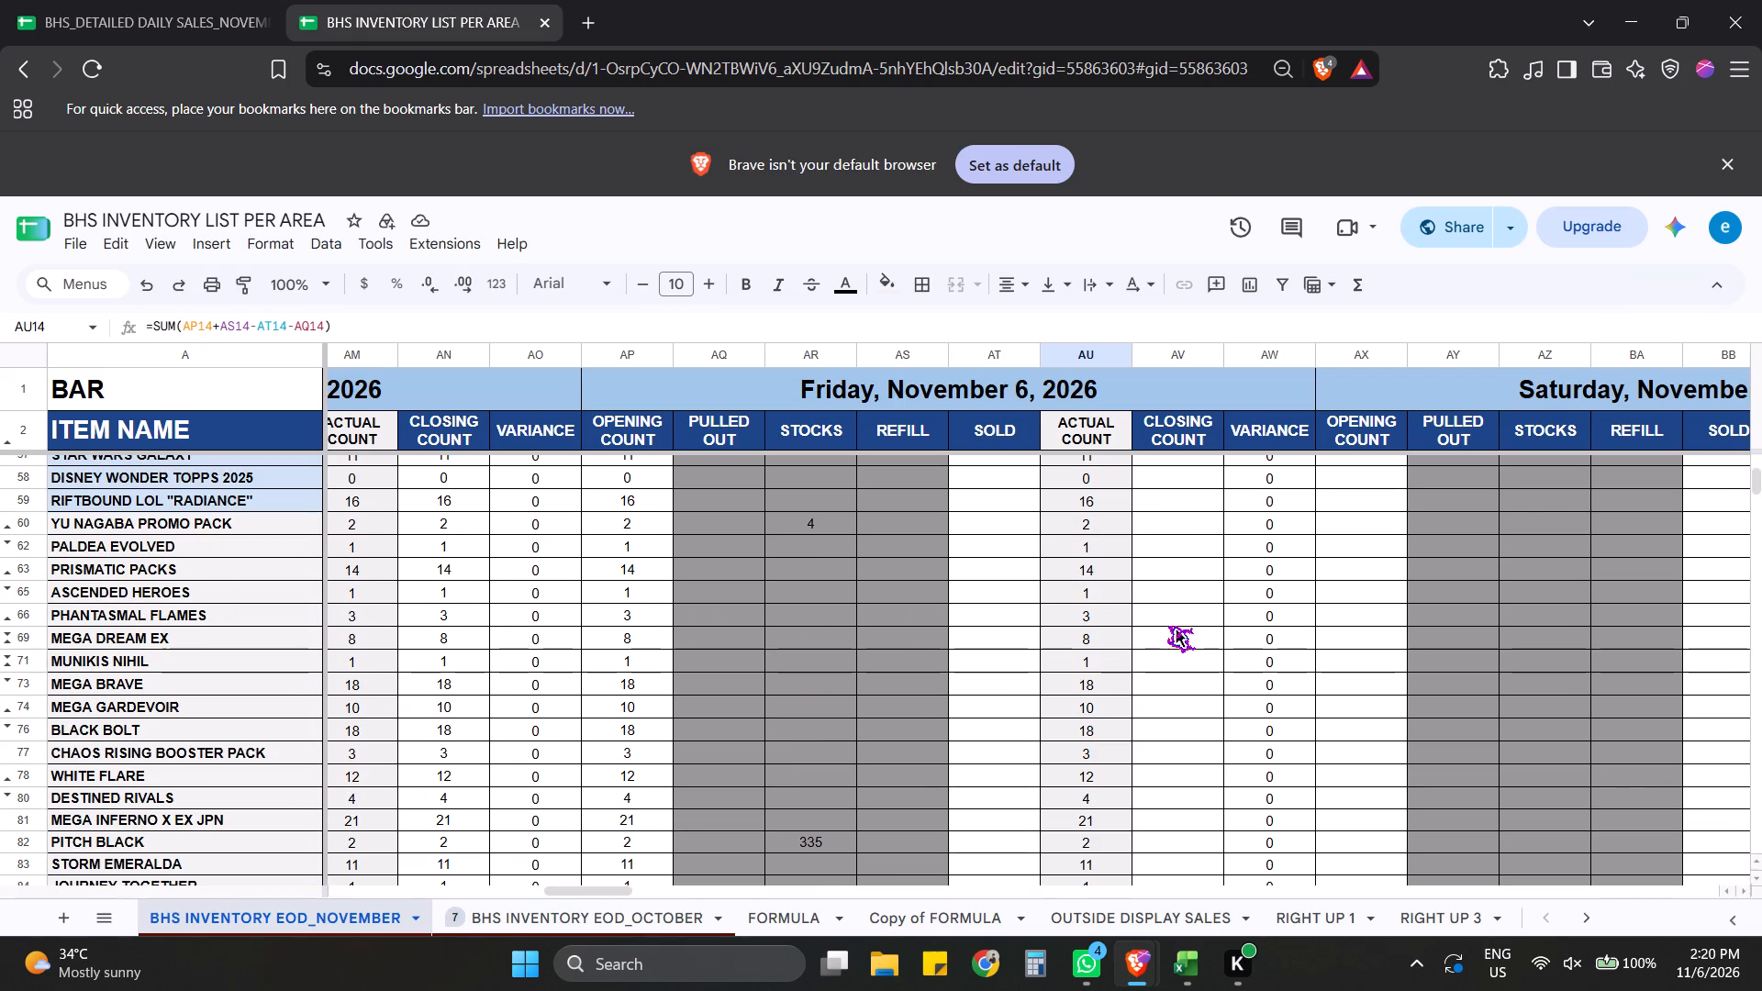
ctrl+click(1100, 616)
scroll(1155, 760, up, 17)
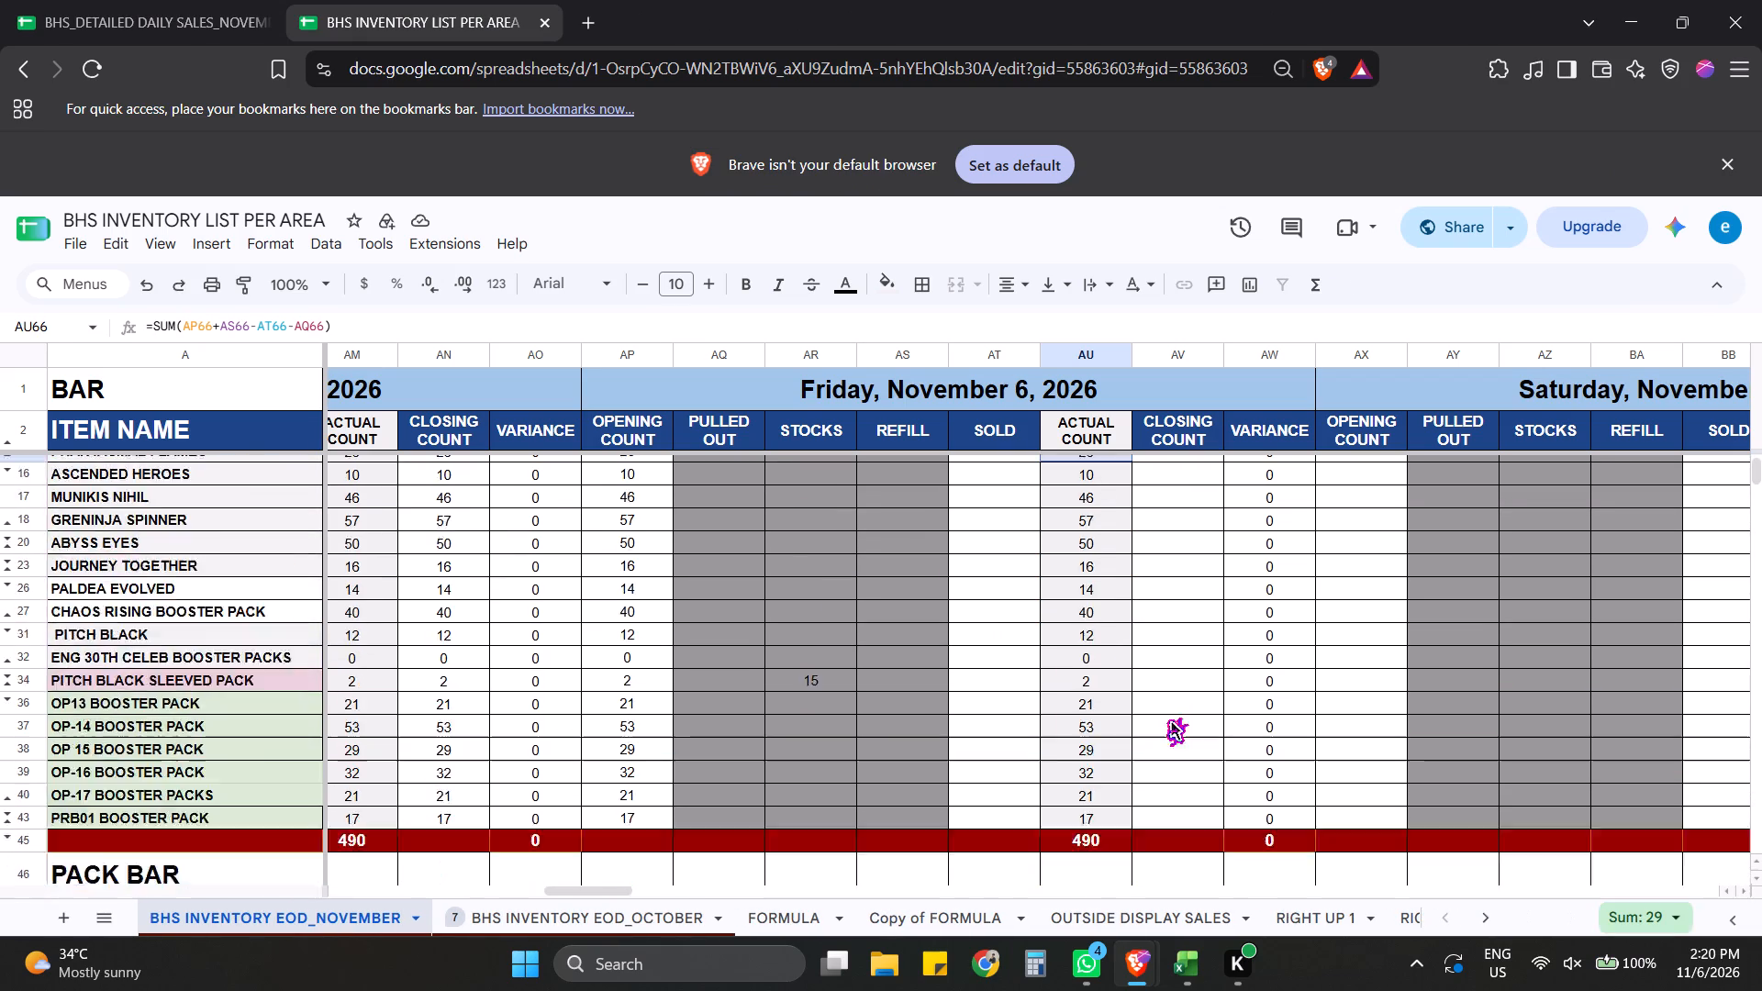
scroll(1163, 718, up, 16)
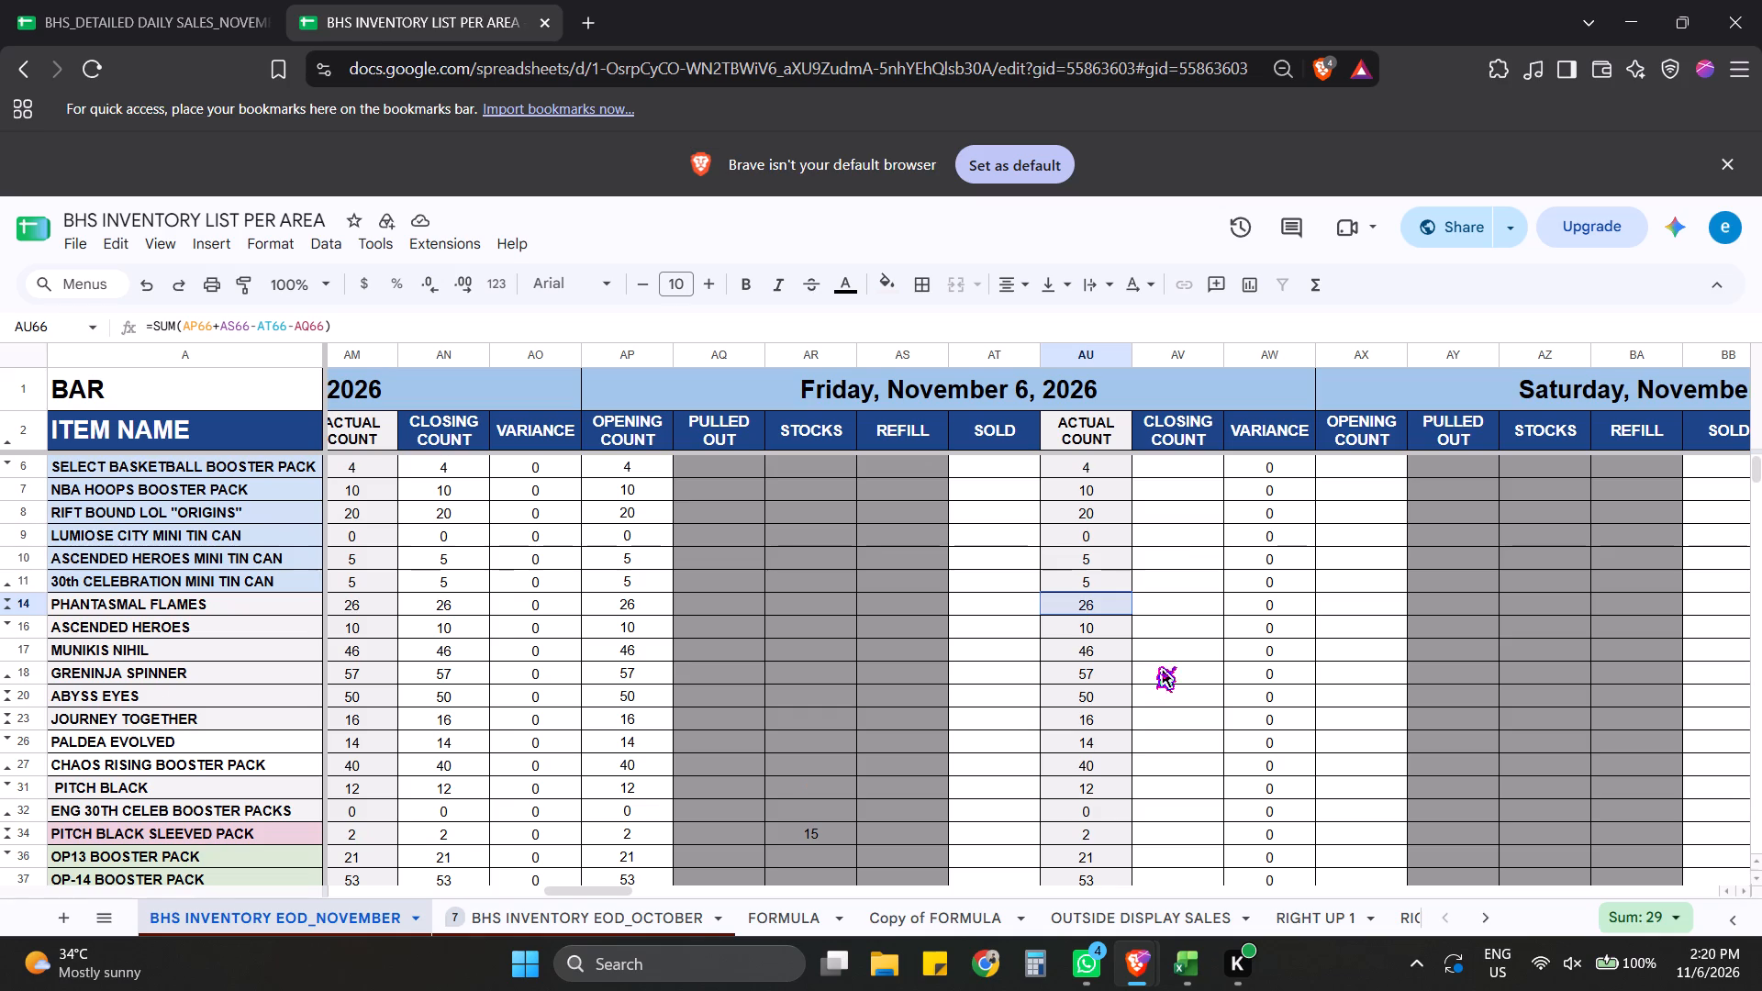
scroll(1154, 665, down, 20)
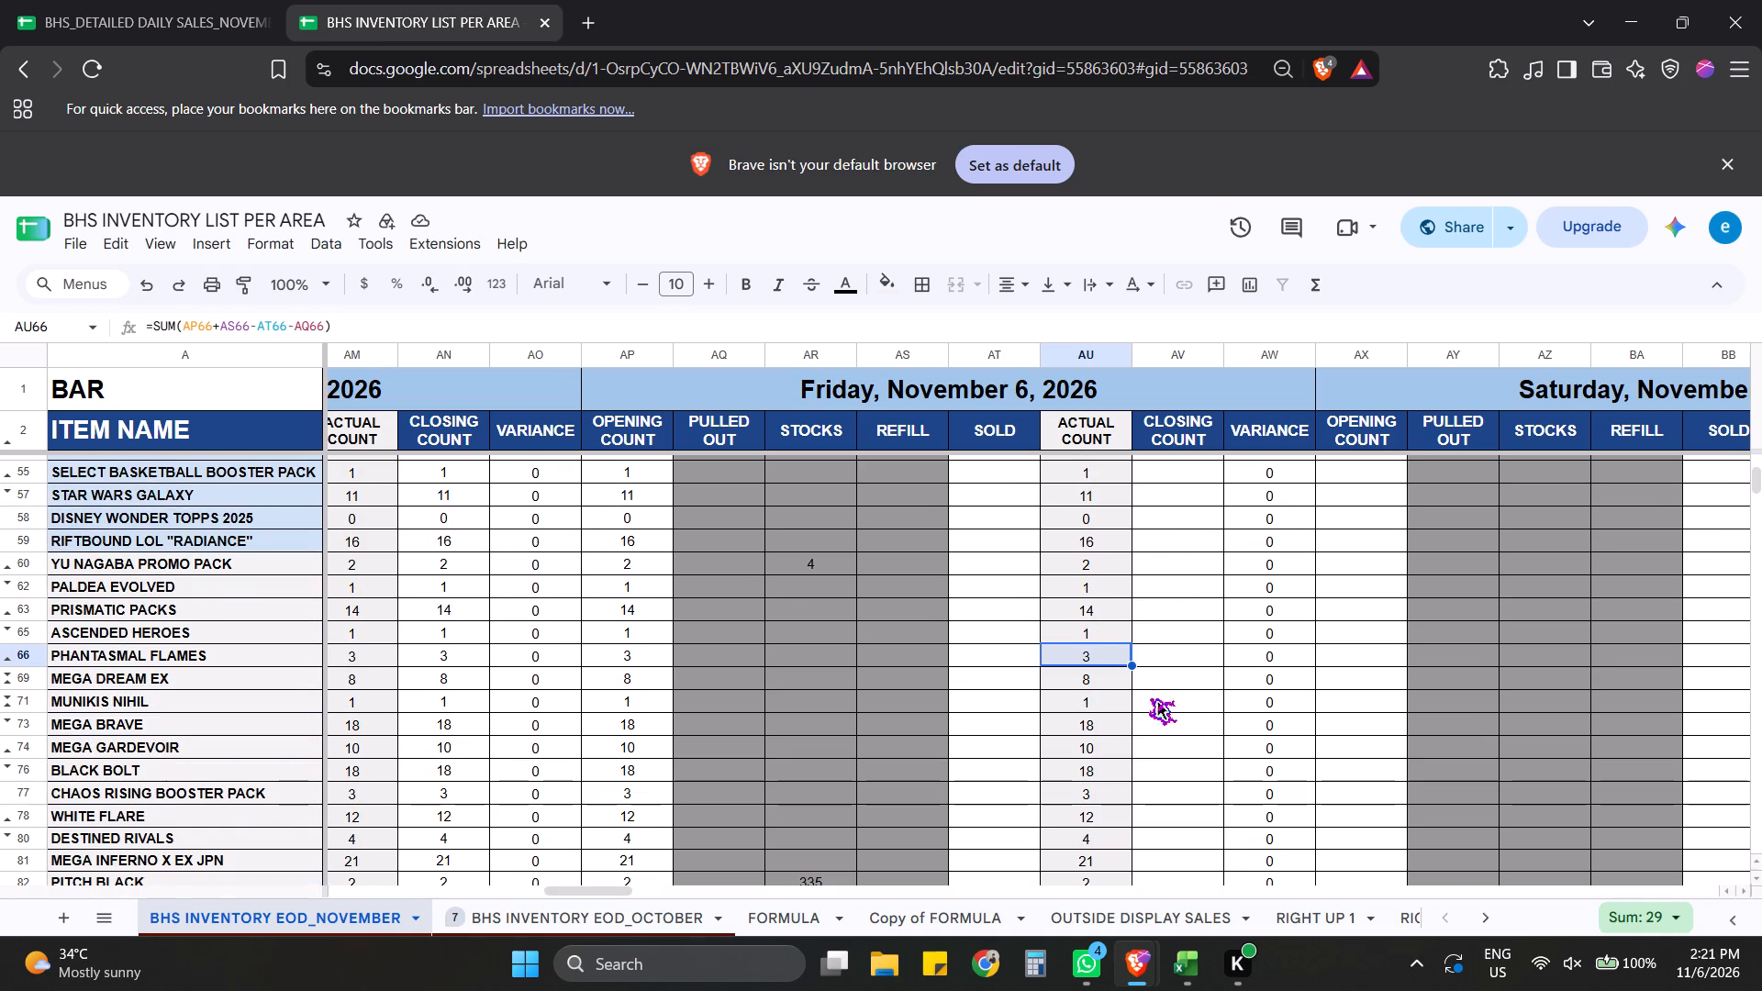
Review Phantasmal Flames Booster Pack's beginning quantity, sold total, remaining quantity and November daily sales in the Pokemon masterfile.
key(alt+Tab)
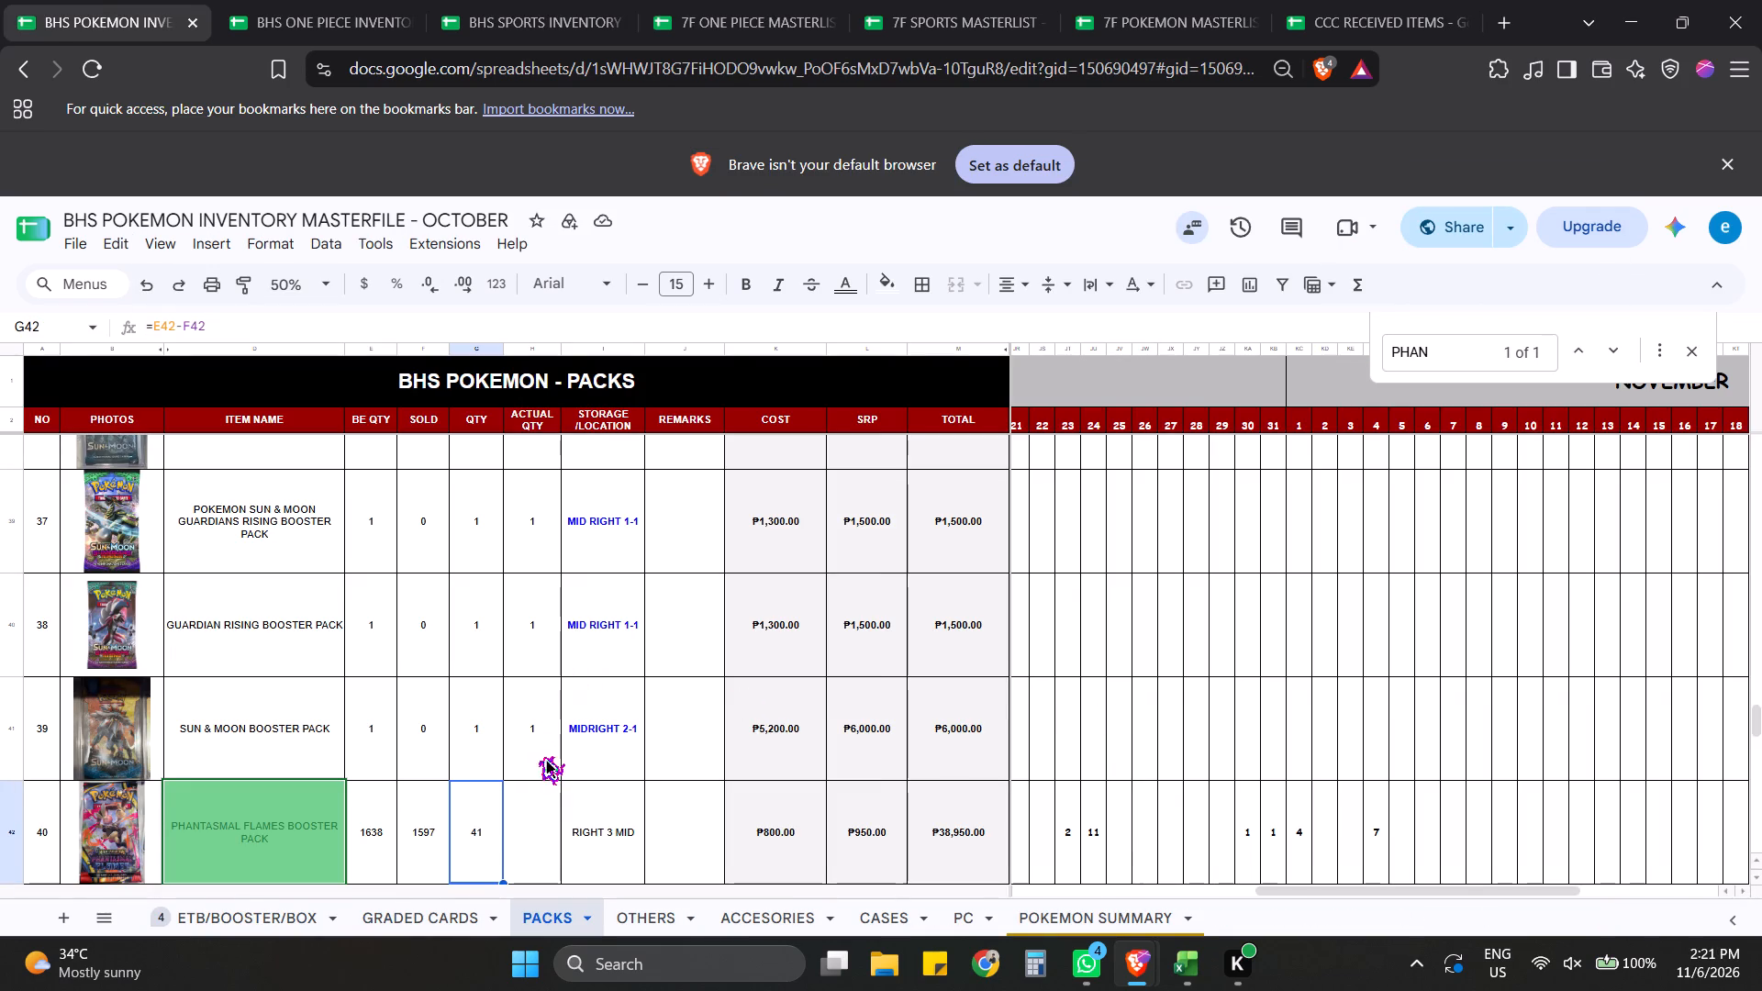
scroll(538, 756, down, 3)
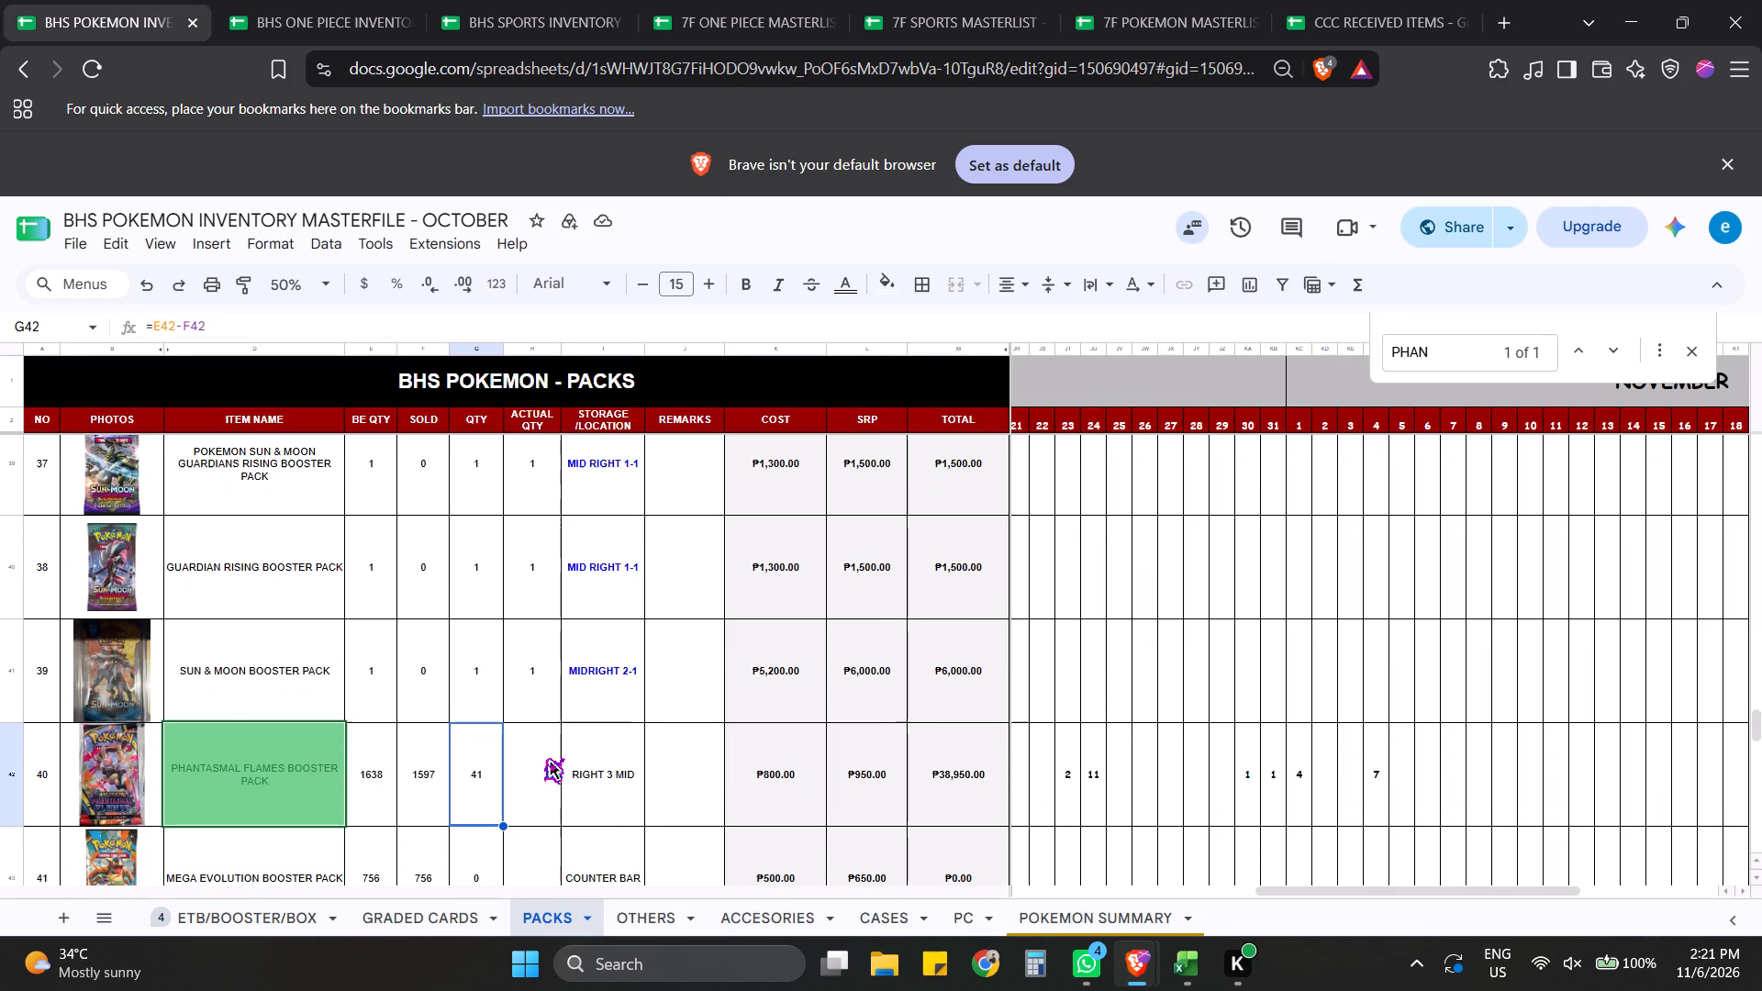
click(384, 780)
click(470, 778)
click(439, 778)
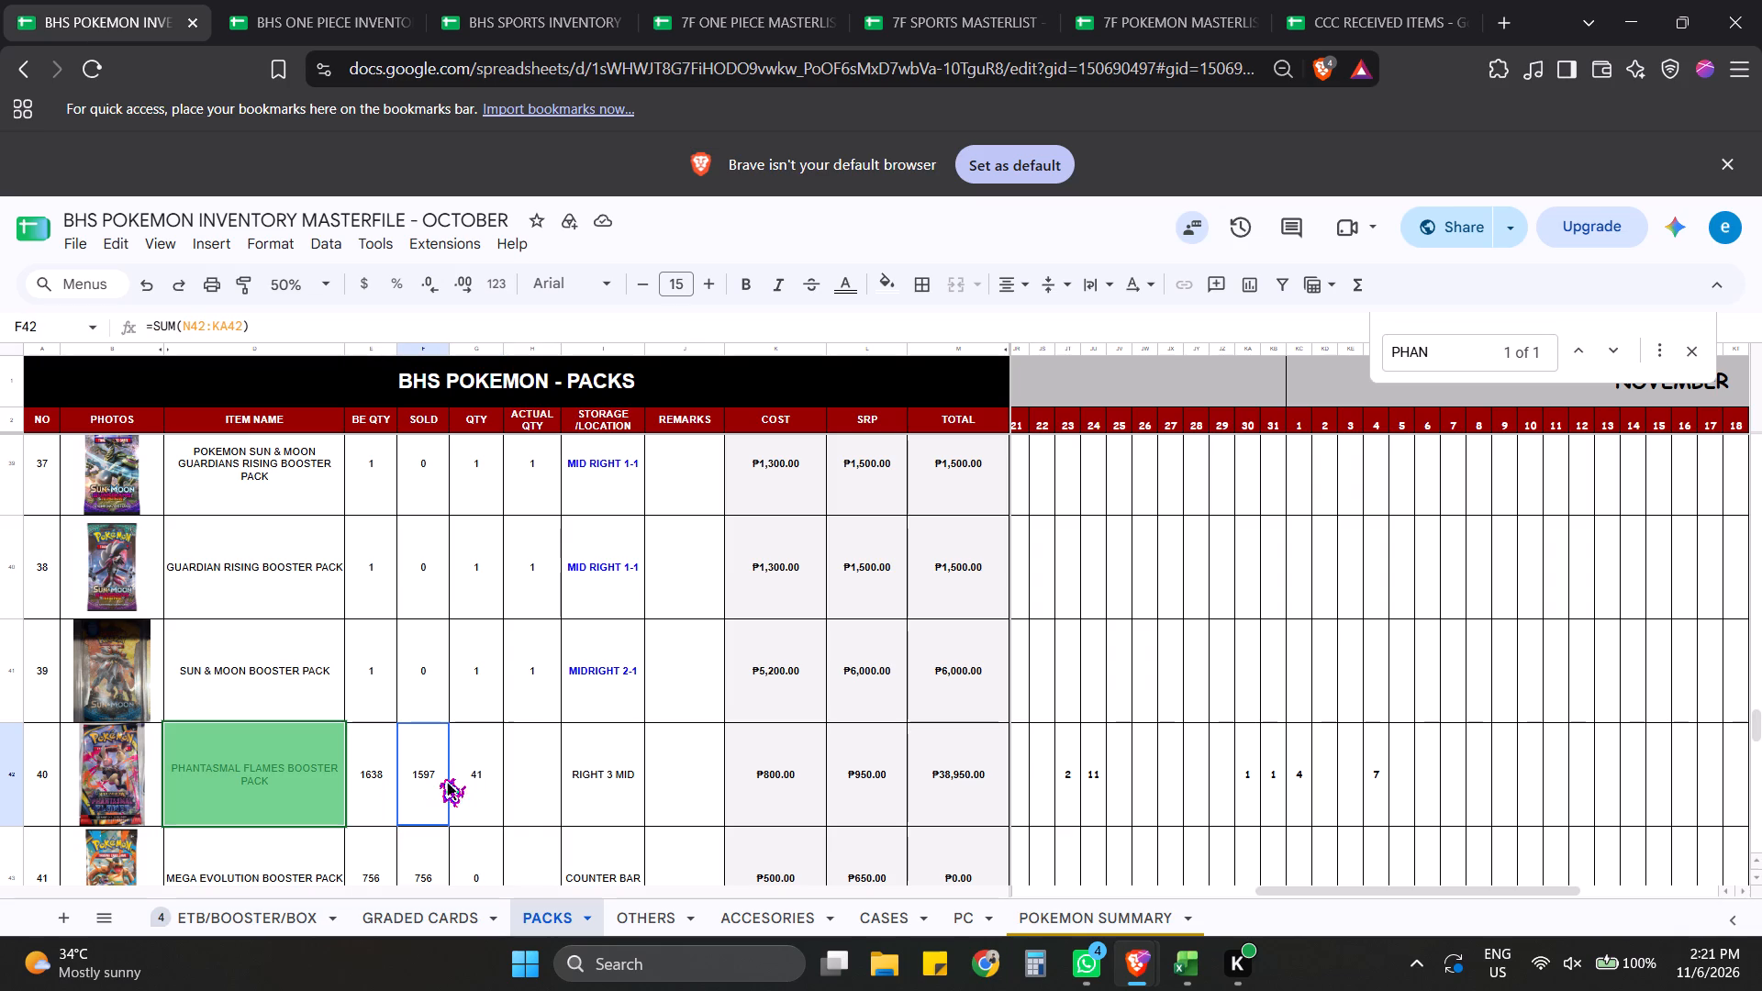
click(380, 781)
click(447, 777)
click(1372, 785)
click(1287, 780)
click(1304, 781)
Trace the PACK BAR PHANTASMAL FLAMES row back to November 1 in the area inventory list, checking its daily sales.
key(alt+Tab)
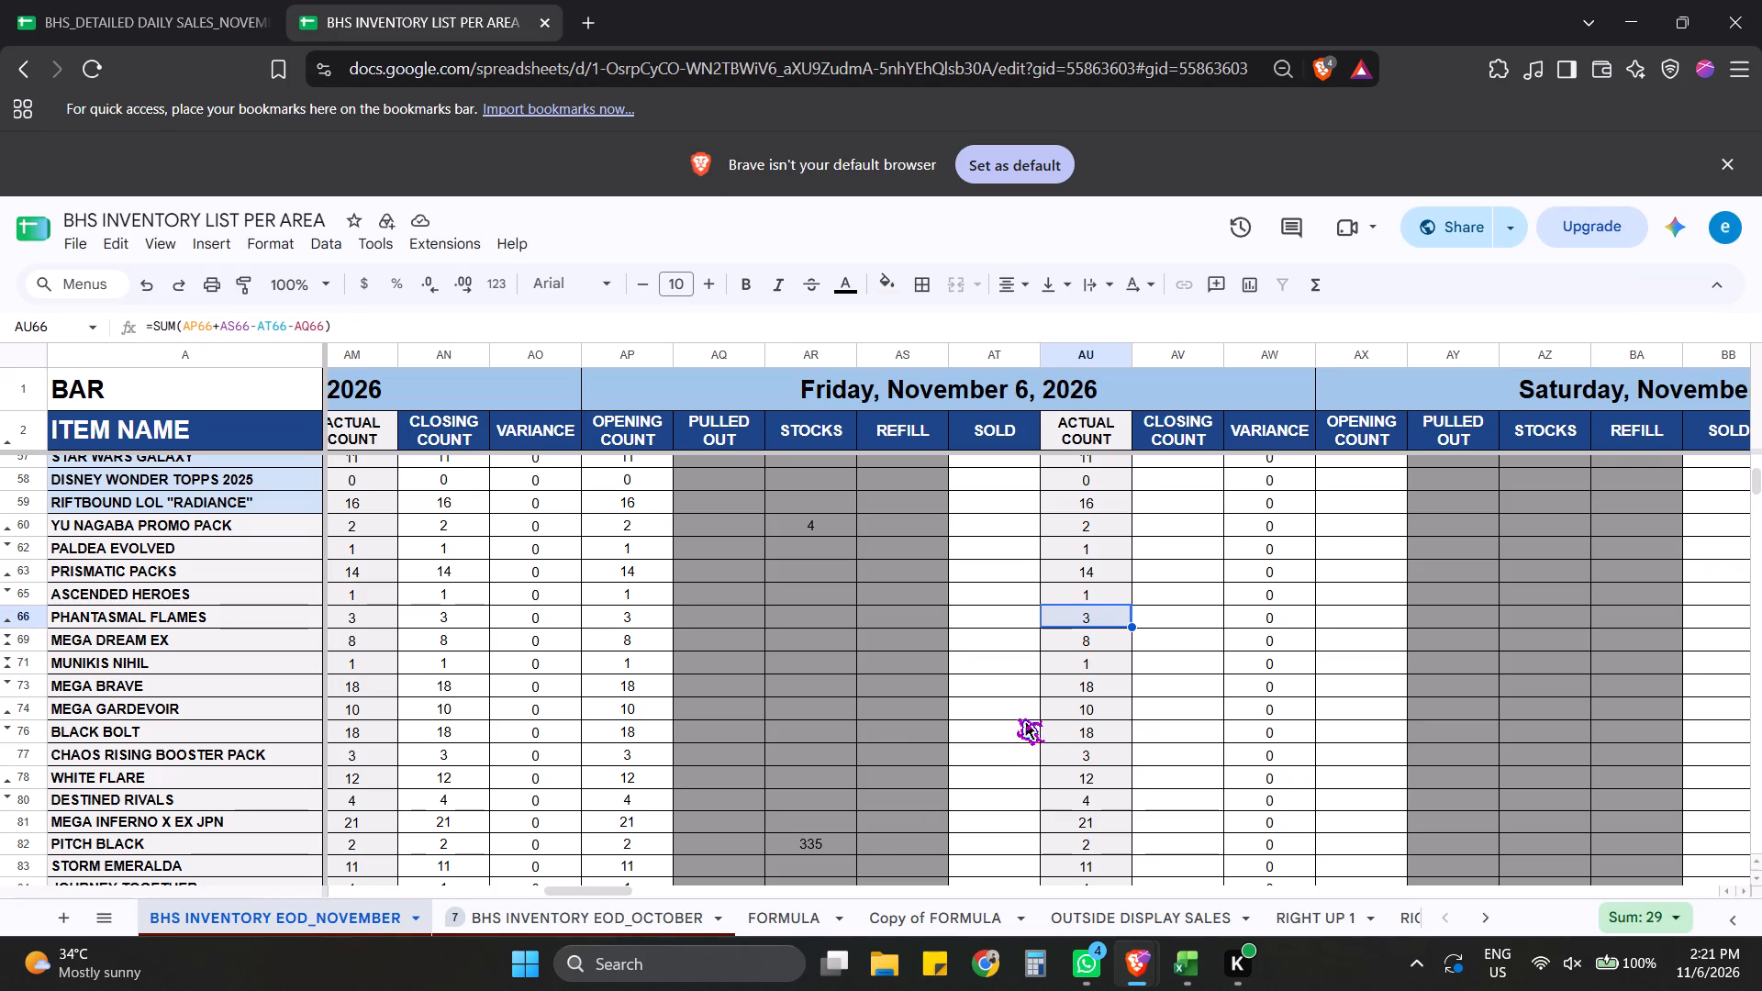
key(Up)
key(Down)
key(Left)
key(Left)
key(Left)
key(Left)
key(Left)
key(Left)
key(Left)
key(Left)
key(Left)
key(Left)
key(Left)
key(Left)
key(Left)
key(Left)
key(Left)
key(Left)
key(Left)
key(Left)
key(Left)
key(Left)
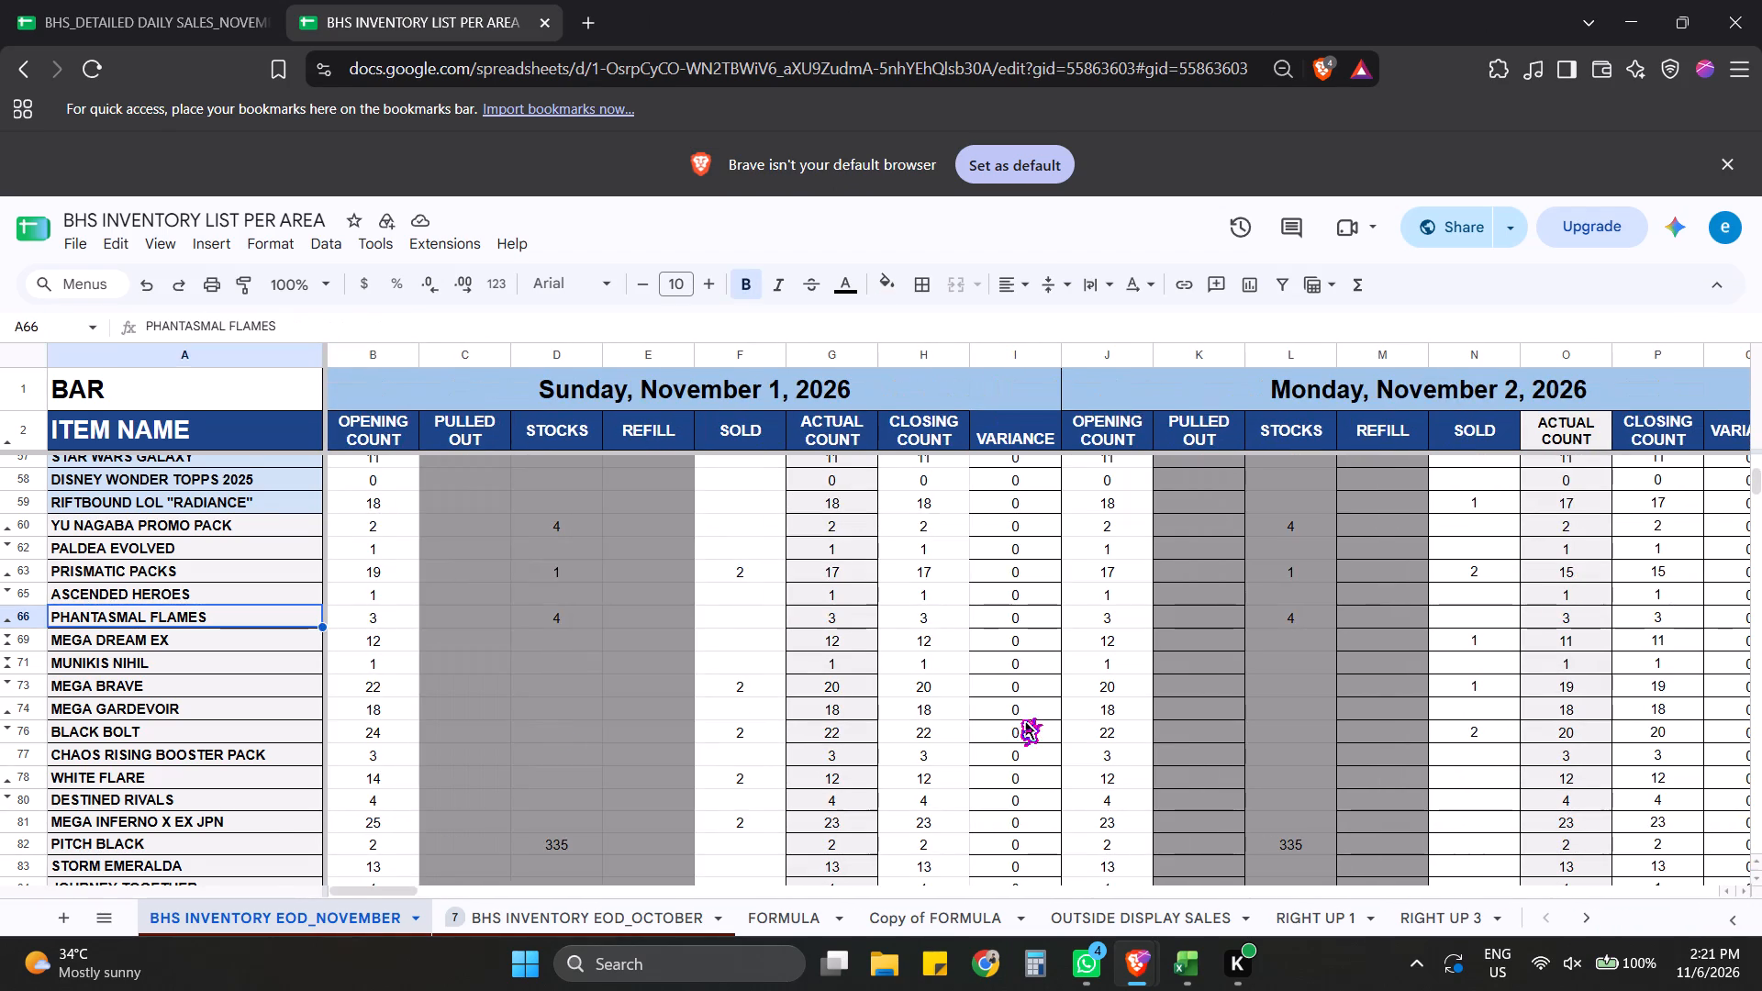
key(Right)
key(Right)
key(Right)
key(Right)
key(Right)
key(Right)
key(Right)
key(Right)
key(Right)
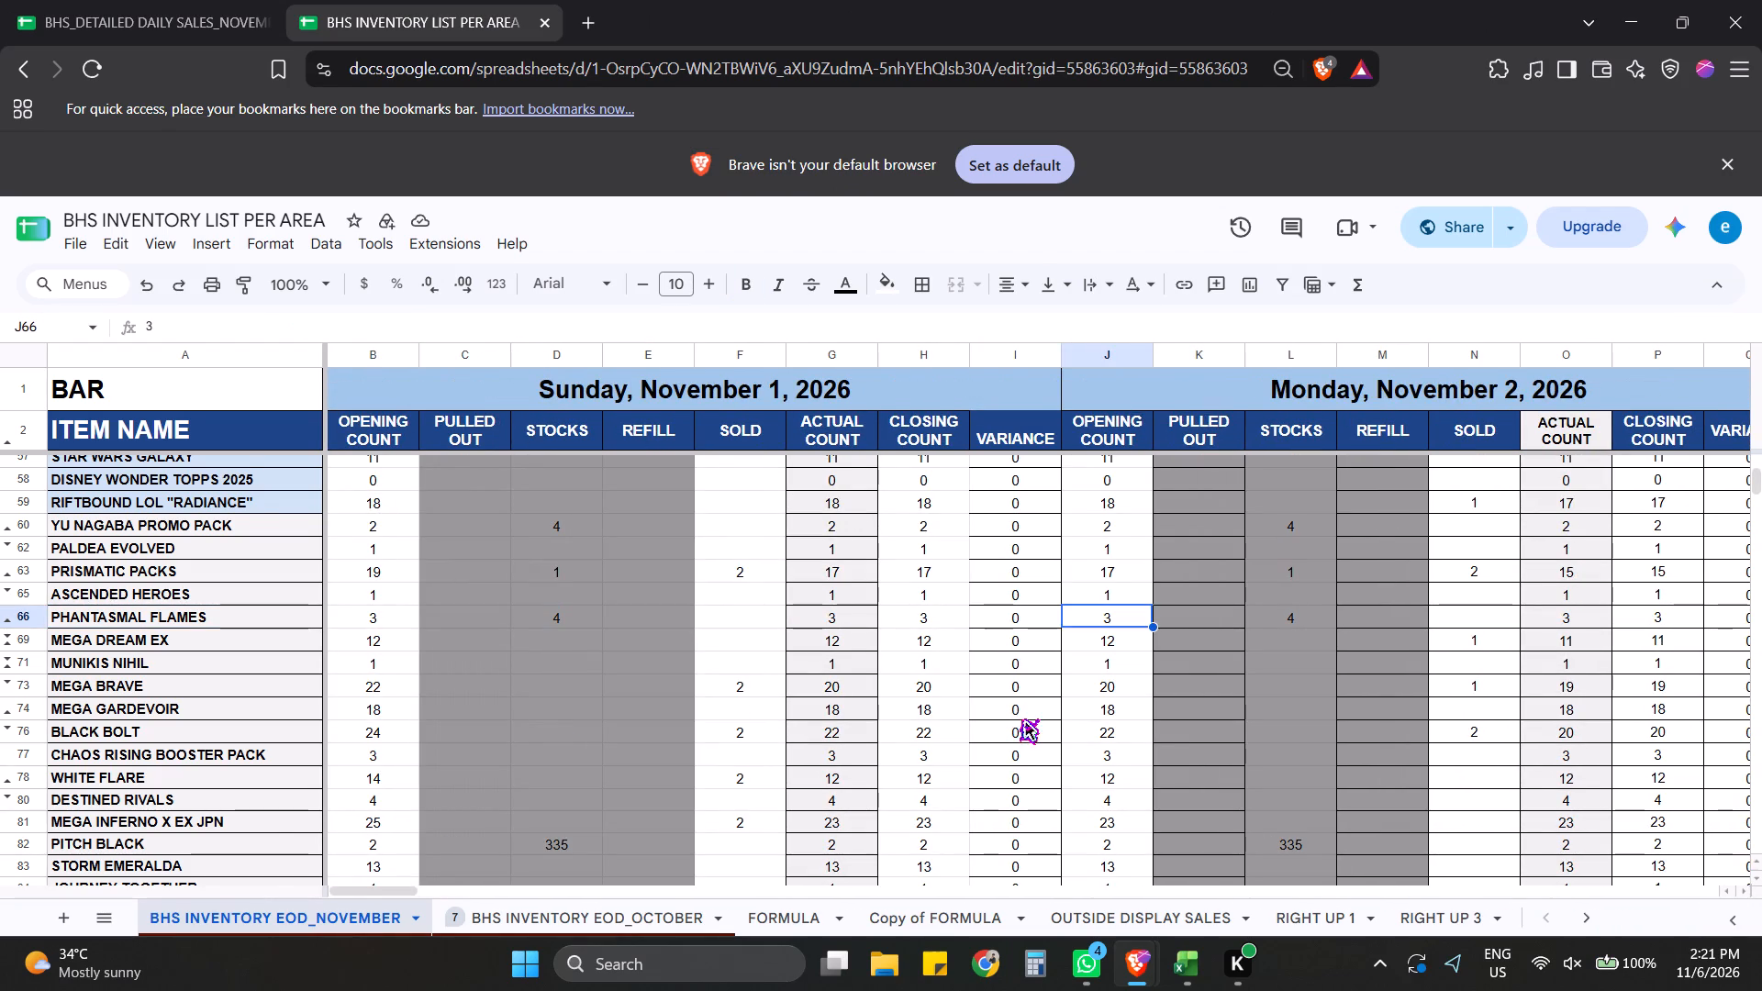
key(Right)
Go up to the BAR PHANTASMAL FLAMES row, and check its November 1 and 2 sales.
key(Up)
key(Up)
key(Up)
key(Up)
key(Up)
key(Up)
key(Up)
key(Up)
key(Up)
key(Up)
key(Up)
key(Up)
key(Up)
key(Up)
key(Up)
key(Up)
key(Up)
key(Up)
key(Up)
key(Up)
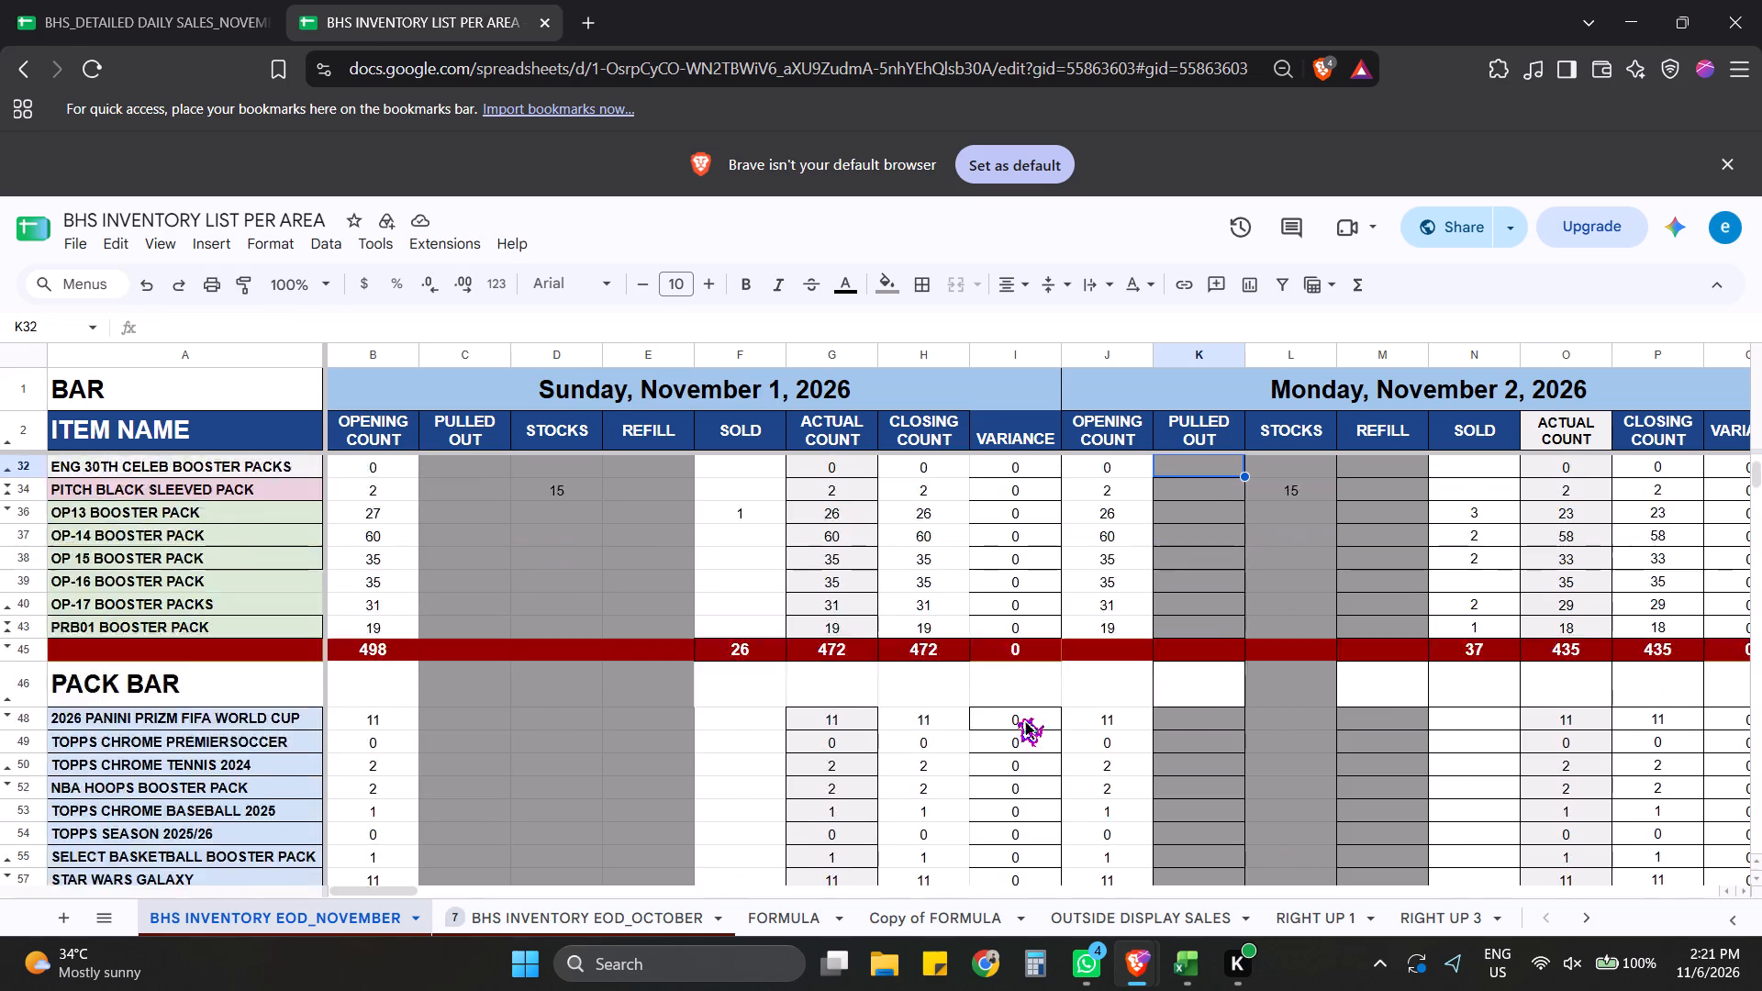
key(Up)
key(Down)
key(Down)
key(Down)
key(Down)
key(Down)
key(Down)
key(Down)
key(Down)
key(Down)
key(Down)
key(Down)
key(Down)
key(Down)
key(Down)
key(Down)
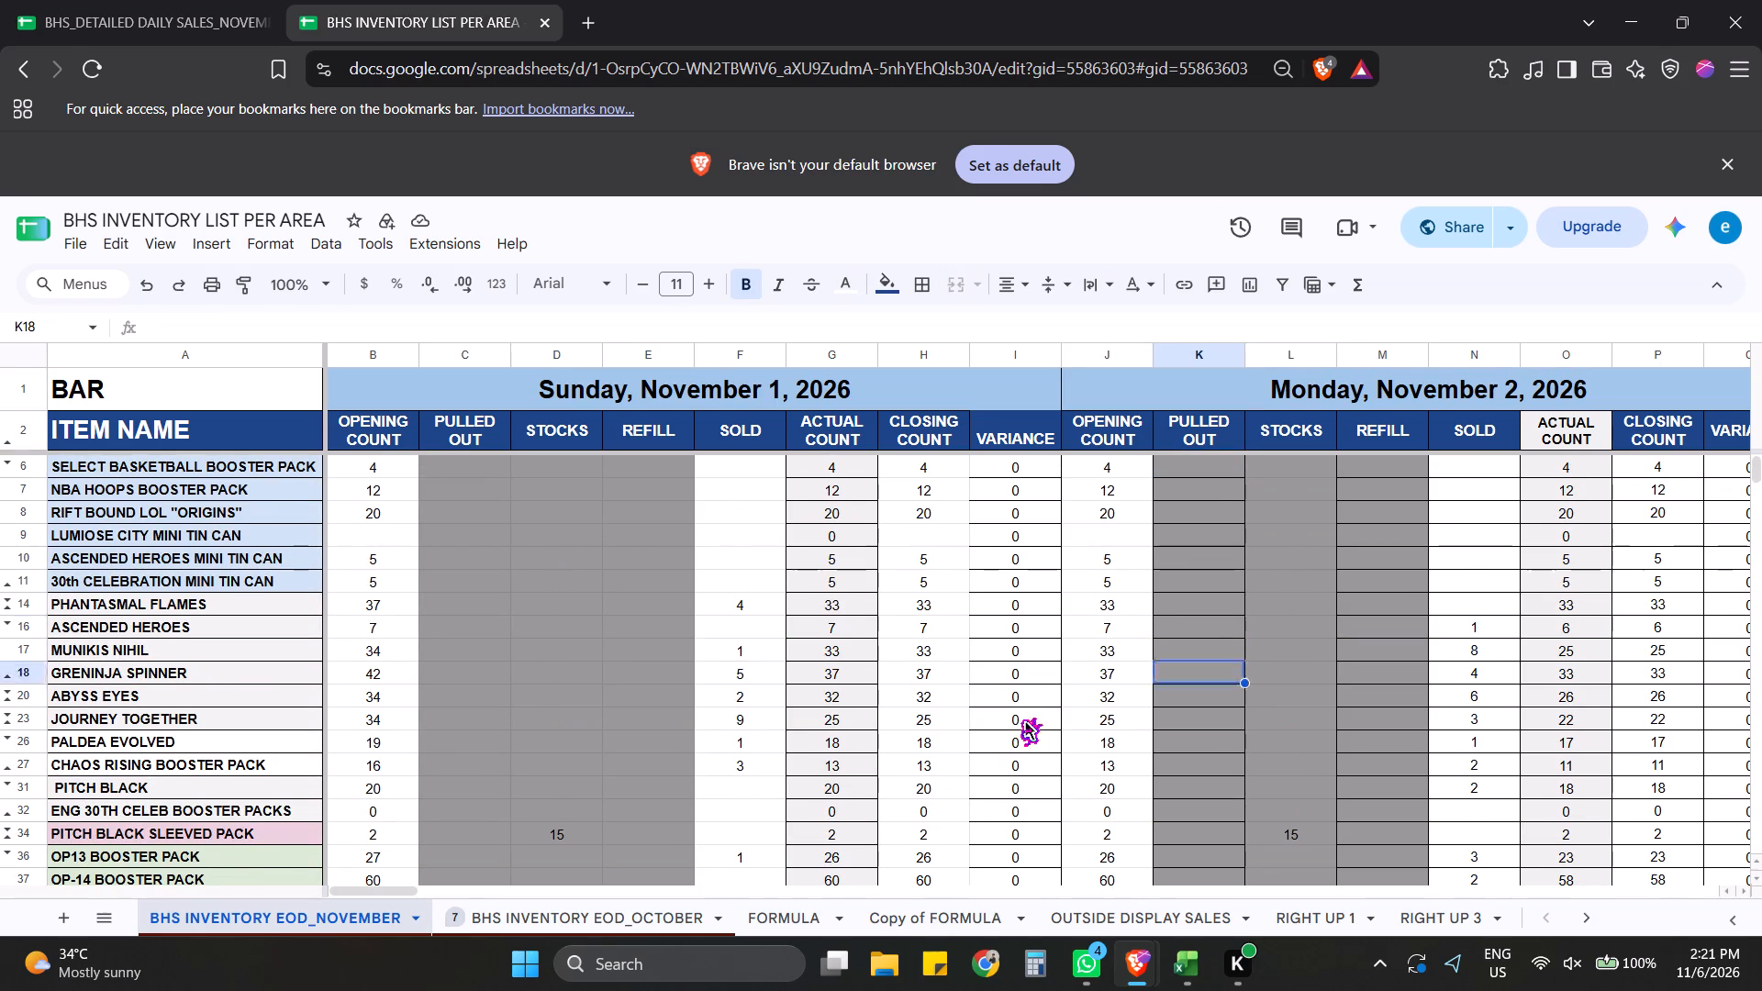
key(Up)
key(Up)
key(Up)
key(Up)
key(Up)
key(Up)
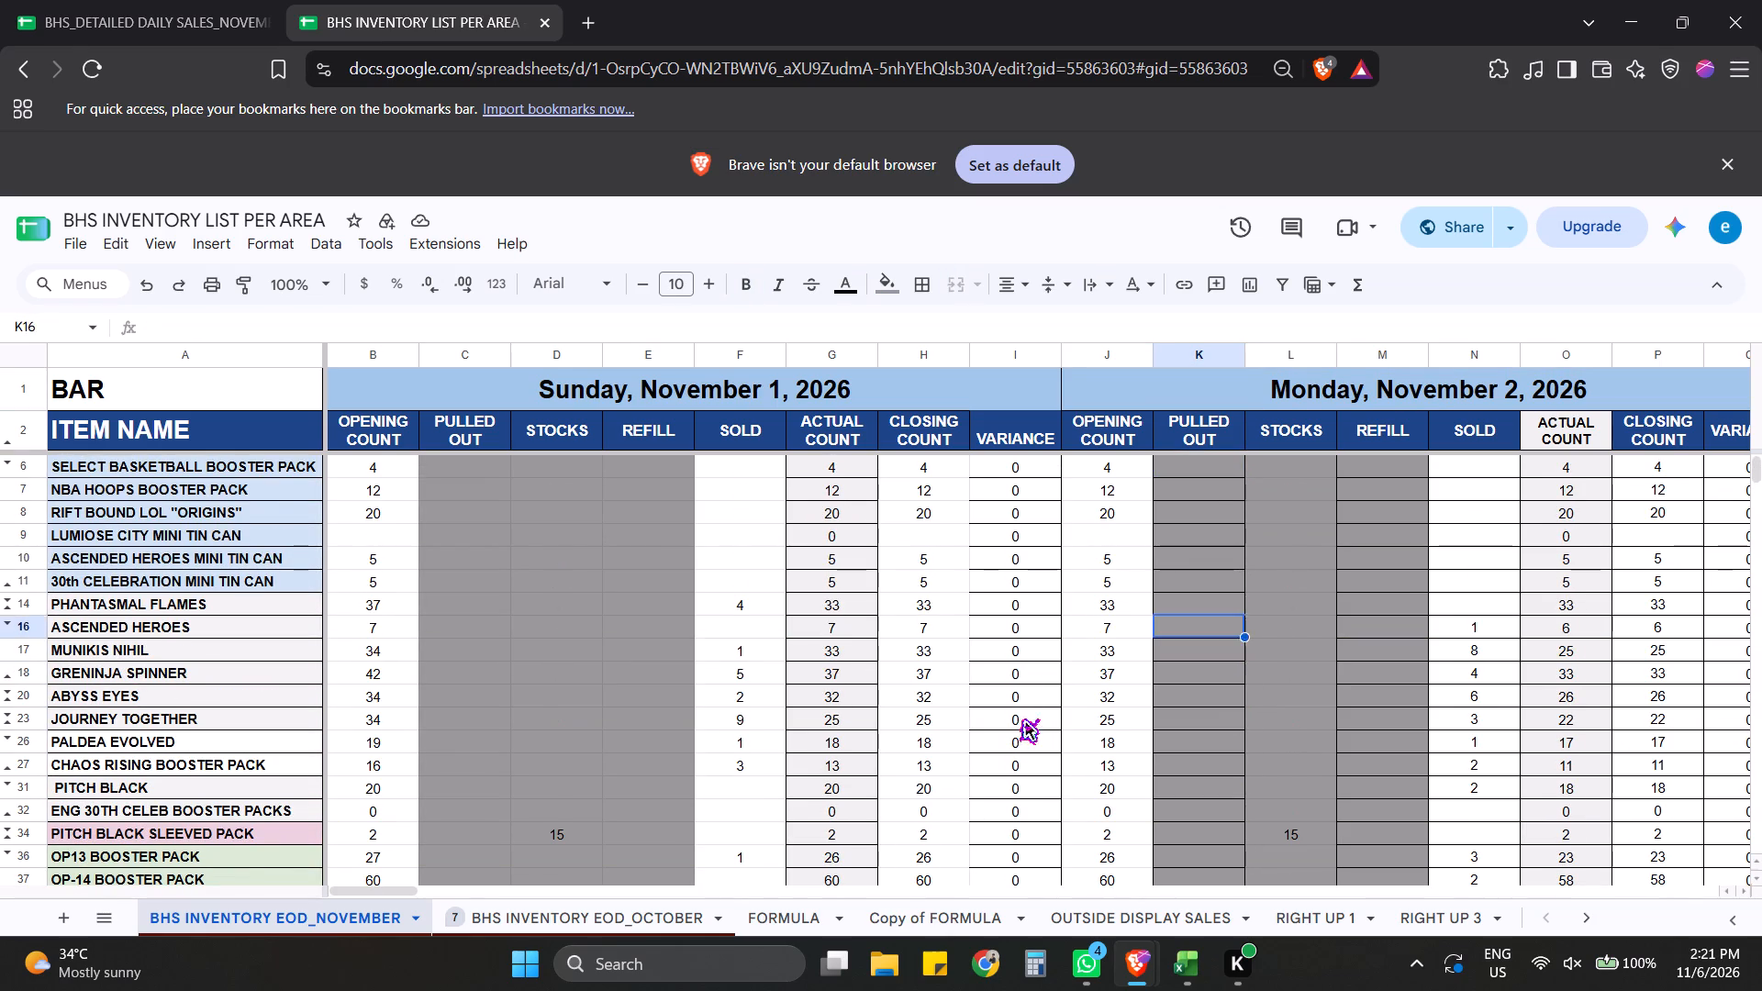
key(Up)
key(Left)
key(Left)
key(Left)
key(Left)
key(Left)
key(Left)
key(Left)
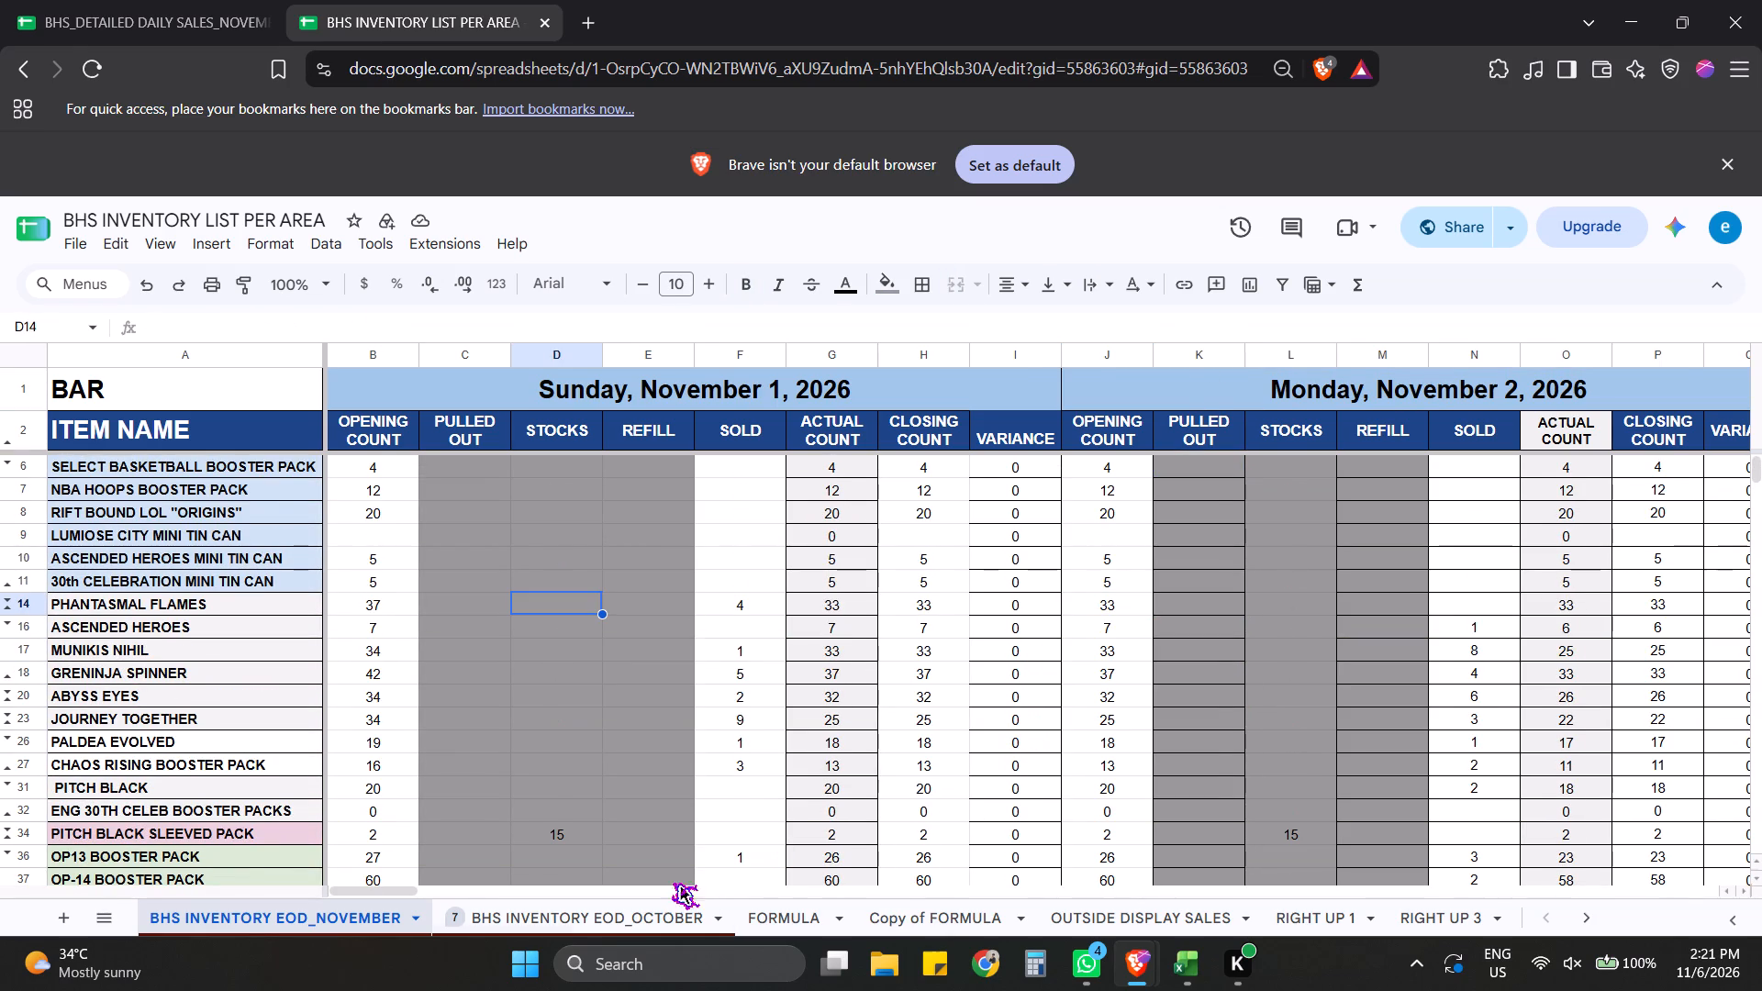
Open the October end-of-day inventory sheet, and examine the PACK BAR PHANTASMAL FLAMES row from October 1 onward.
click(585, 924)
scroll(335, 733, up, 9)
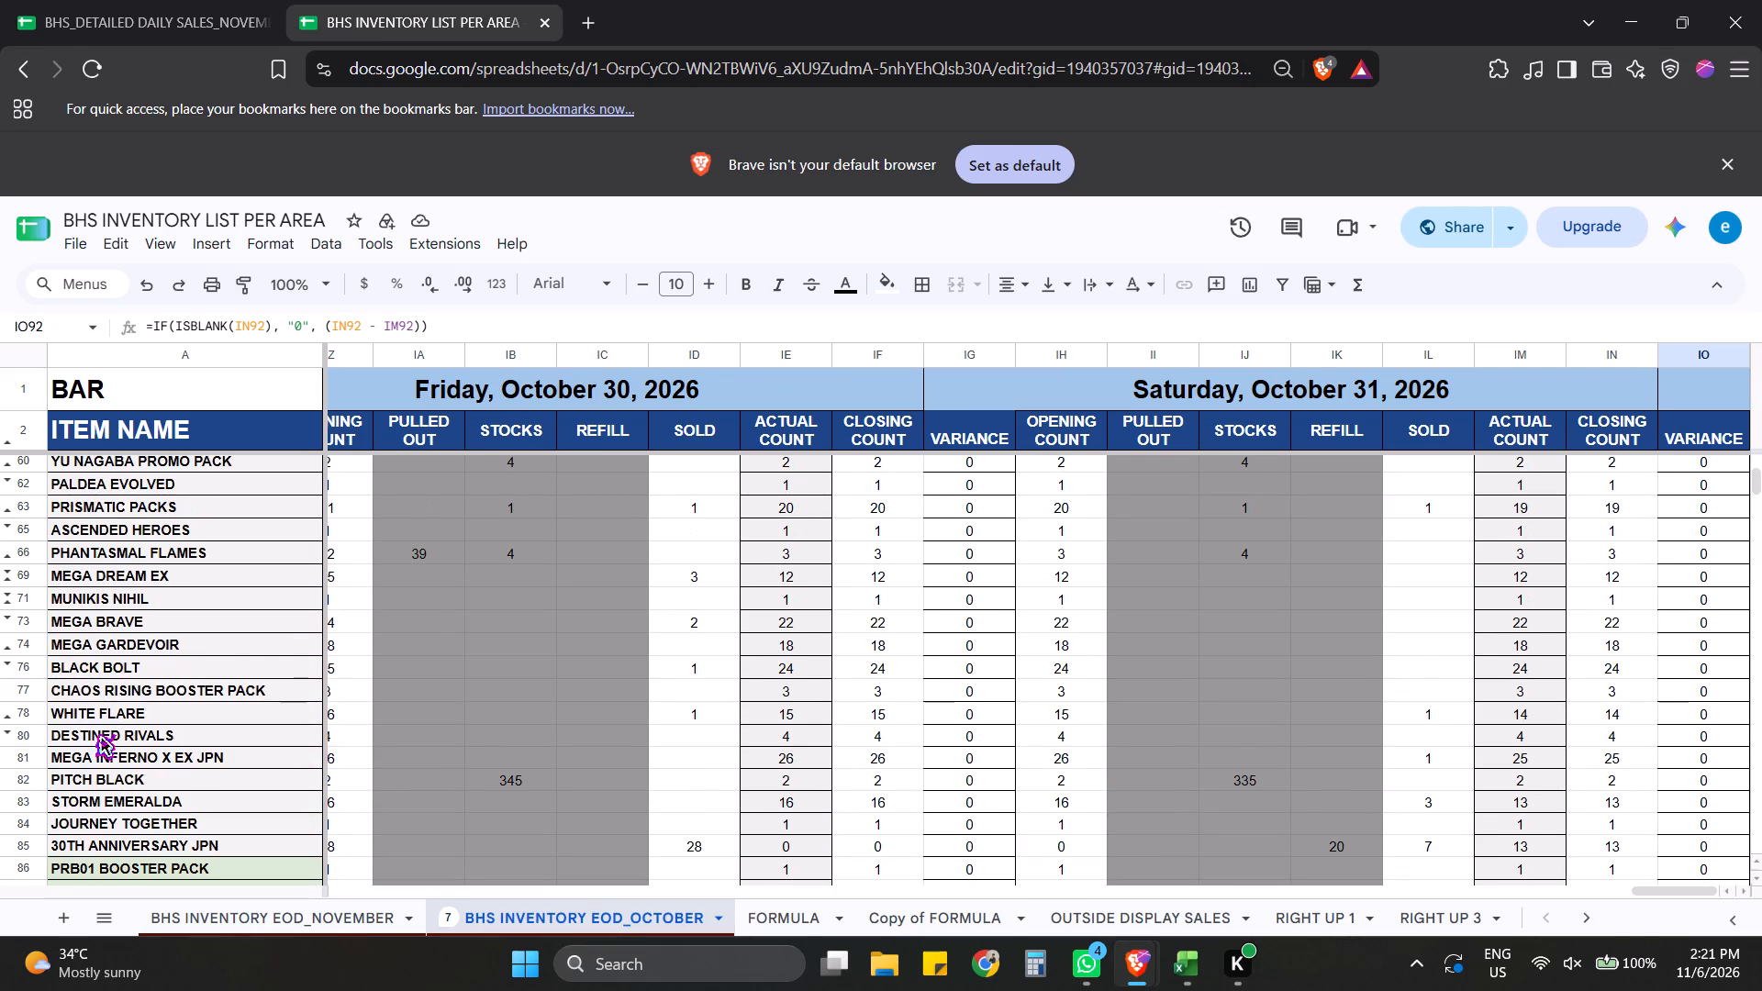
click(122, 590)
key(Tab)
key(Tab)
key(Tab)
key(Tab)
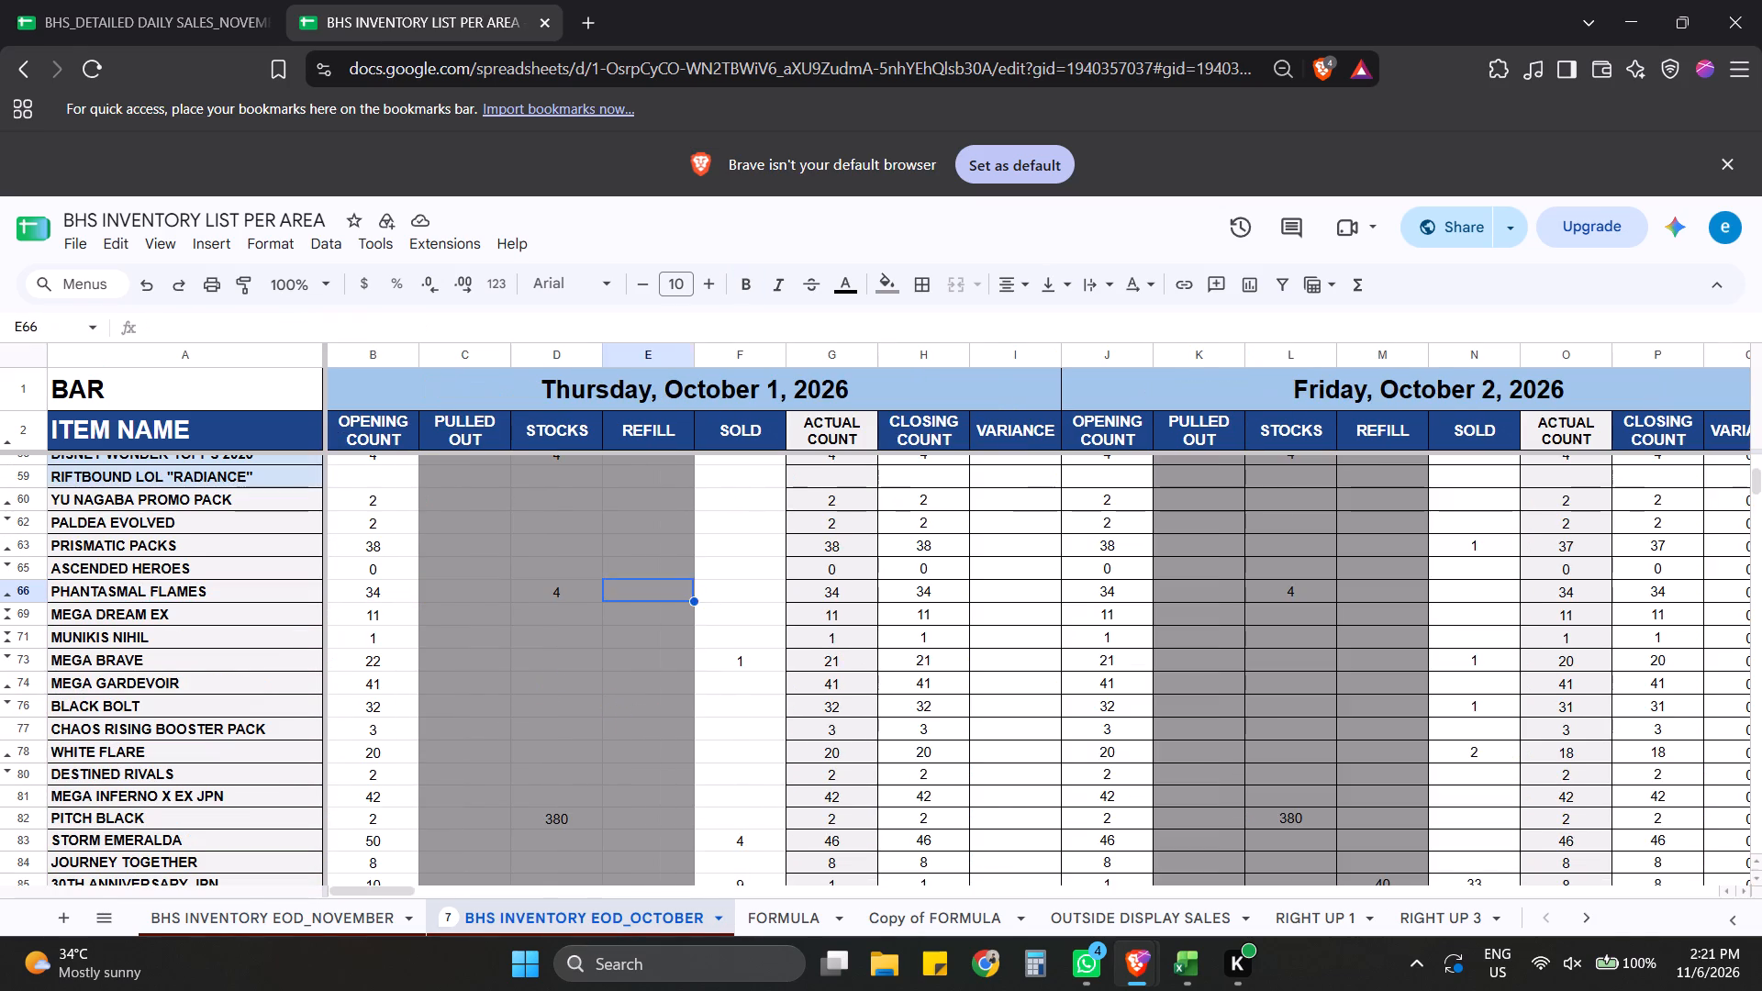
key(Tab)
key(Tab)
key(Tab)
key(Tab)
key(Tab)
key(Tab)
key(Tab)
key(Tab)
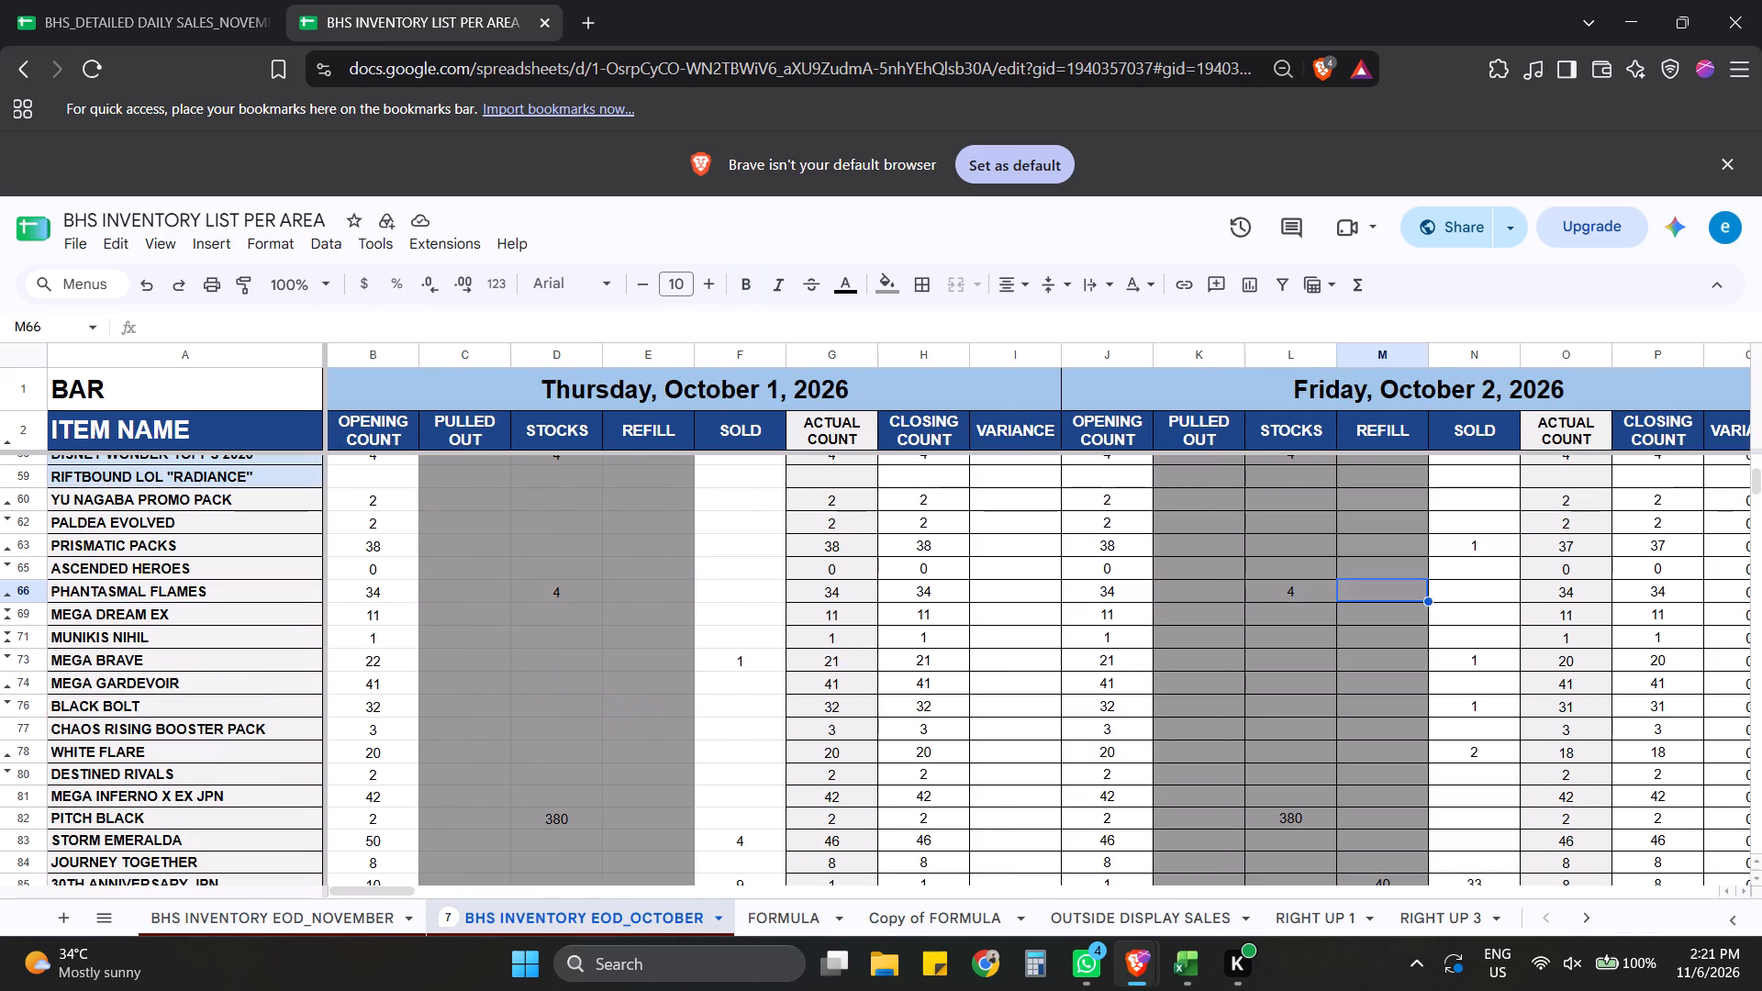
key(Tab)
key(Tab)
key(Tab)
key(Tab)
key(Tab)
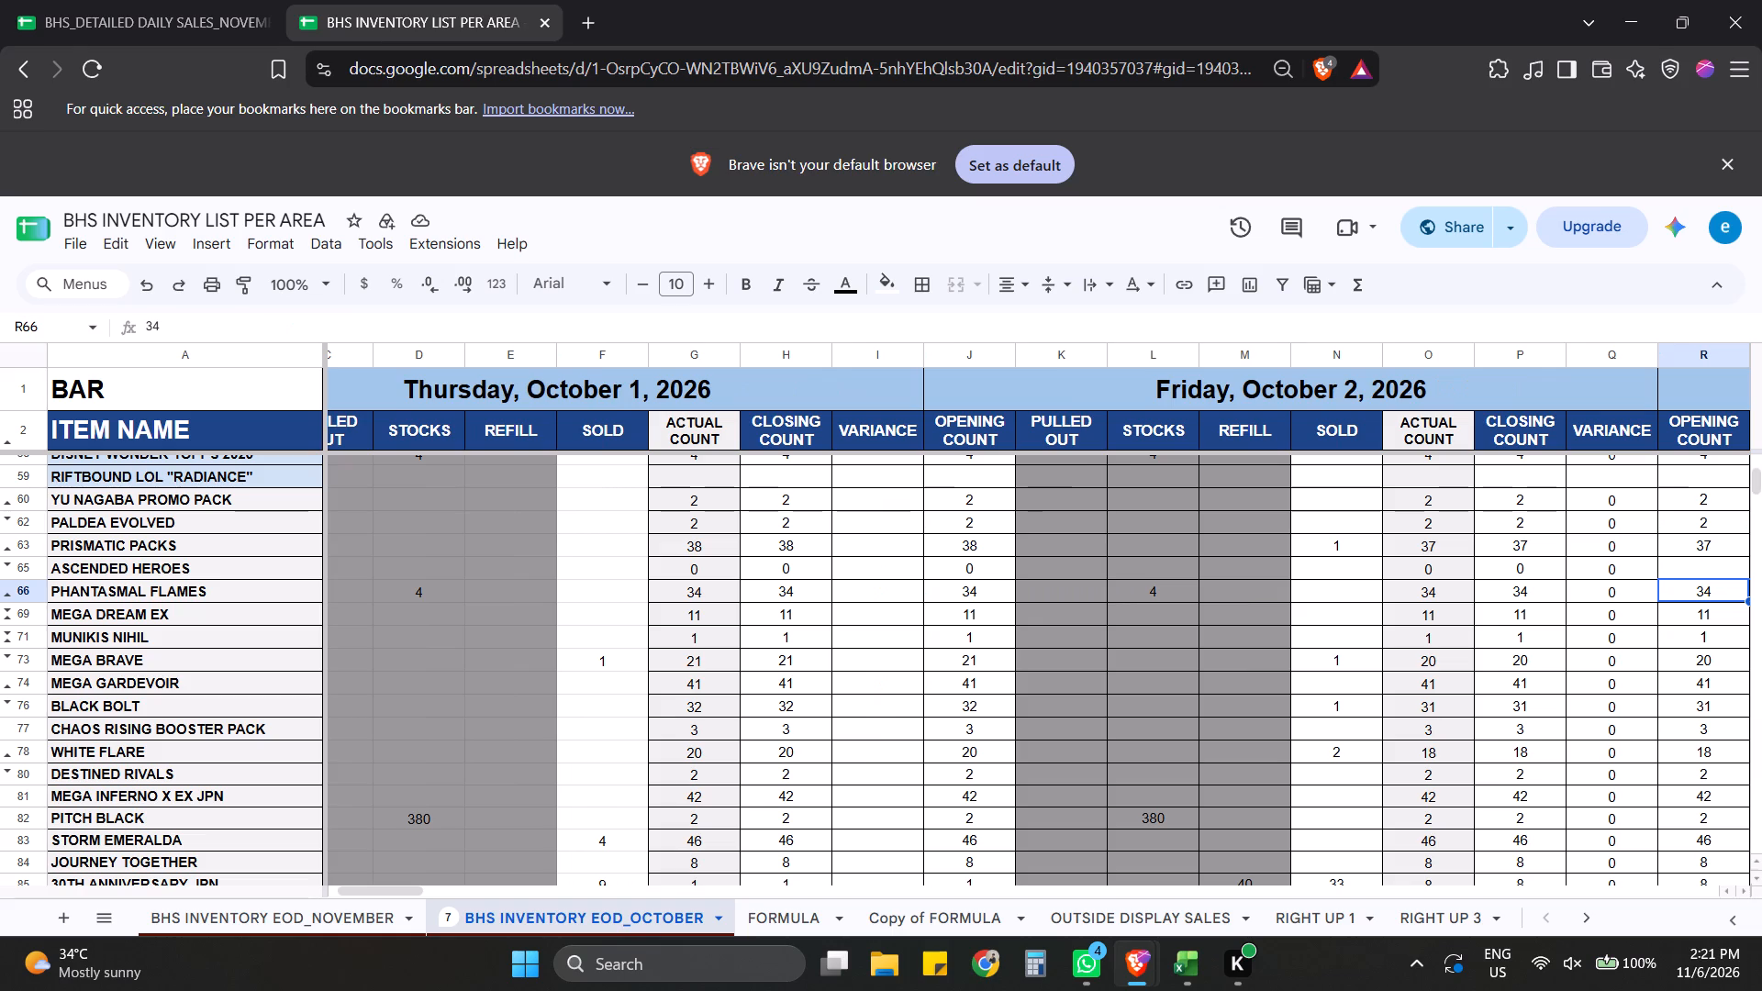
Search the Pokemon masterfile's GRADED CARDS sheet for GOLD, and clear the search term.
key(alt+Tab)
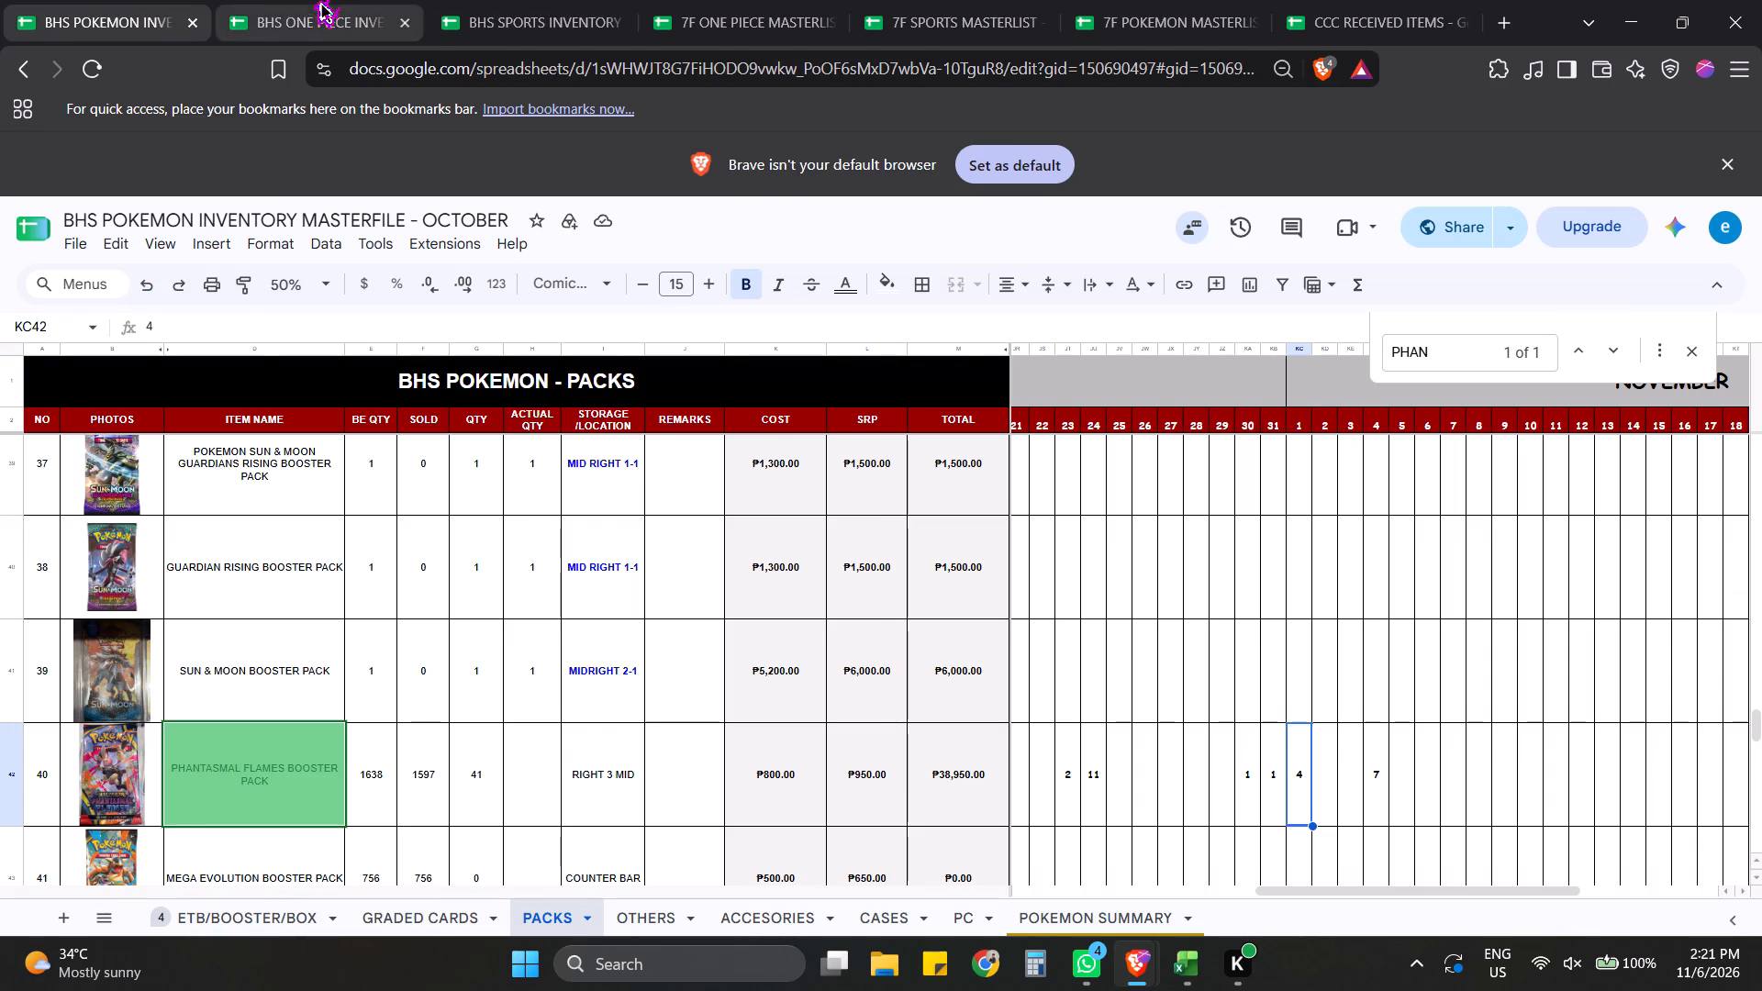
click(396, 928)
key(ctrl+f)
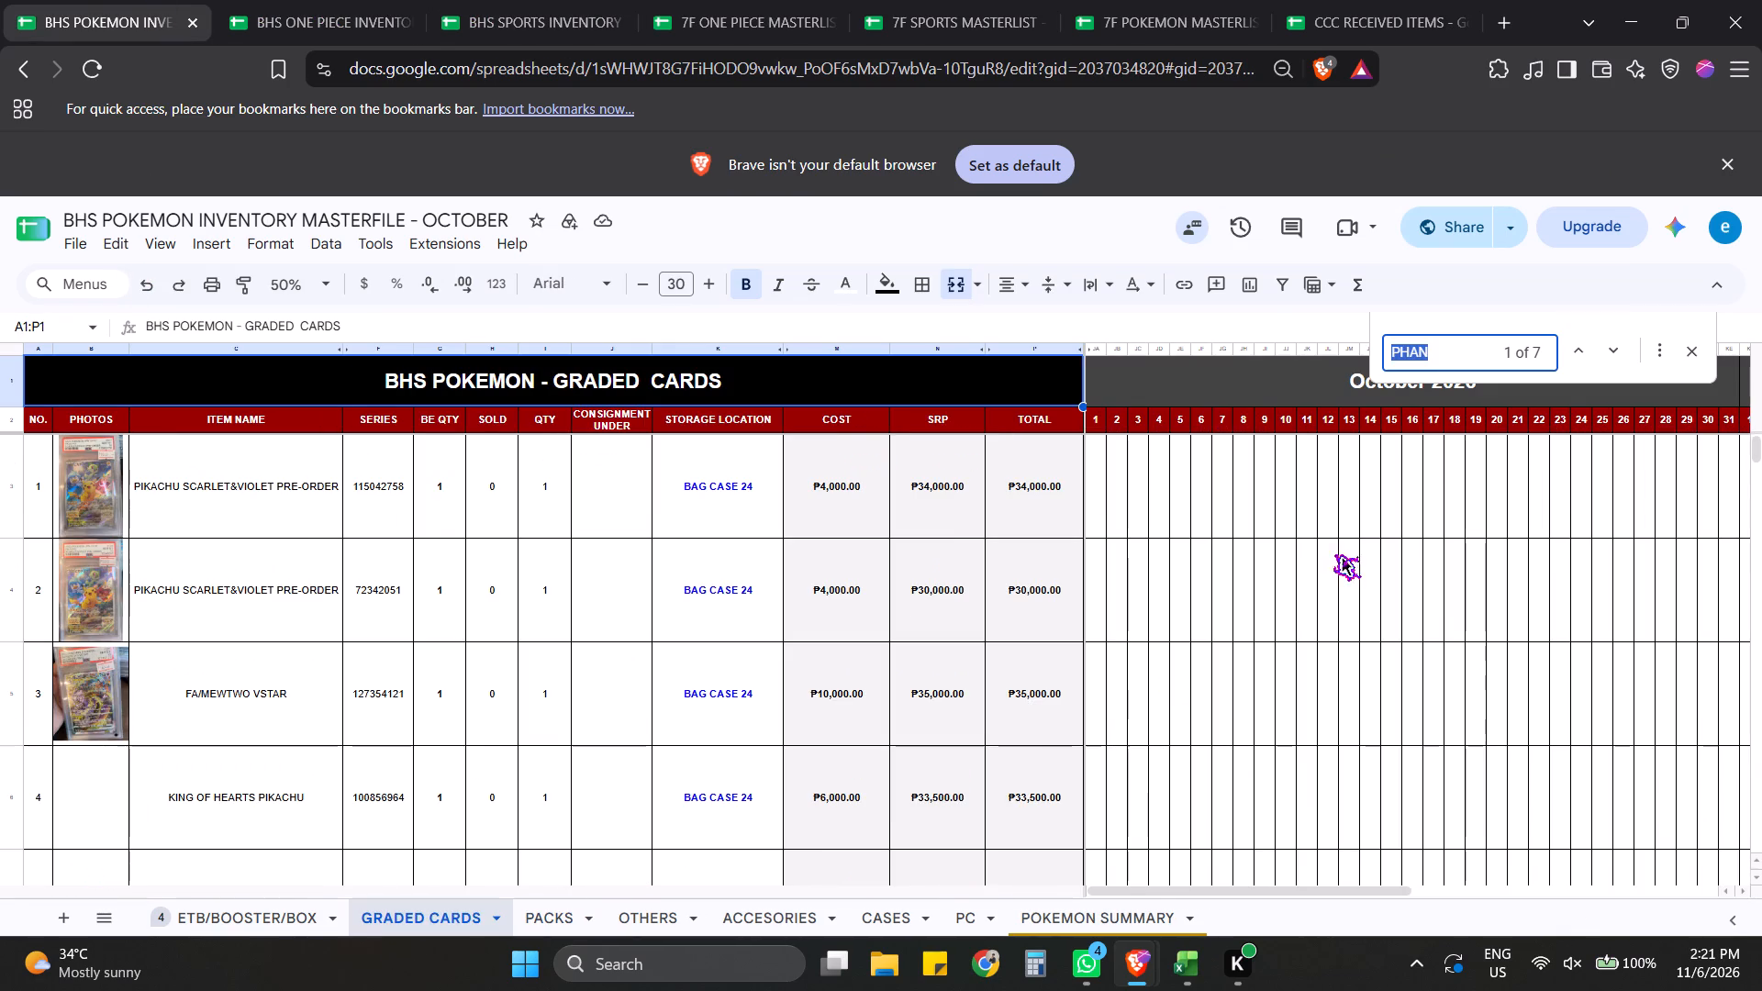
text(GO)
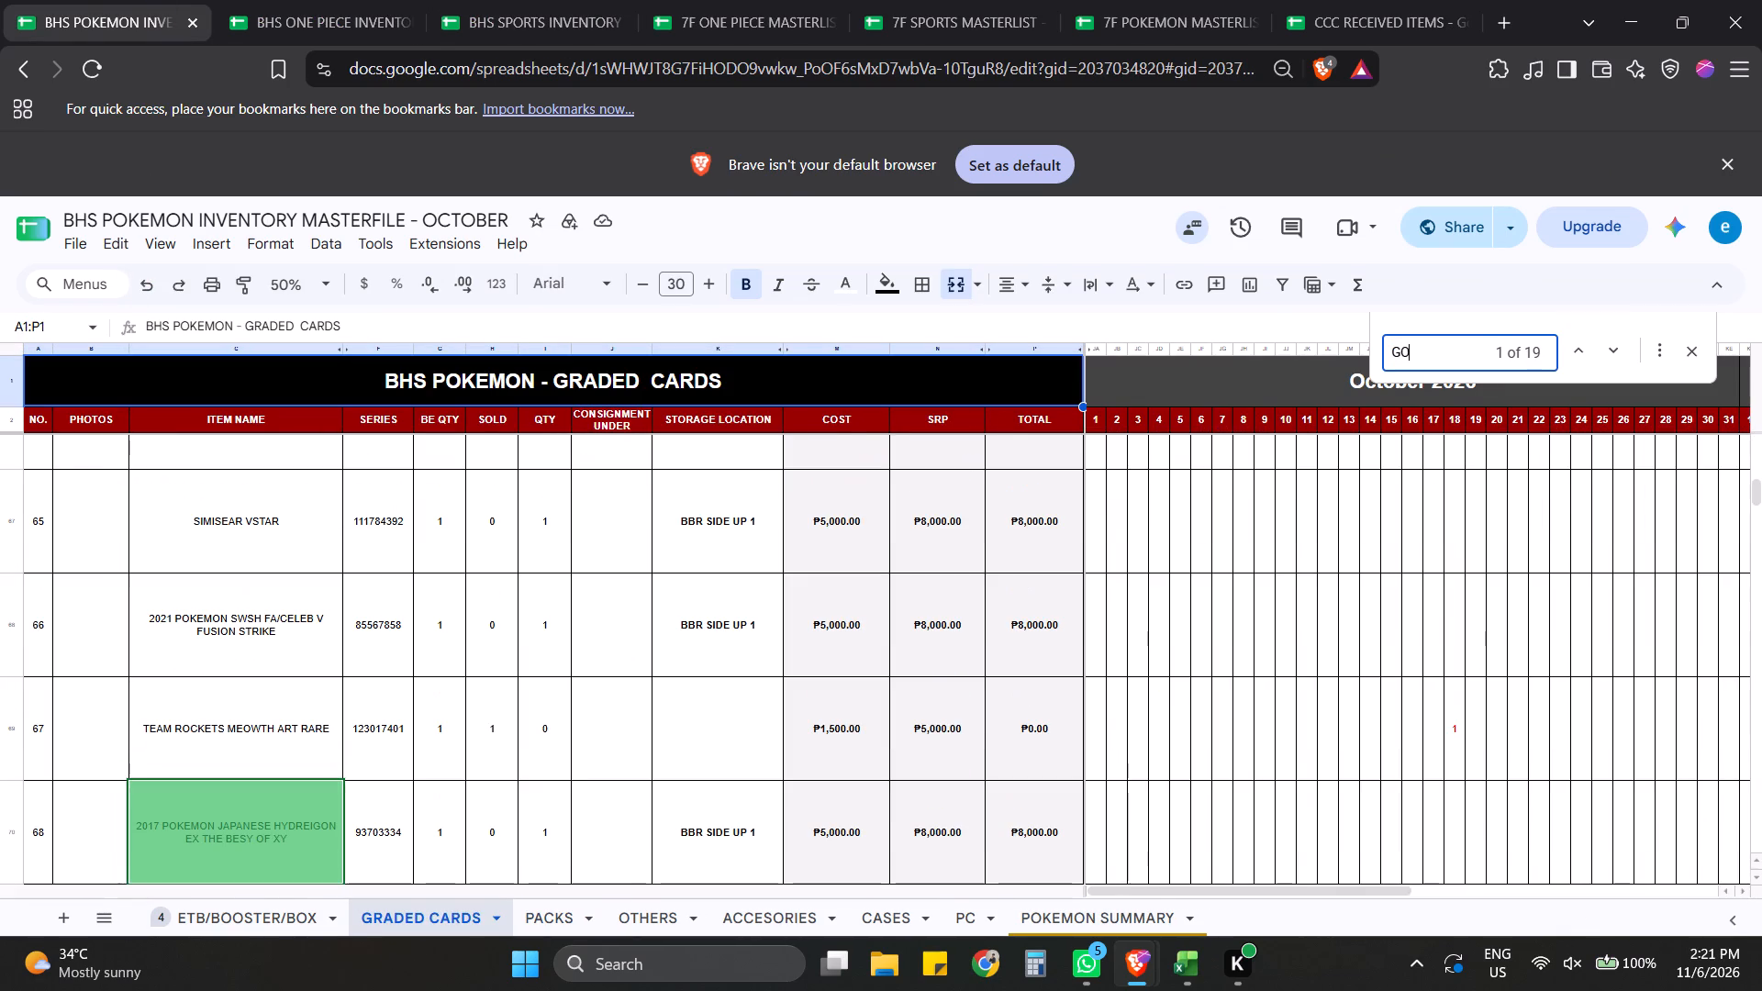
text(LD)
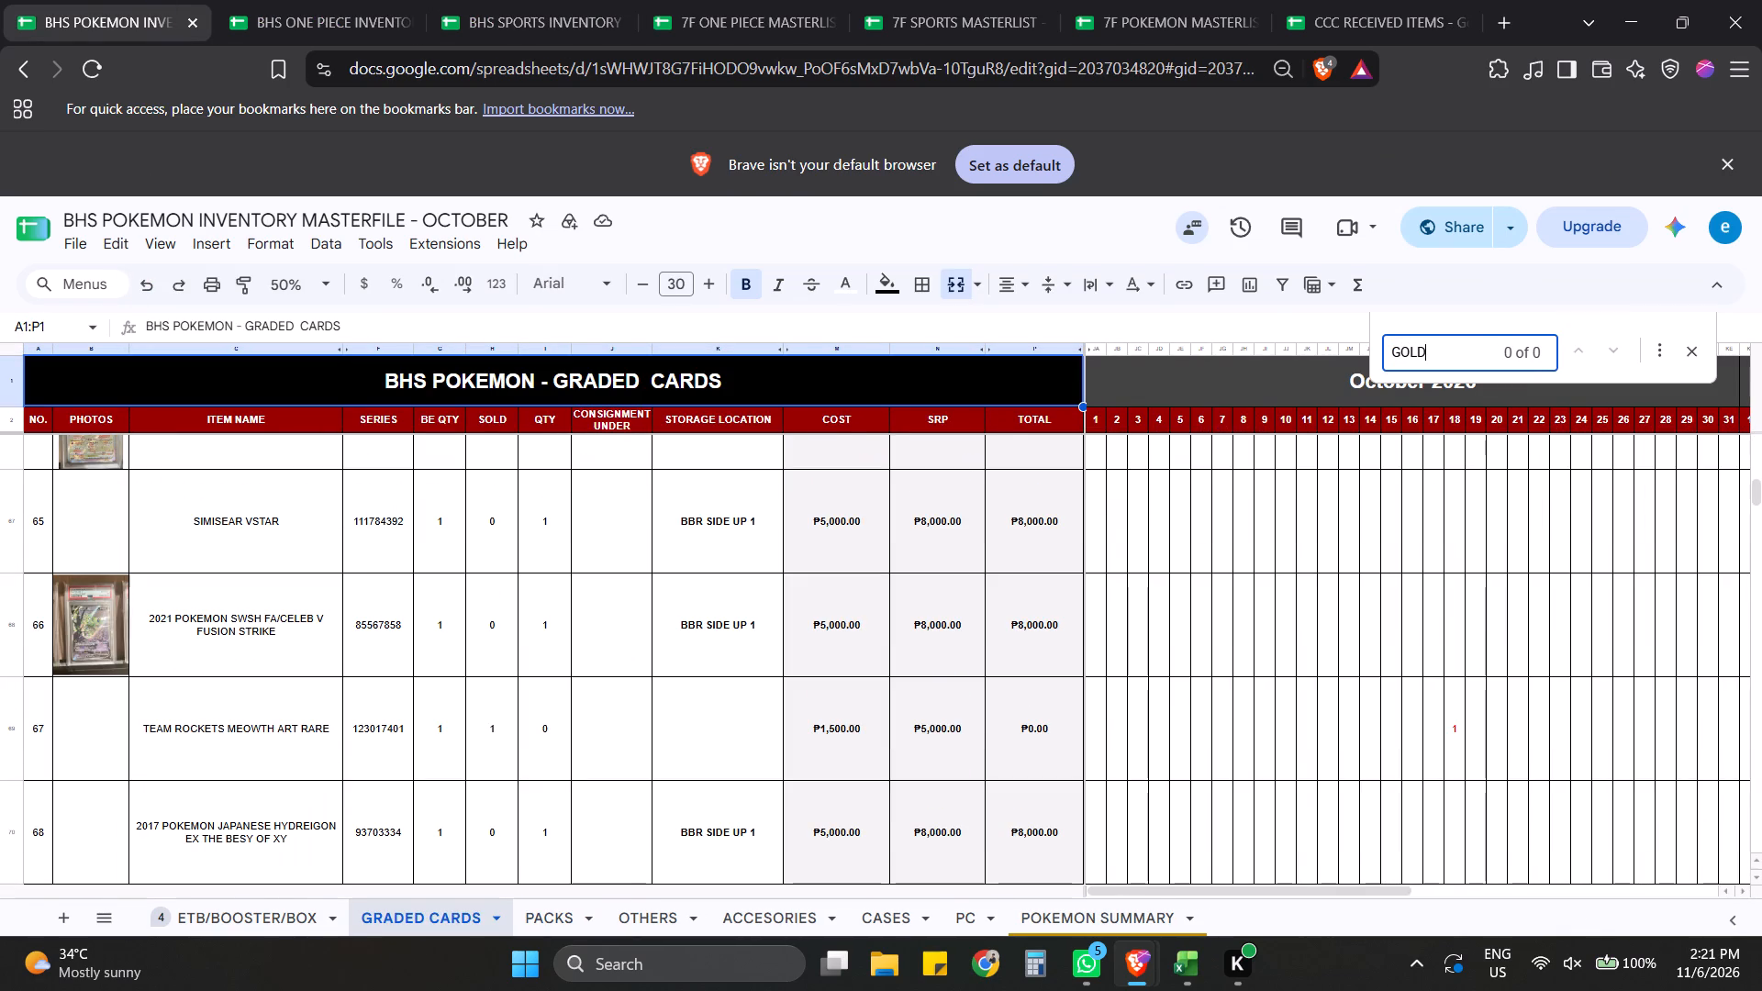
key(BackSpace)
key(BackSpace)
key(BackSpace)
key(BackSpace)
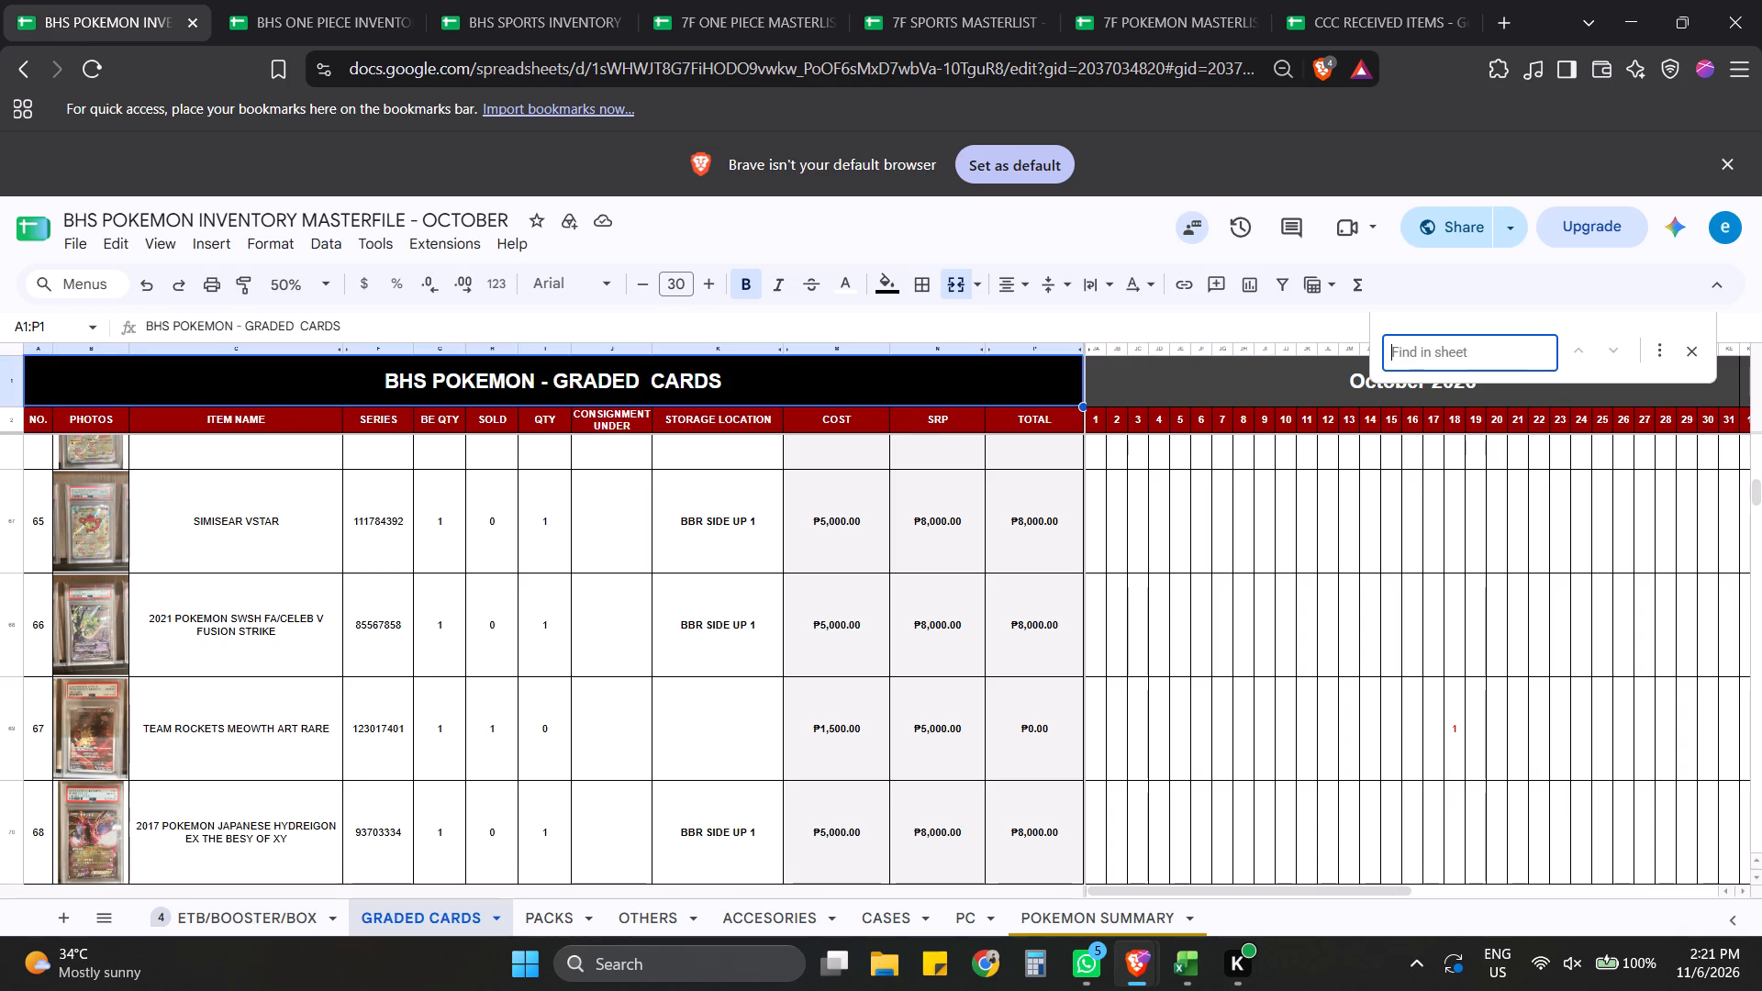
key(BackSpace)
key(alt+Tab)
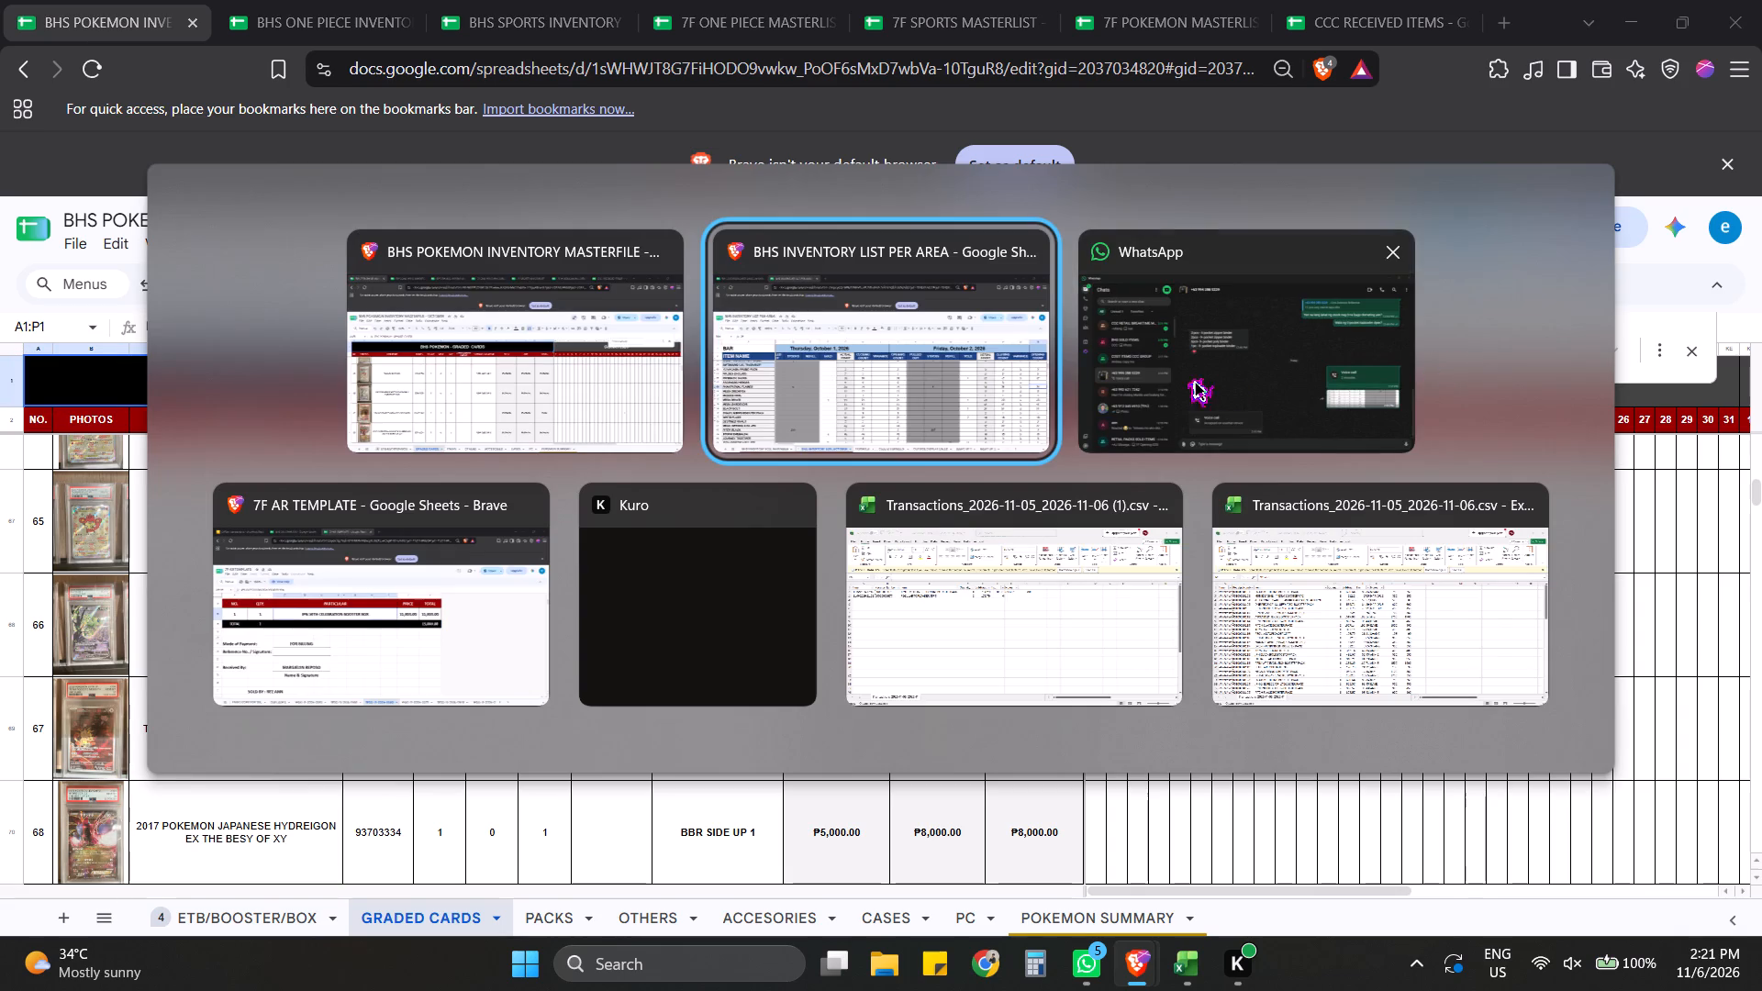
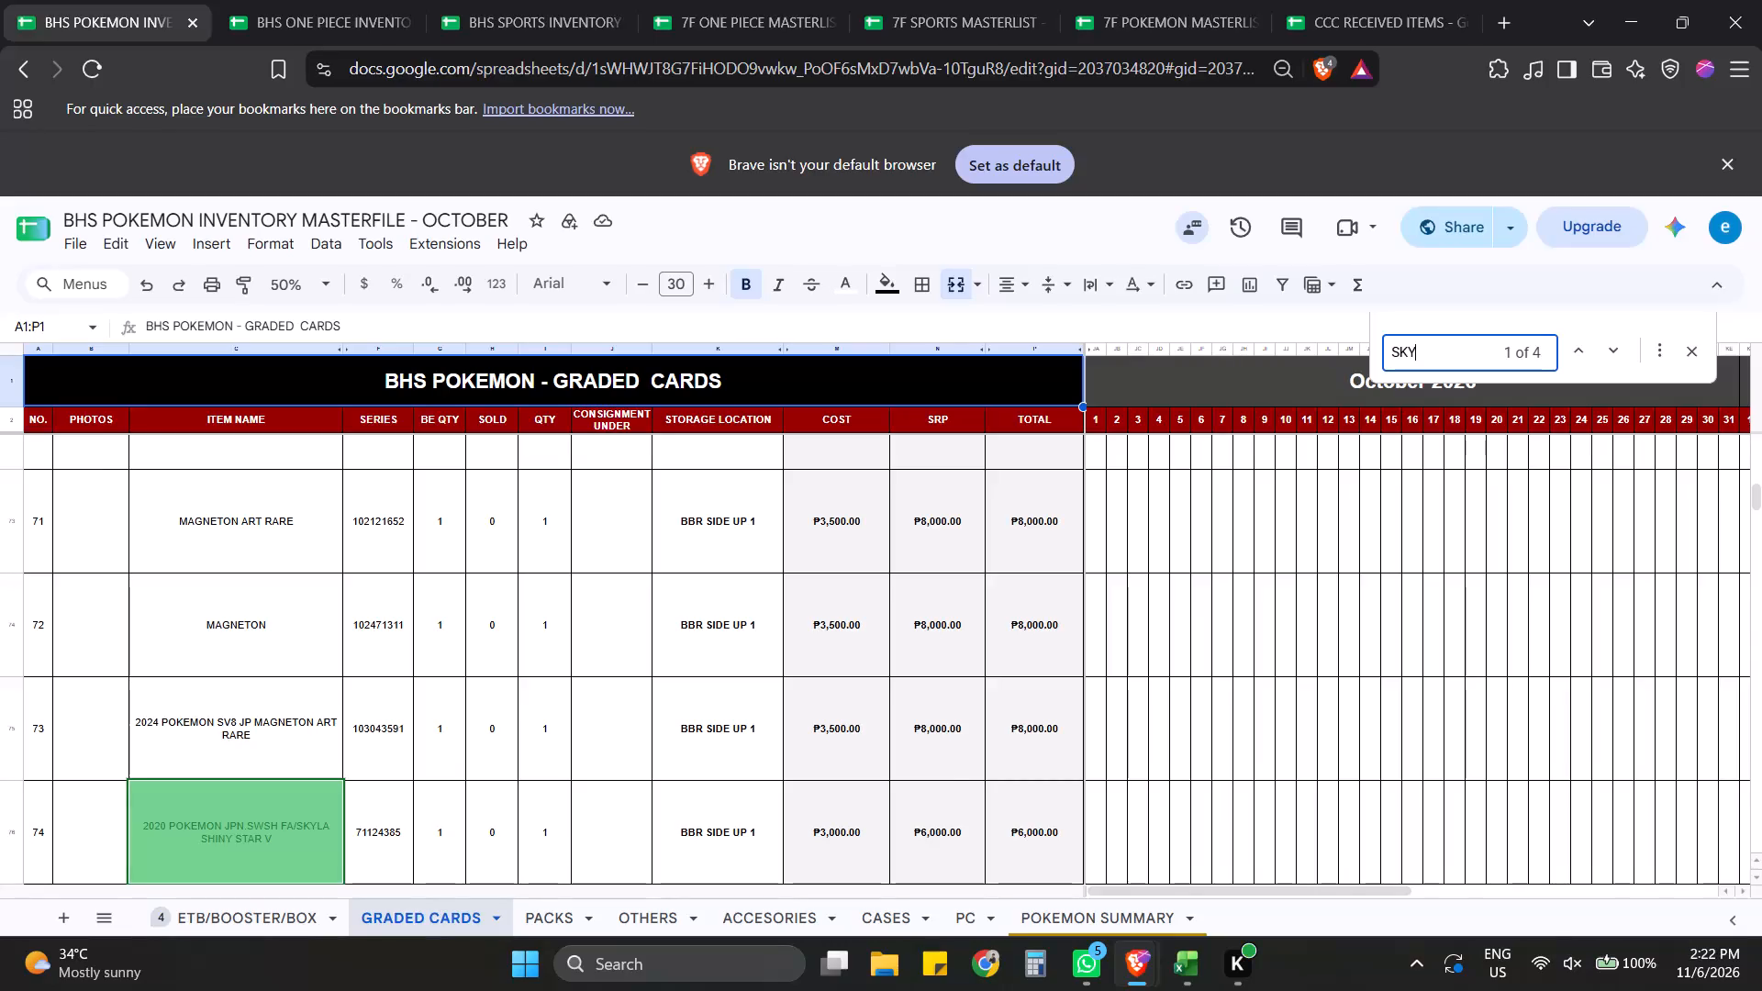
Search the Pokemon masterfile's GRADED CARDS sheet for SKYB, and shorten the search term to SKY.
key(b)
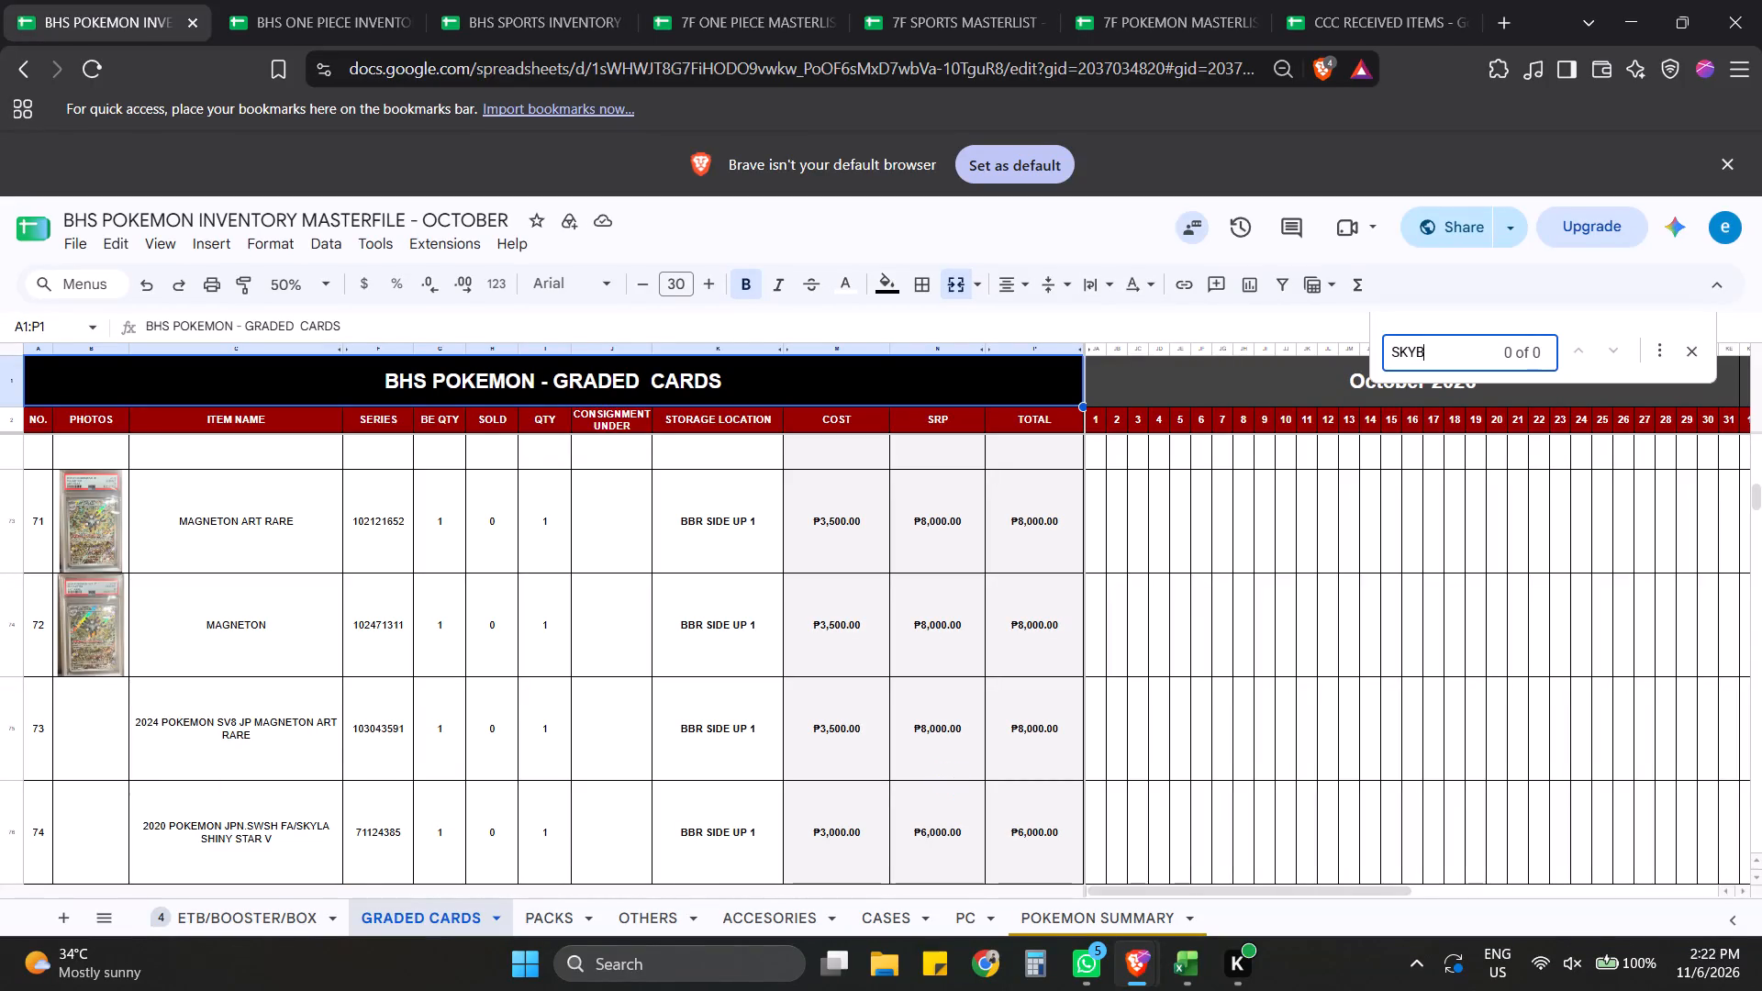
key(BackSpace)
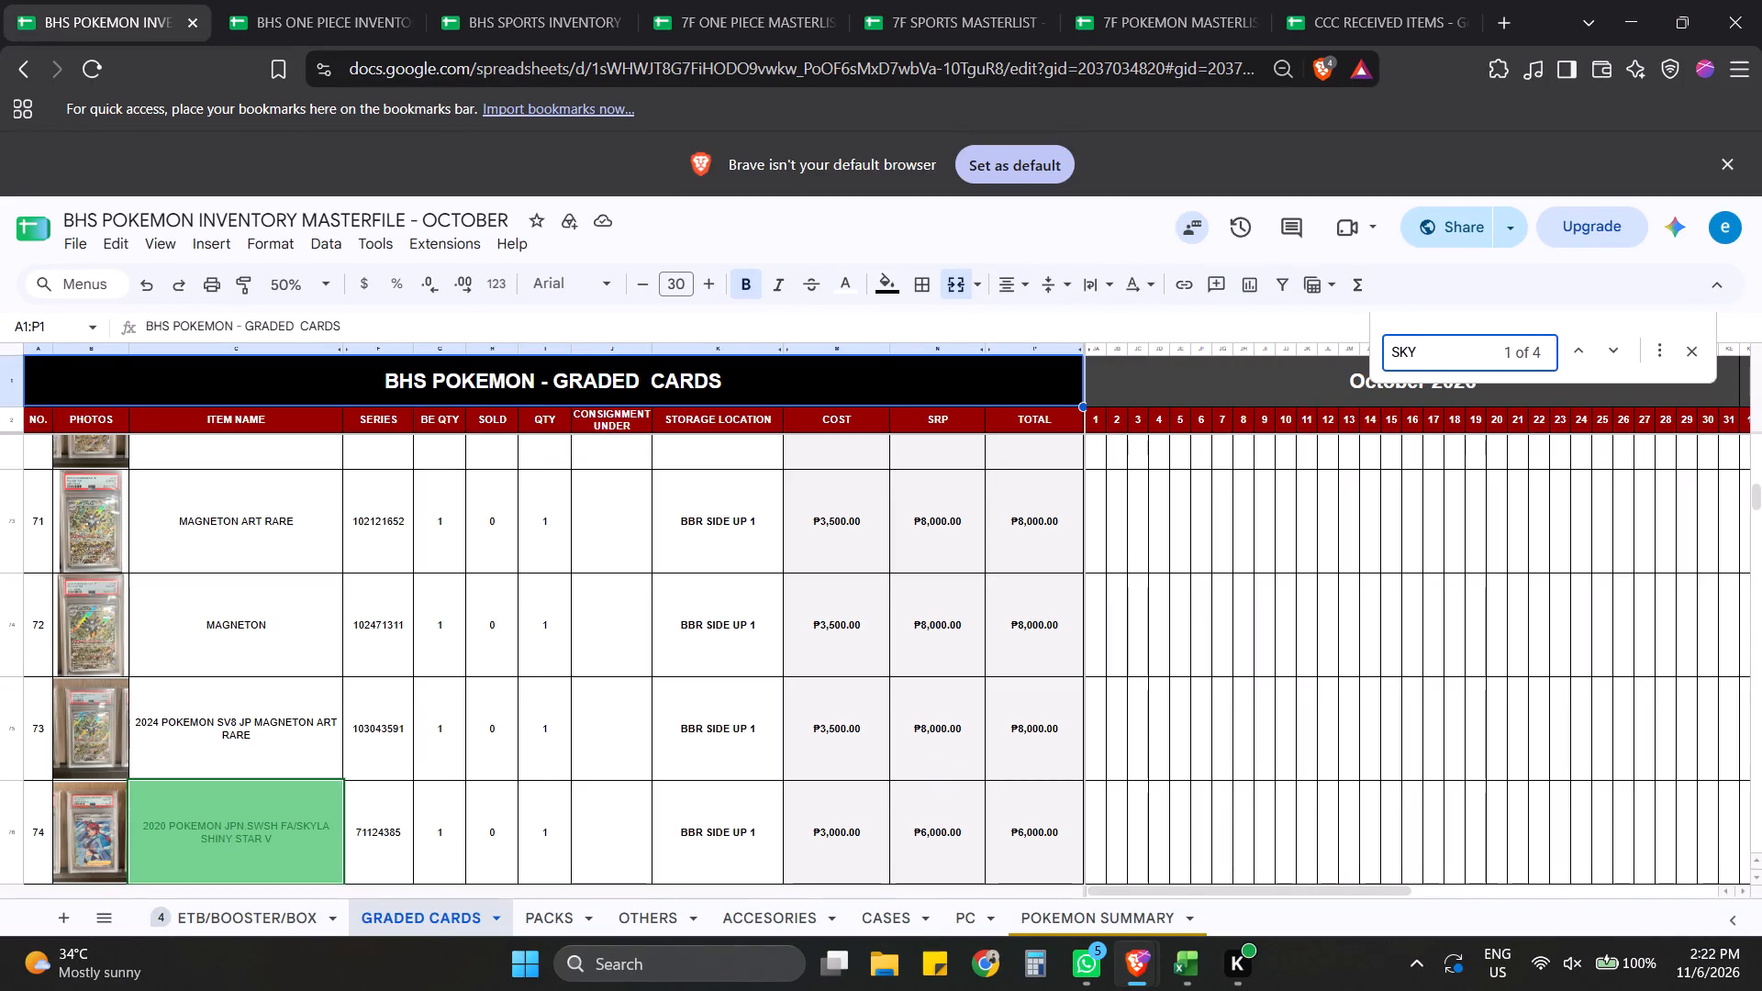
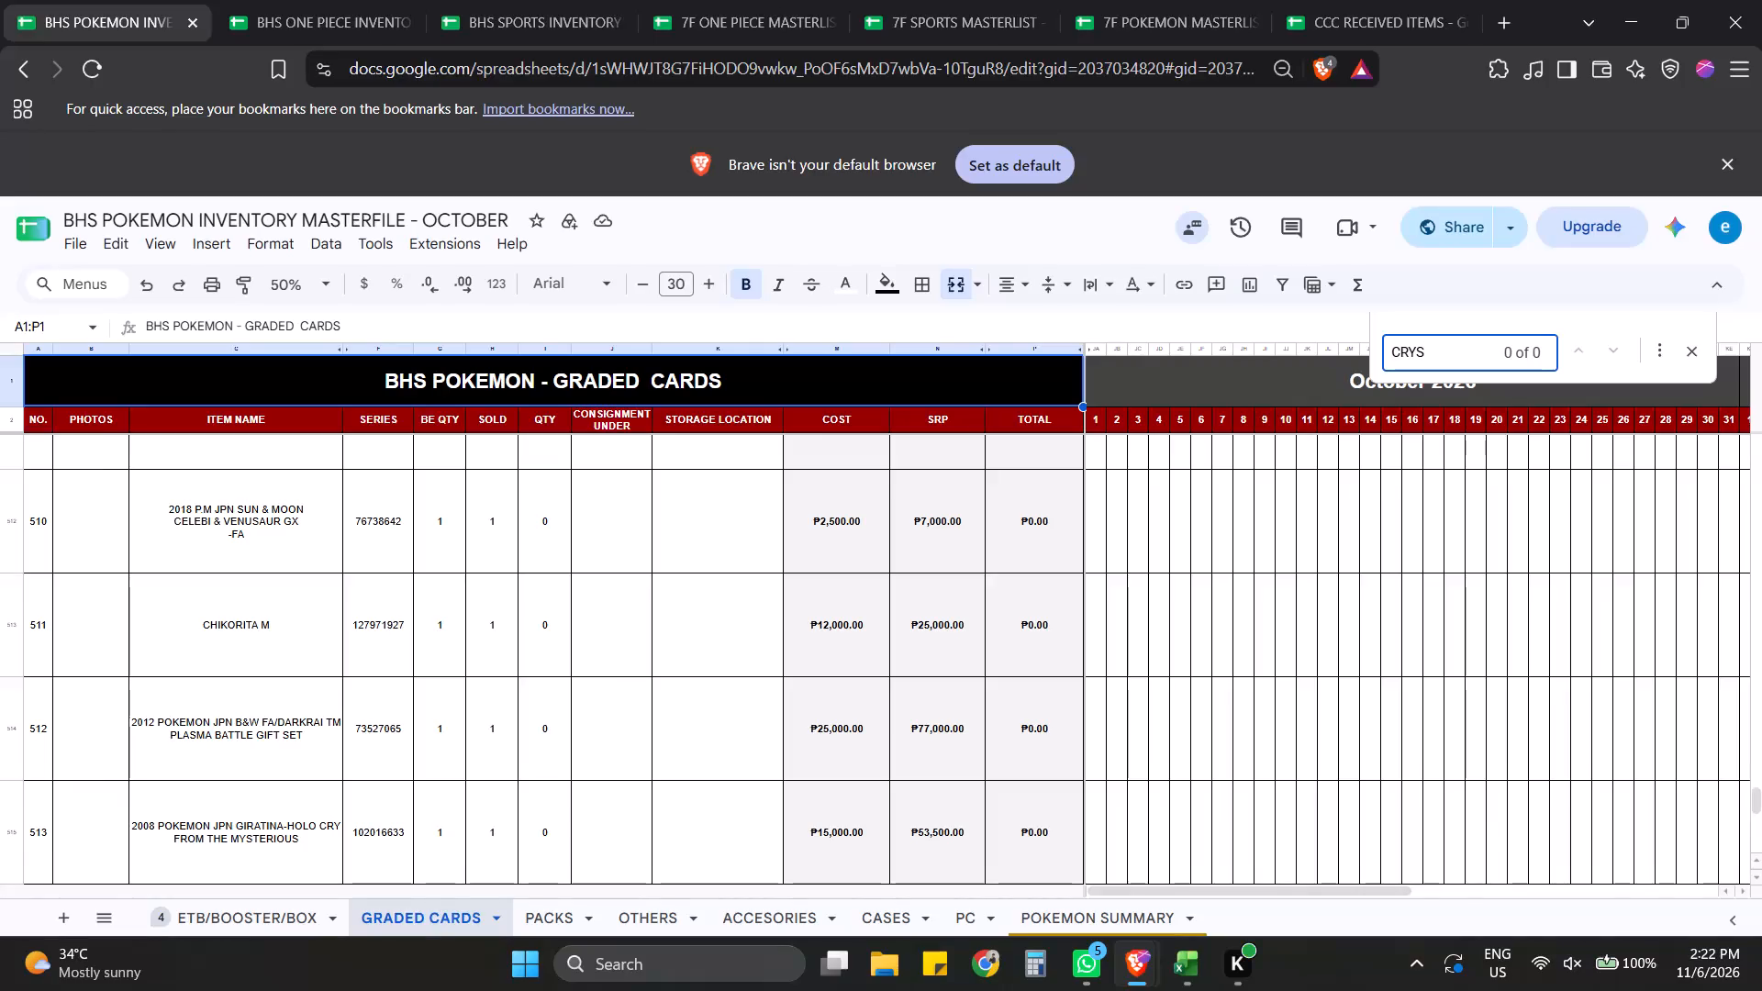
Shorten the search term in the GRADED CARDS sheet from CRYS to CRY.
key(BackSpace)
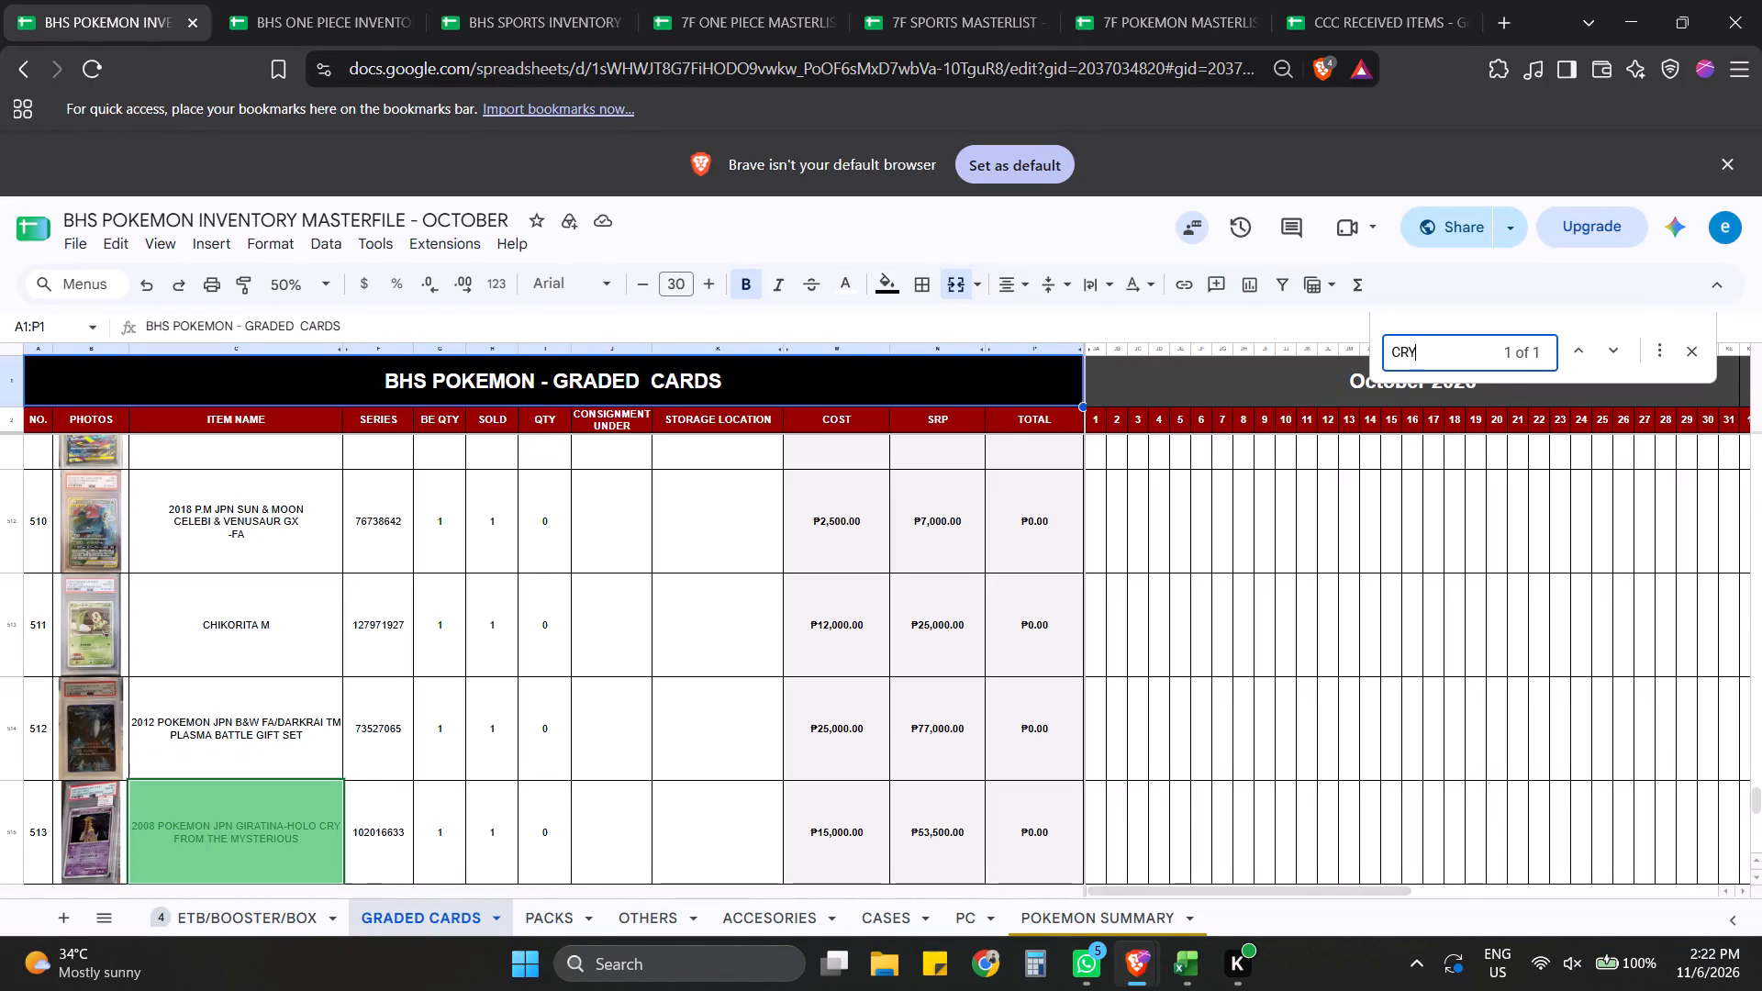
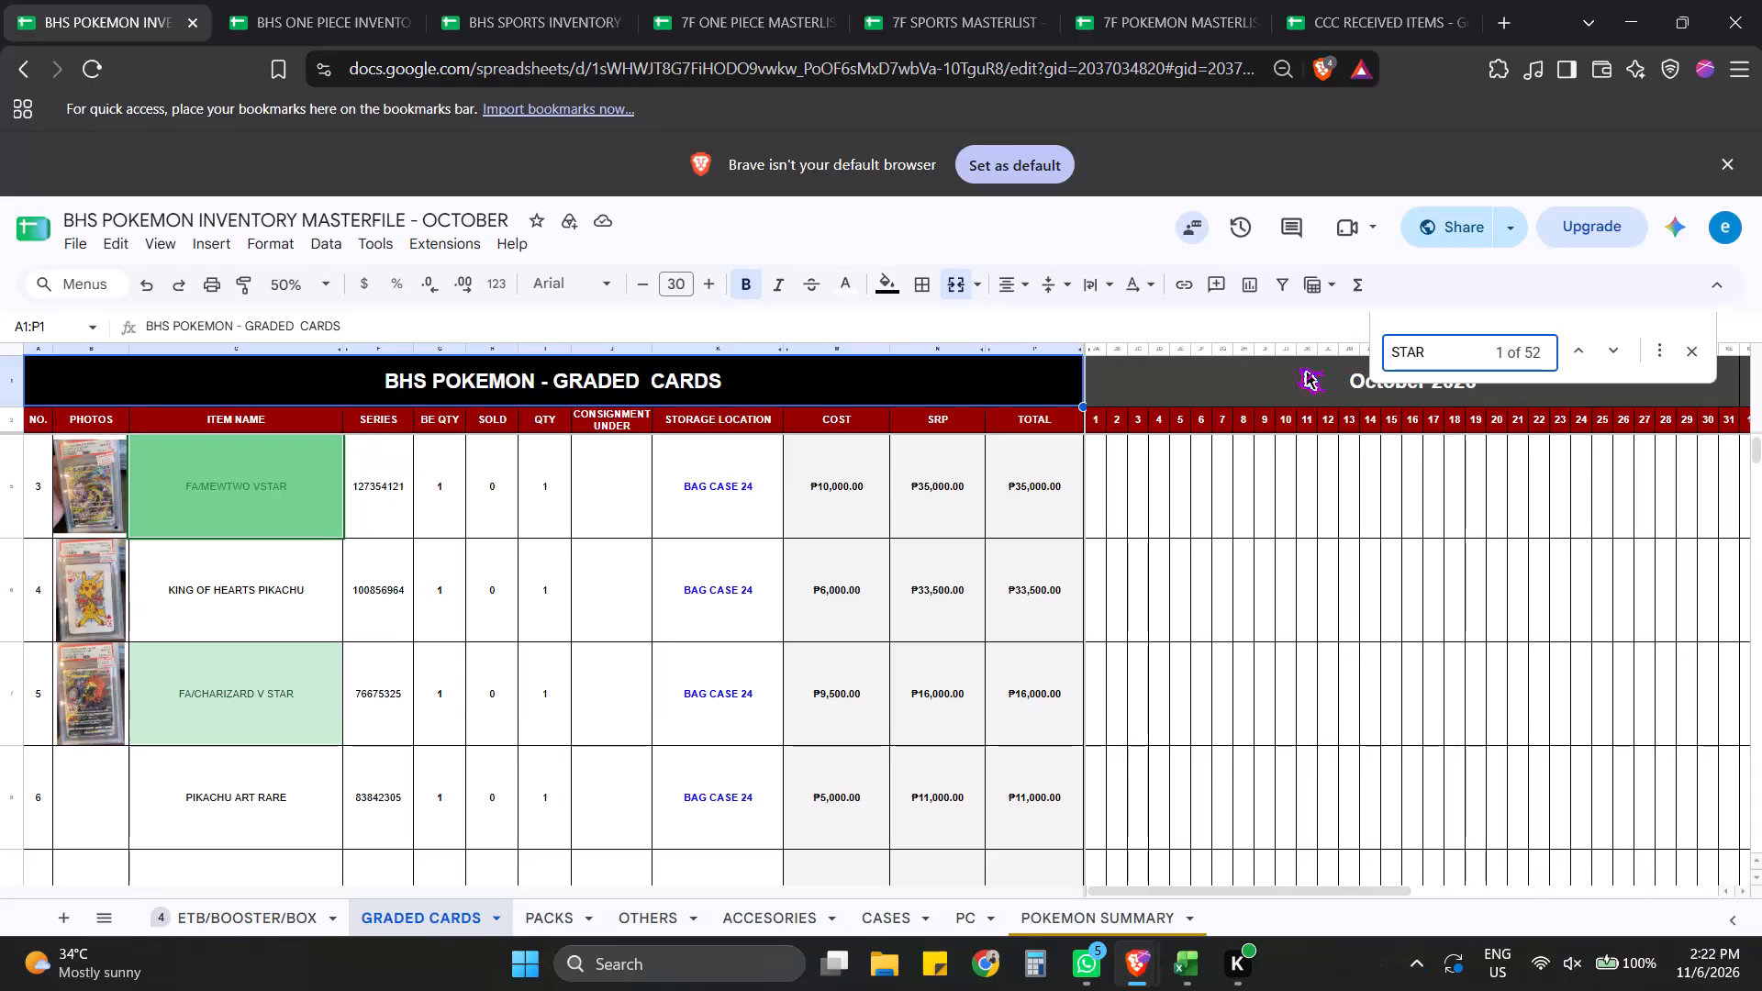
Go through the successive STAR matches in the BHS Pokemon GRADED CARDS sheet.
click(1613, 352)
click(1613, 352)
click(1613, 352)
double_click(1613, 352)
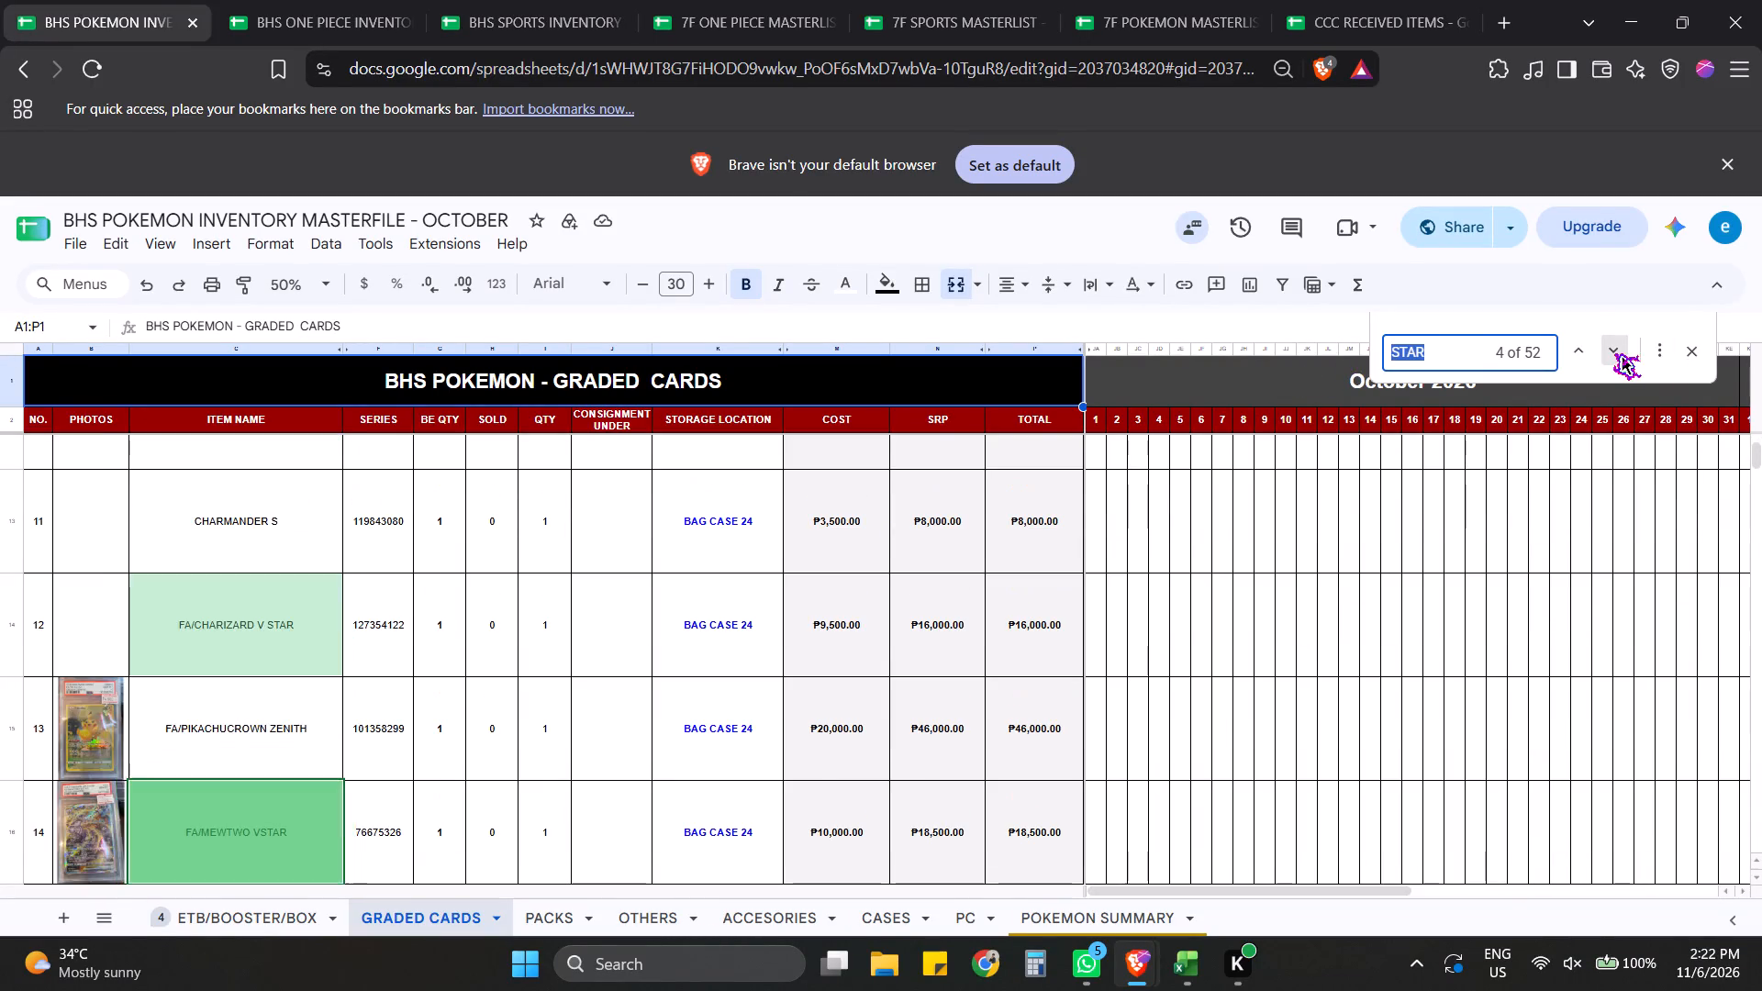
click(1613, 352)
double_click(1613, 352)
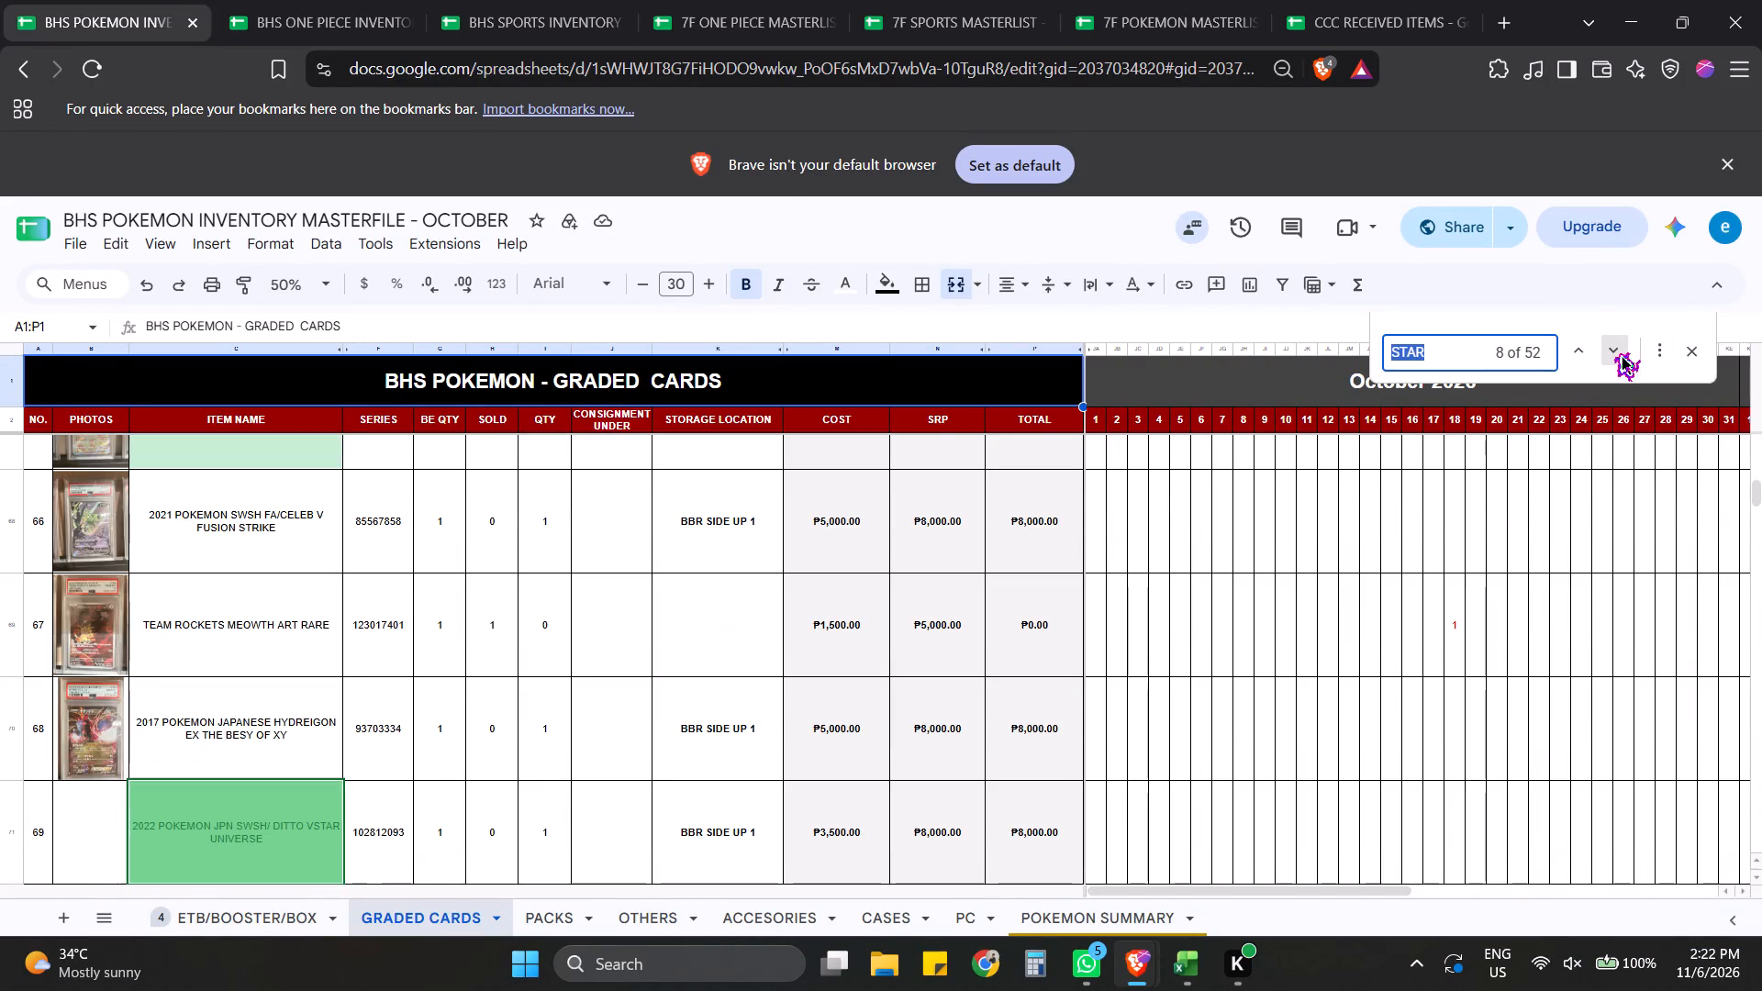
click(1613, 352)
click(1613, 352)
click(1613, 352)
click(1613, 352)
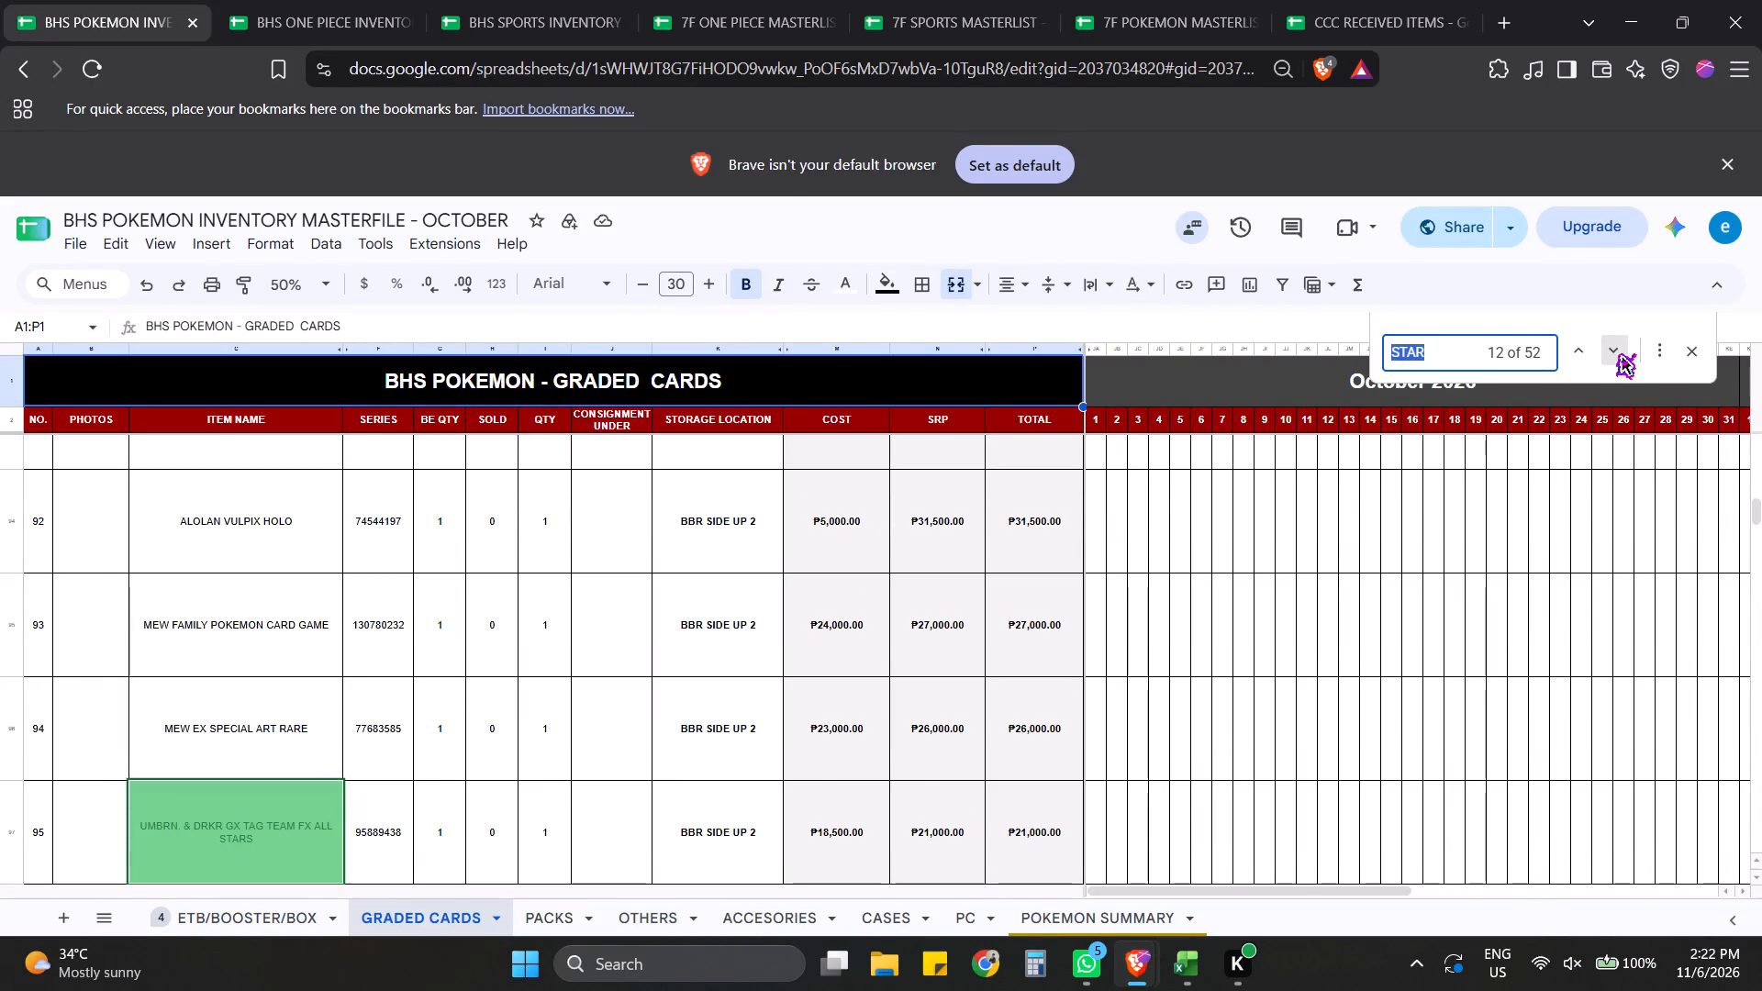
triple_click(1613, 352)
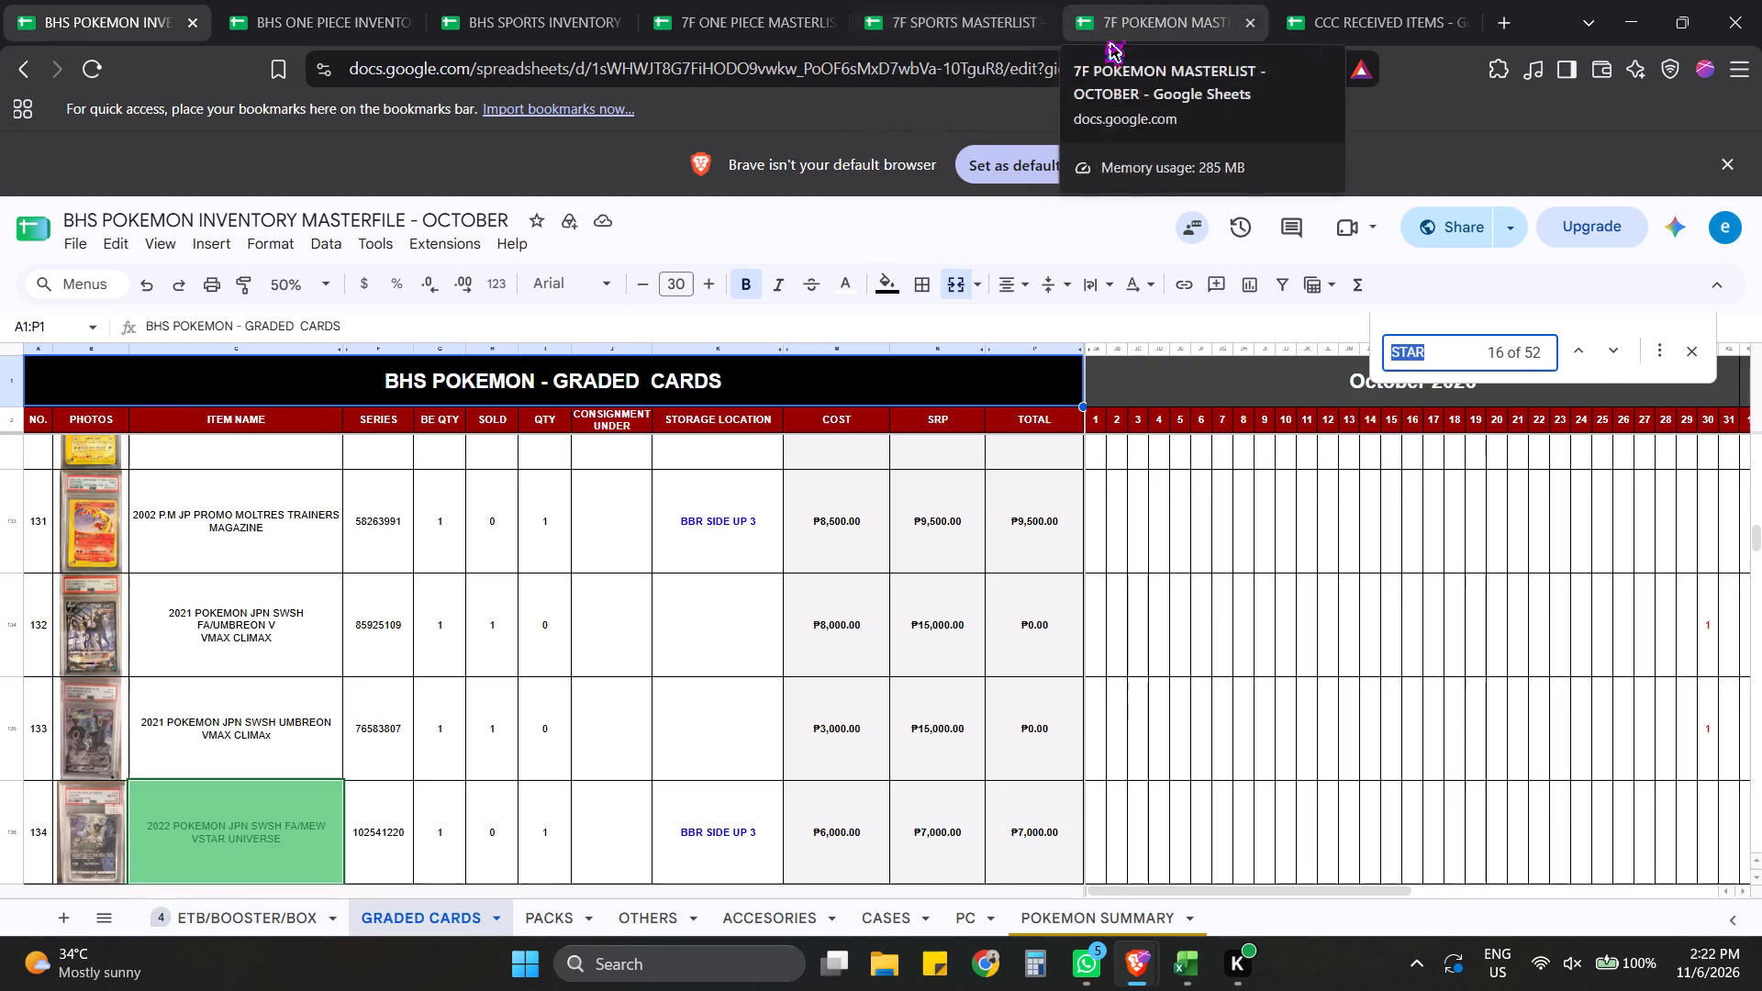
Search the GRADED CARDS sheet of the 7F POKEMON MASTERLIST - OCTOBER file for GOLD and step through the matches.
click(1139, 11)
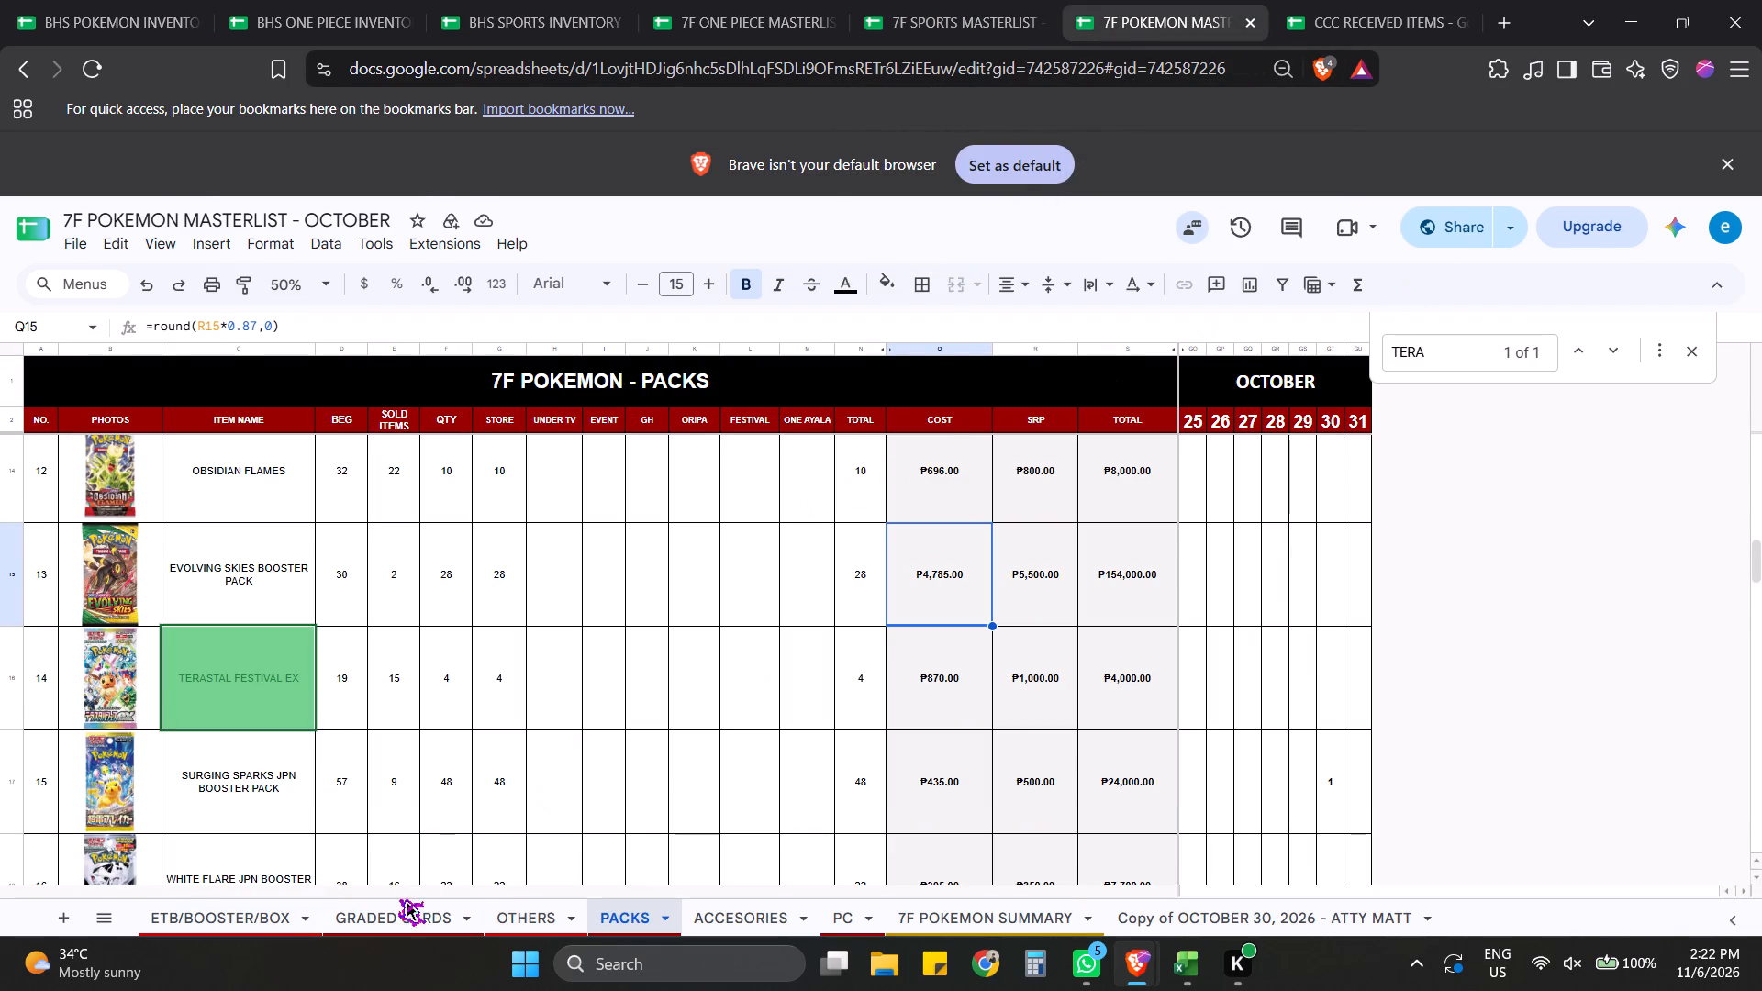
click(393, 913)
drag(1444, 351, 1318, 347)
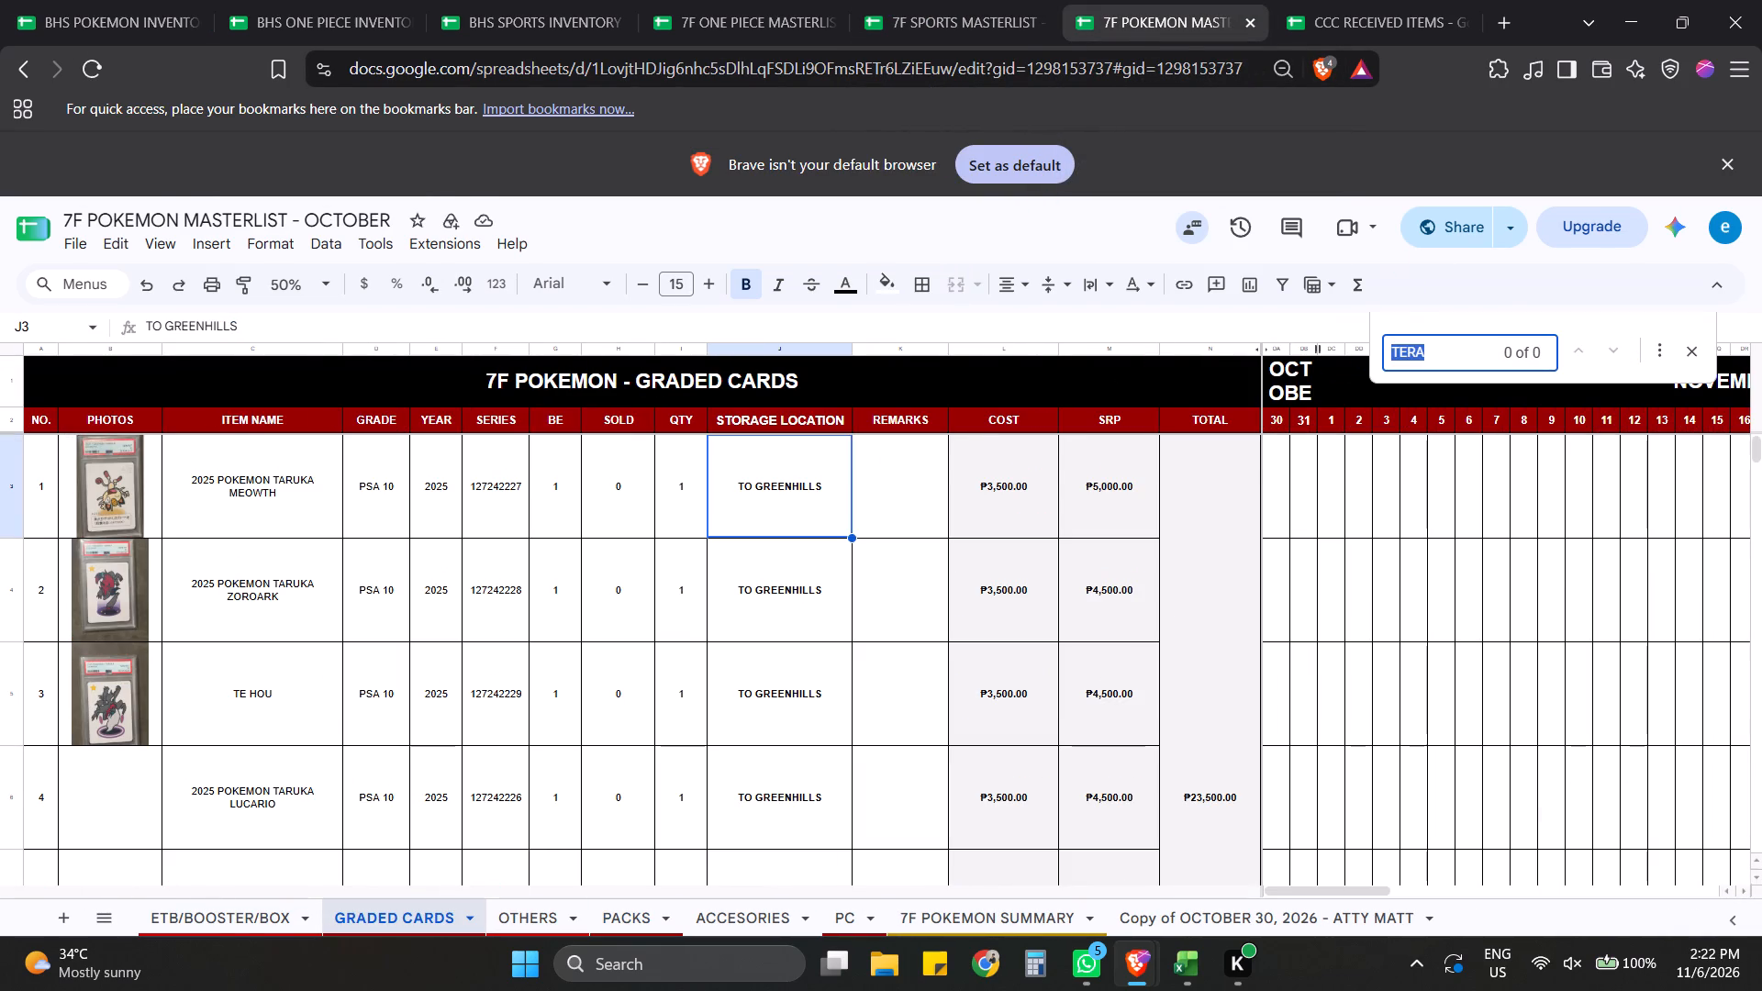
text(GOLD)
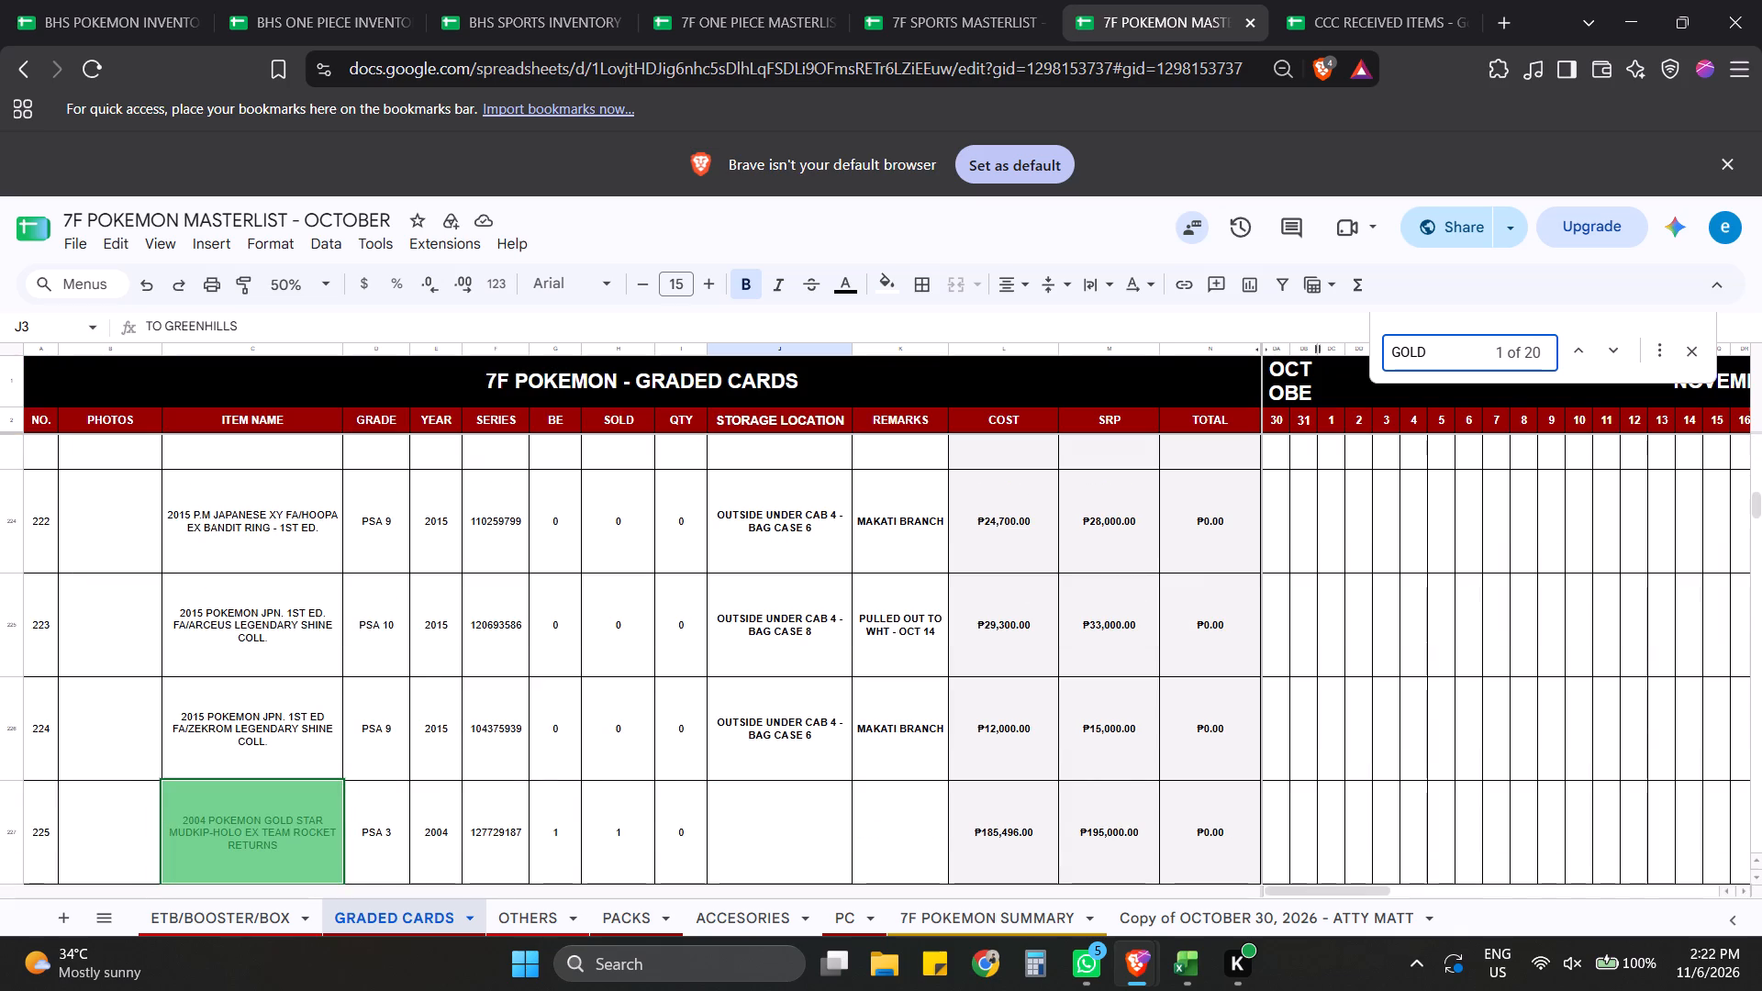
scroll(1261, 611, down, 4)
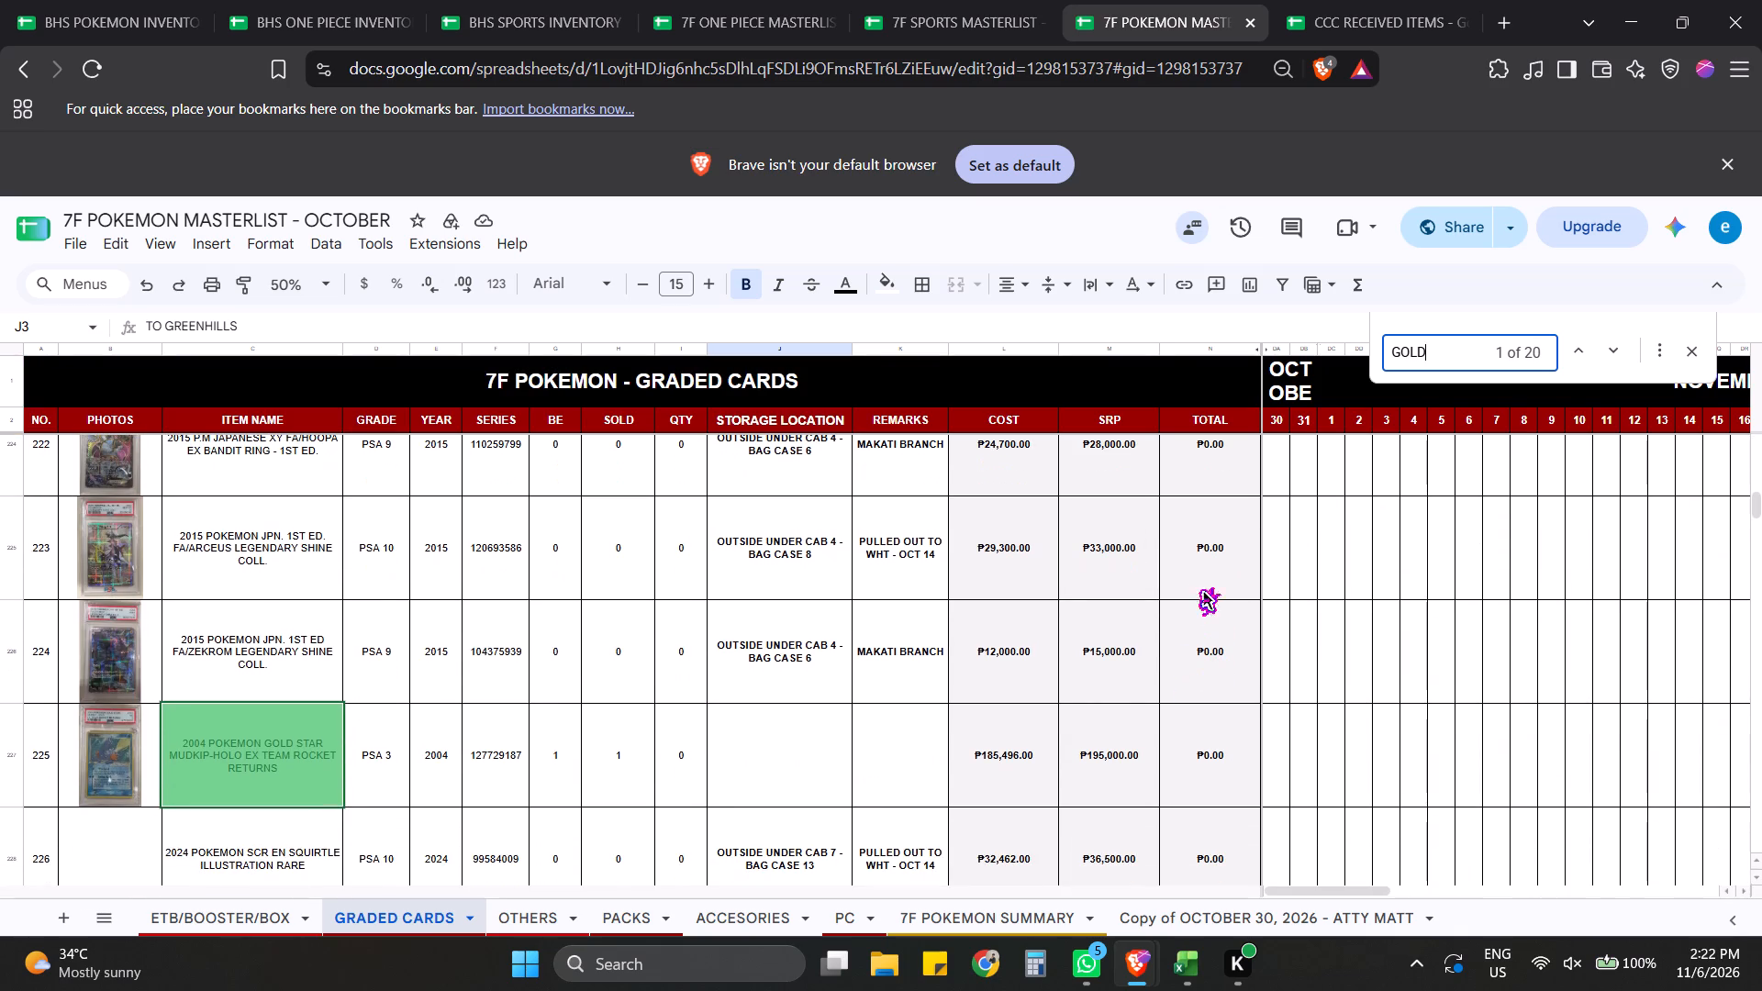
click(1618, 342)
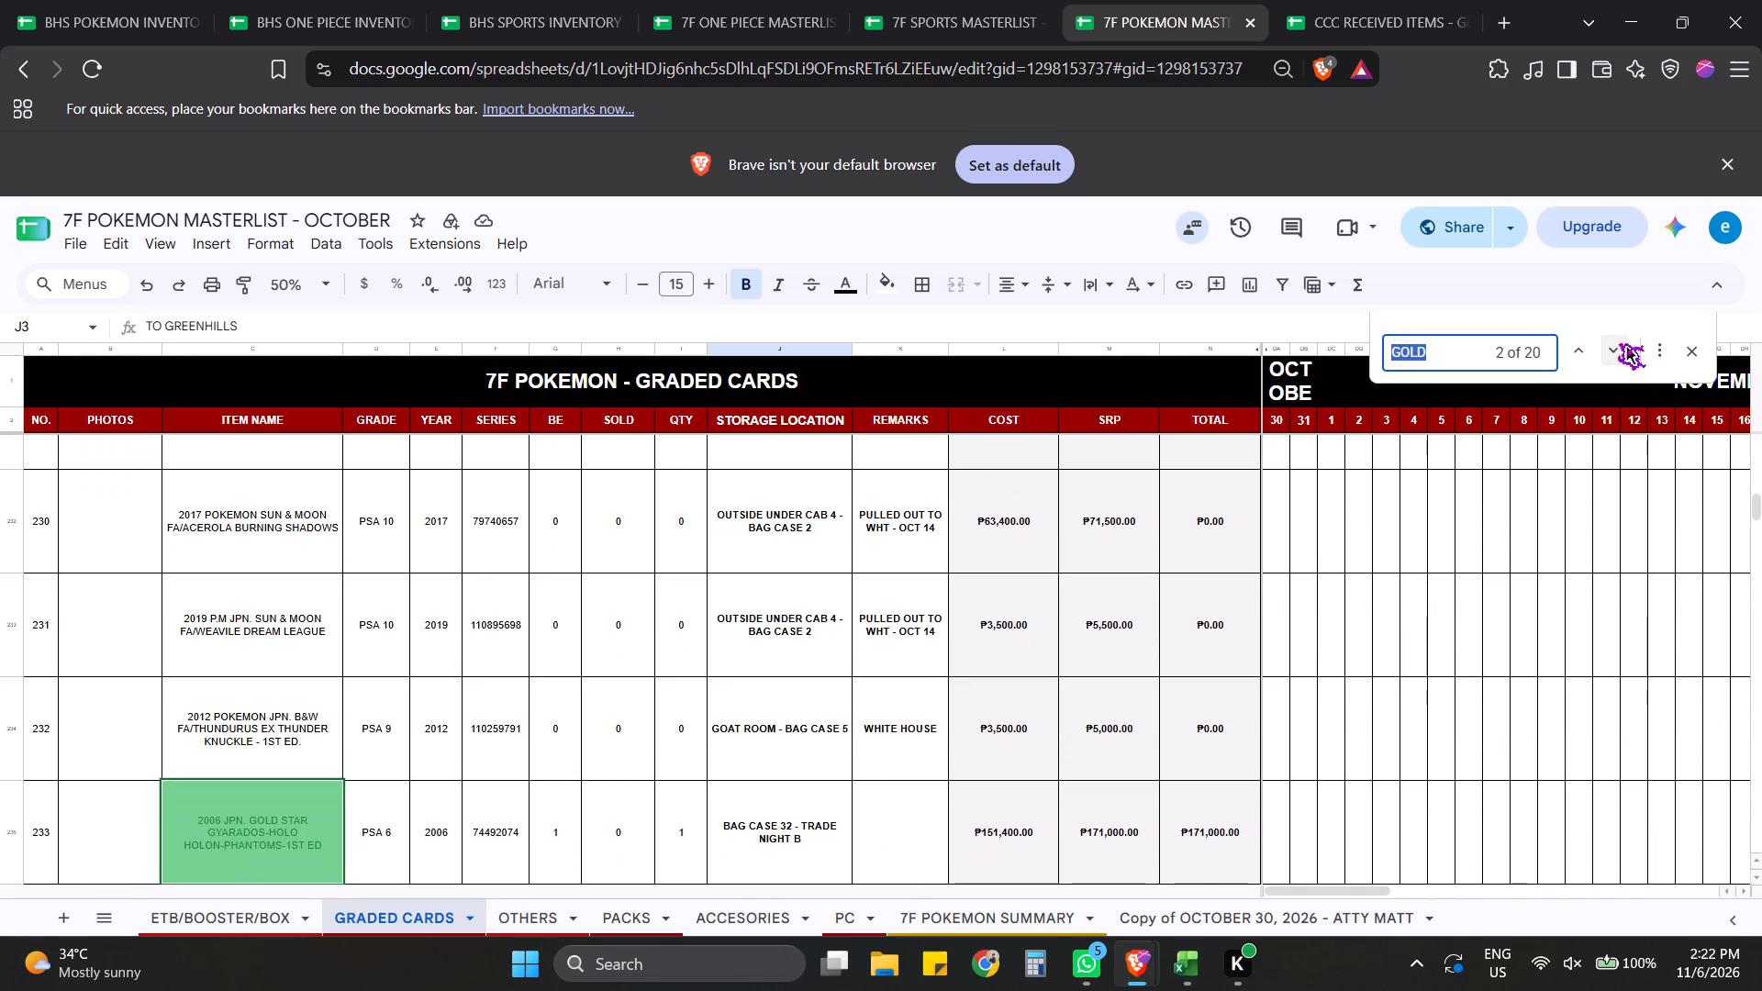
click(1618, 342)
click(1618, 342)
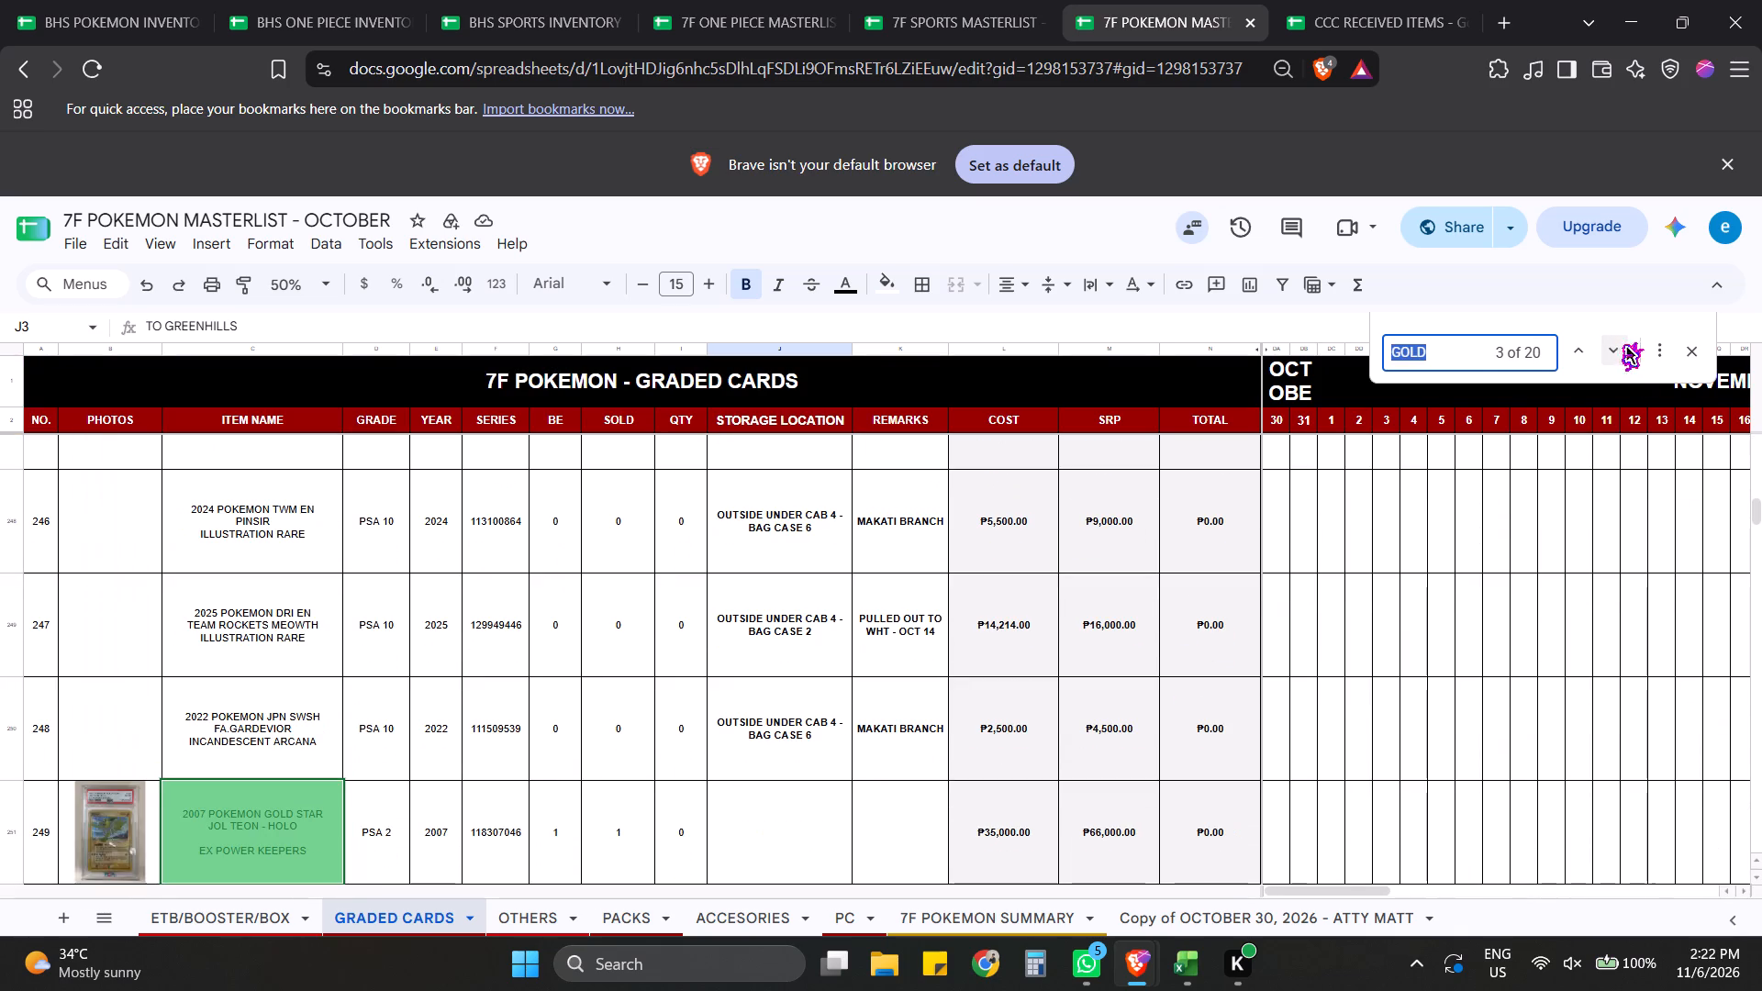
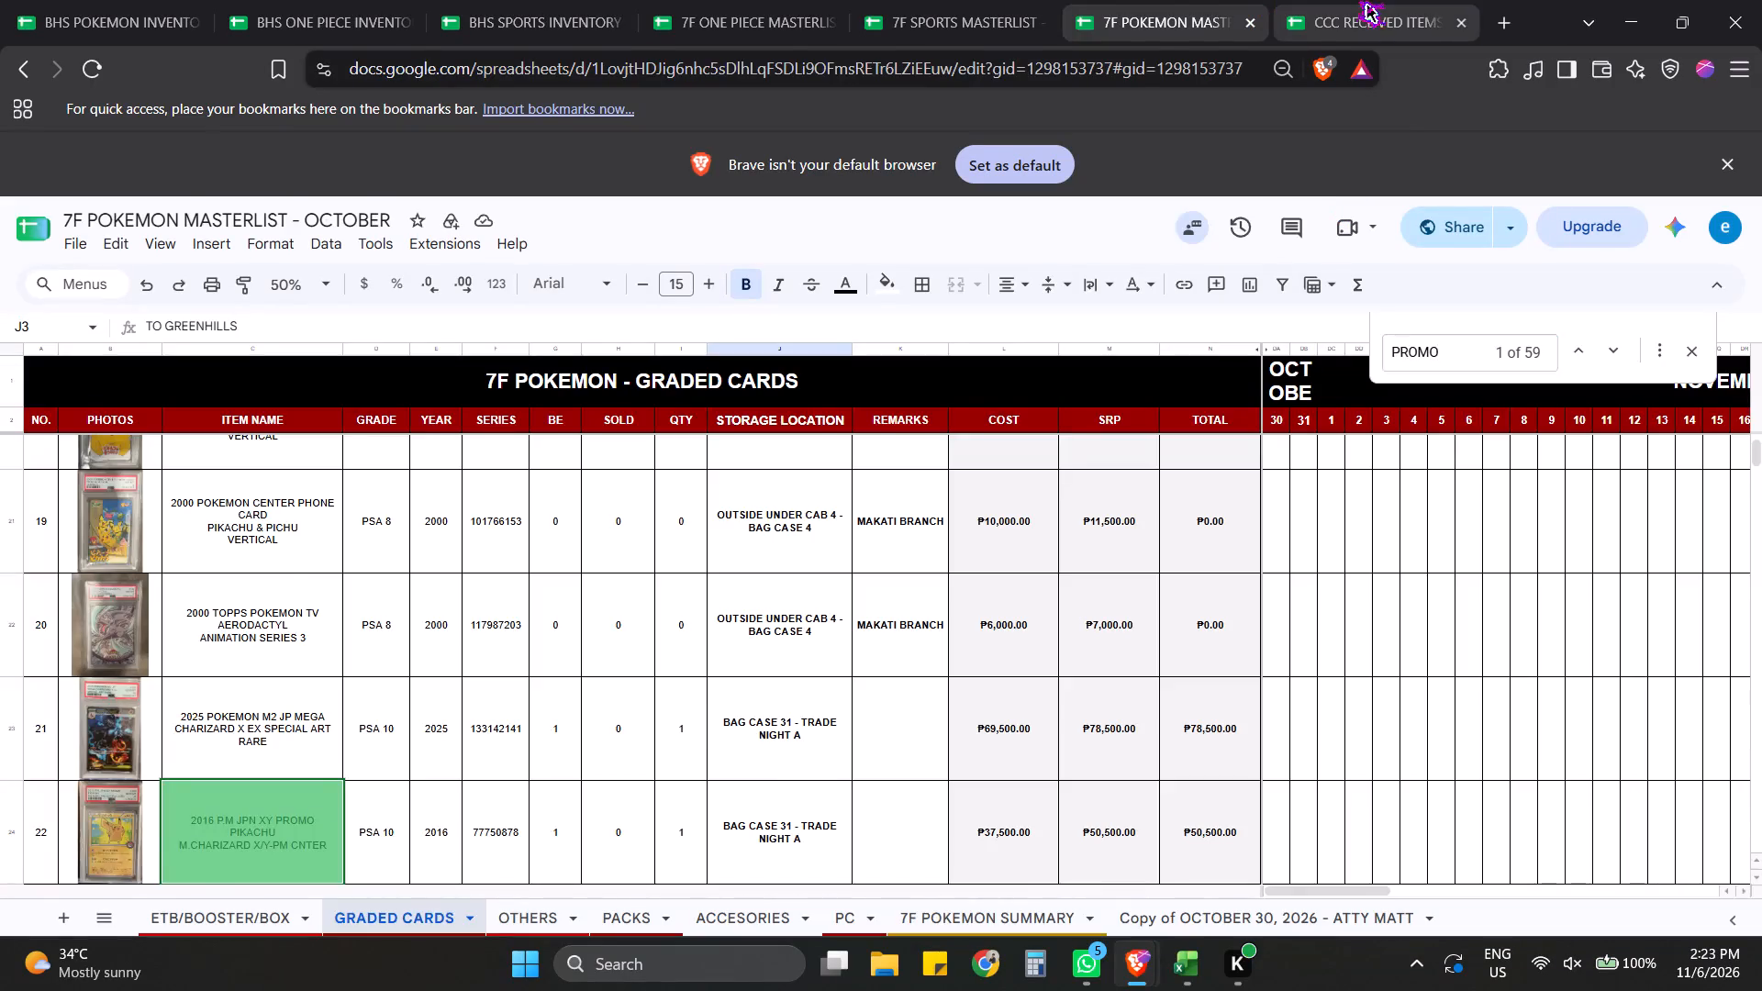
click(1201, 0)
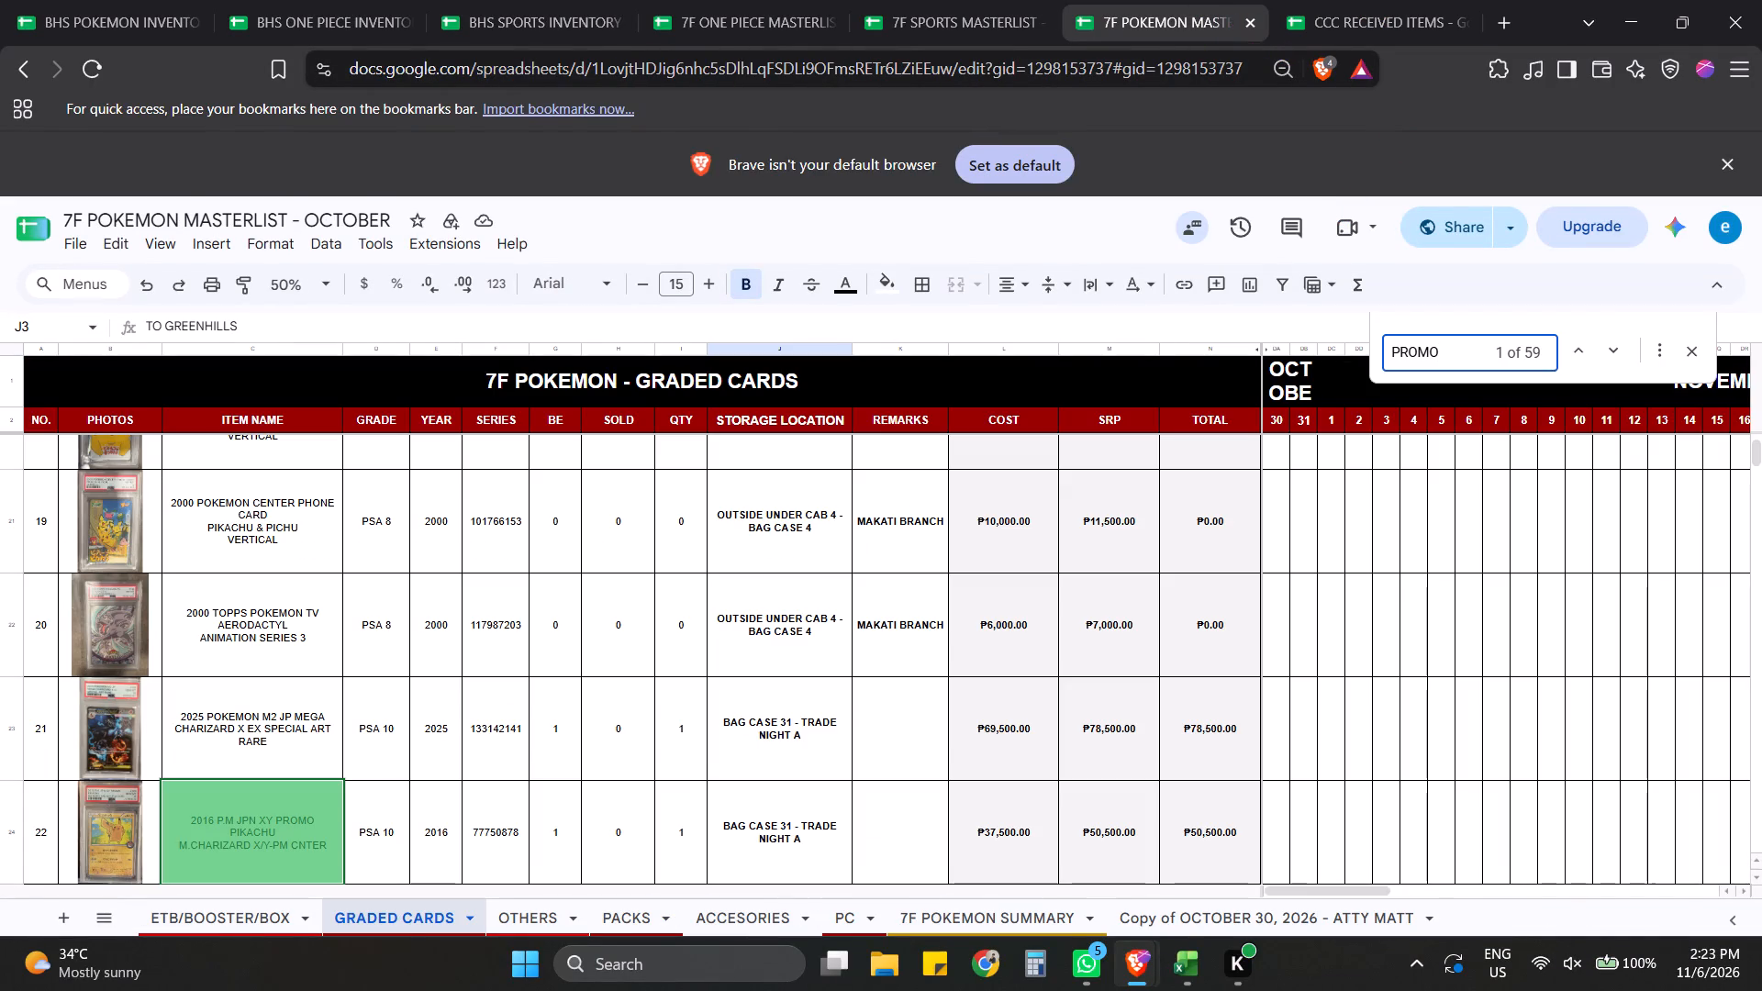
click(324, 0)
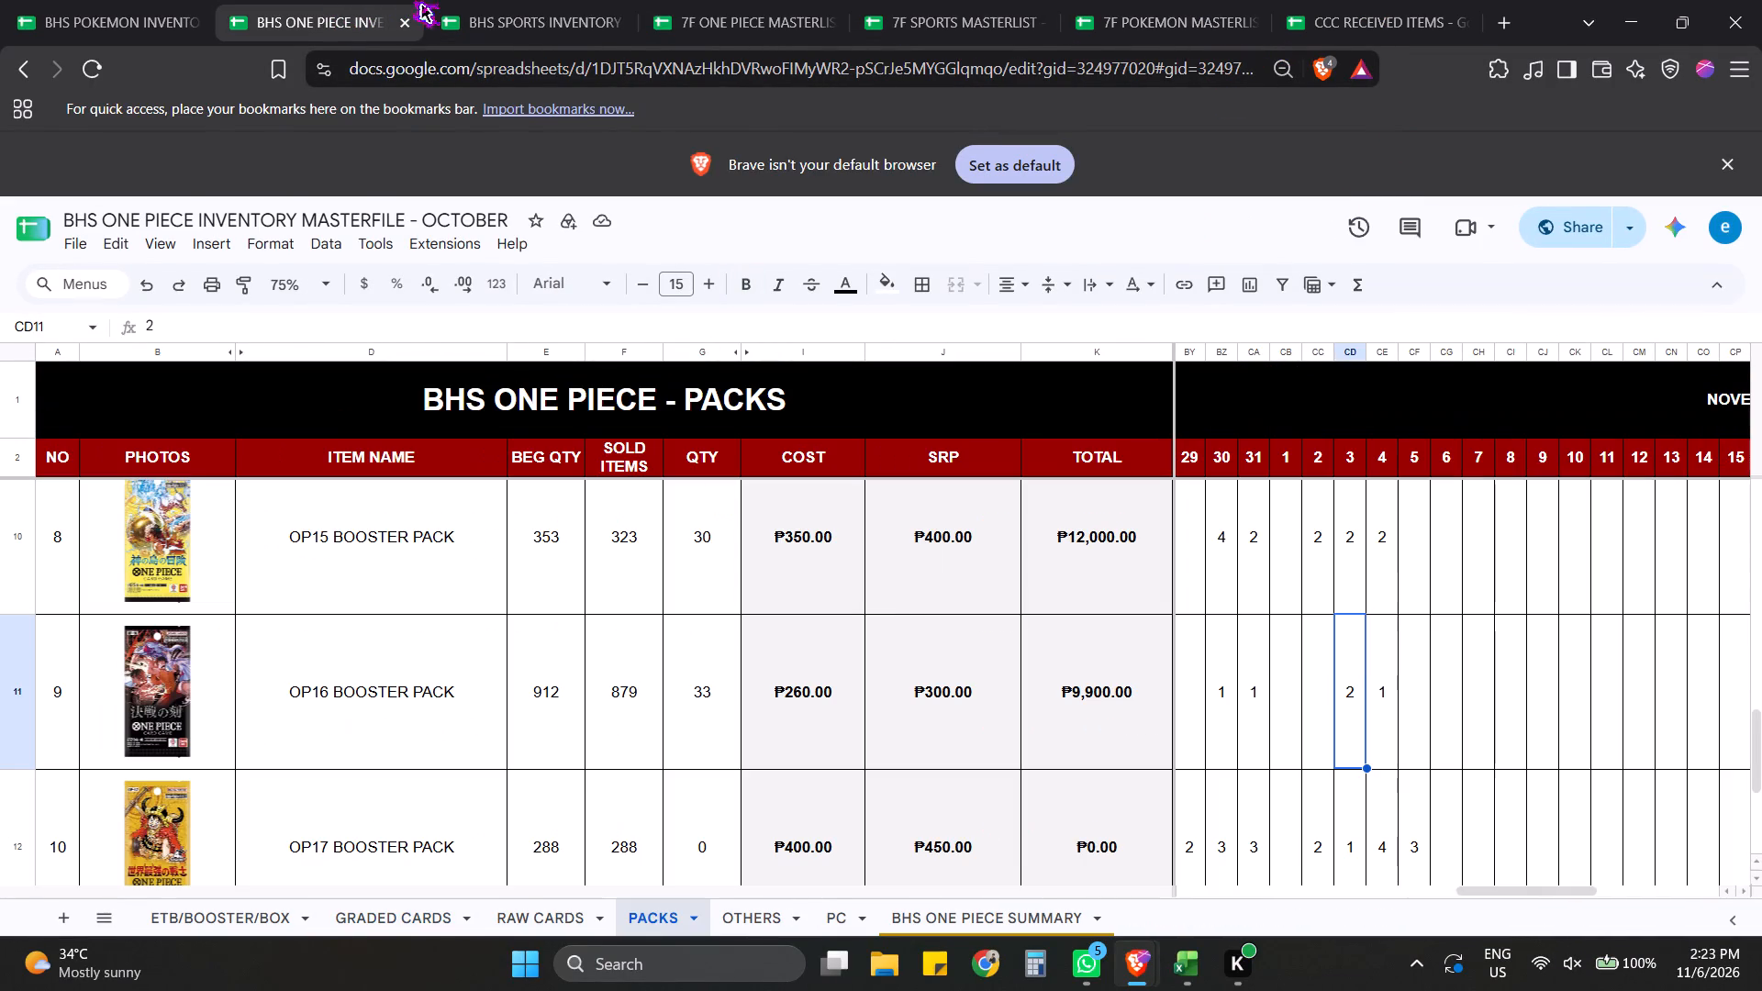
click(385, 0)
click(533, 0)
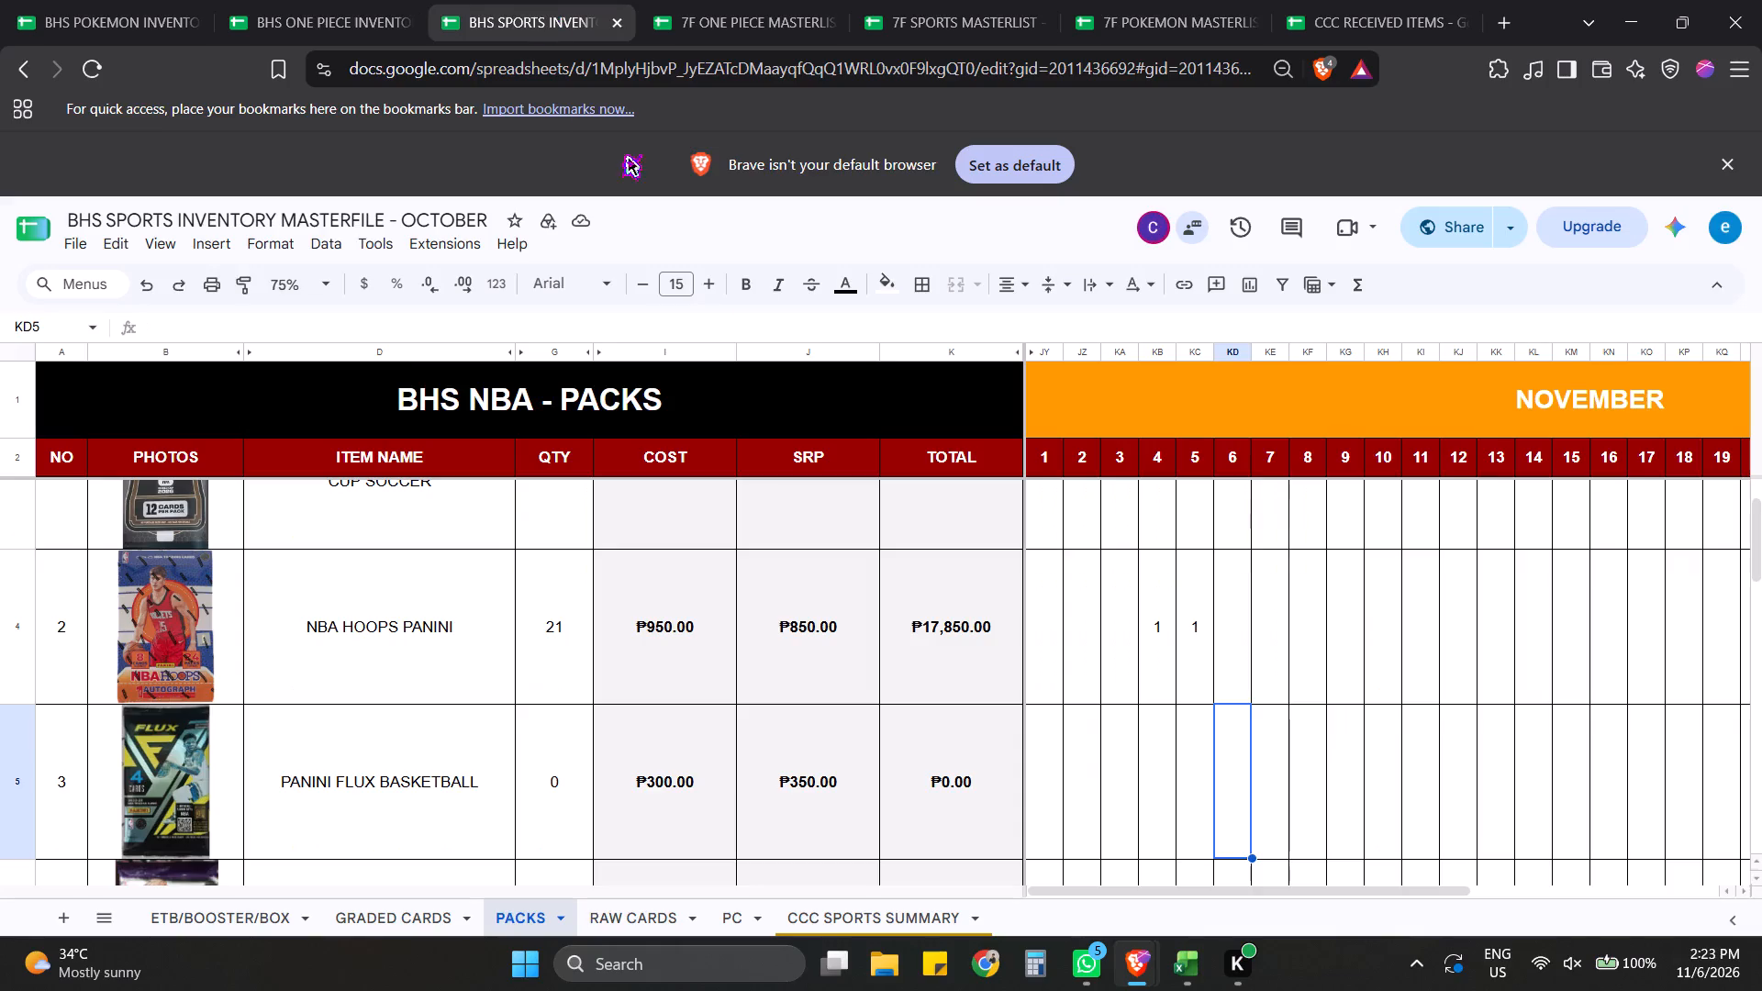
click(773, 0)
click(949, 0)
Switch to the BHS INVENTORY LIST PER AREA file and follow the PHANTASMAL FLAMES row's daily counts from October 1 through October 27, 2026.
key(alt+Tab)
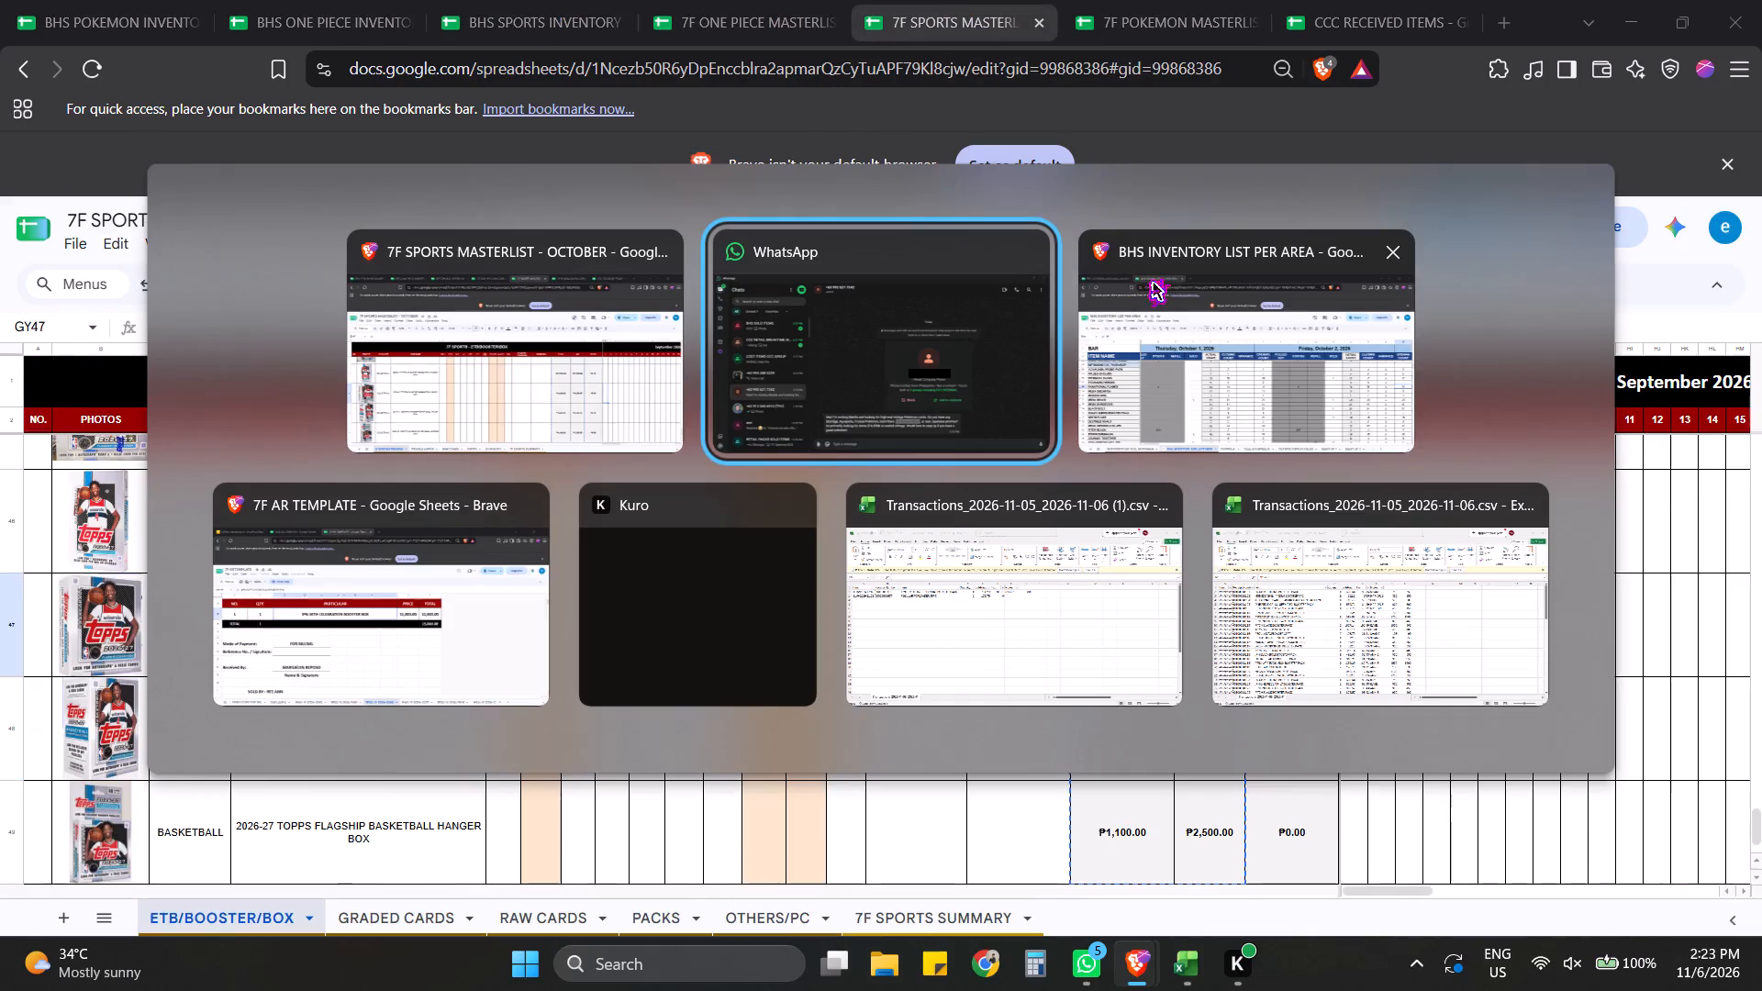
key(alt+Tab)
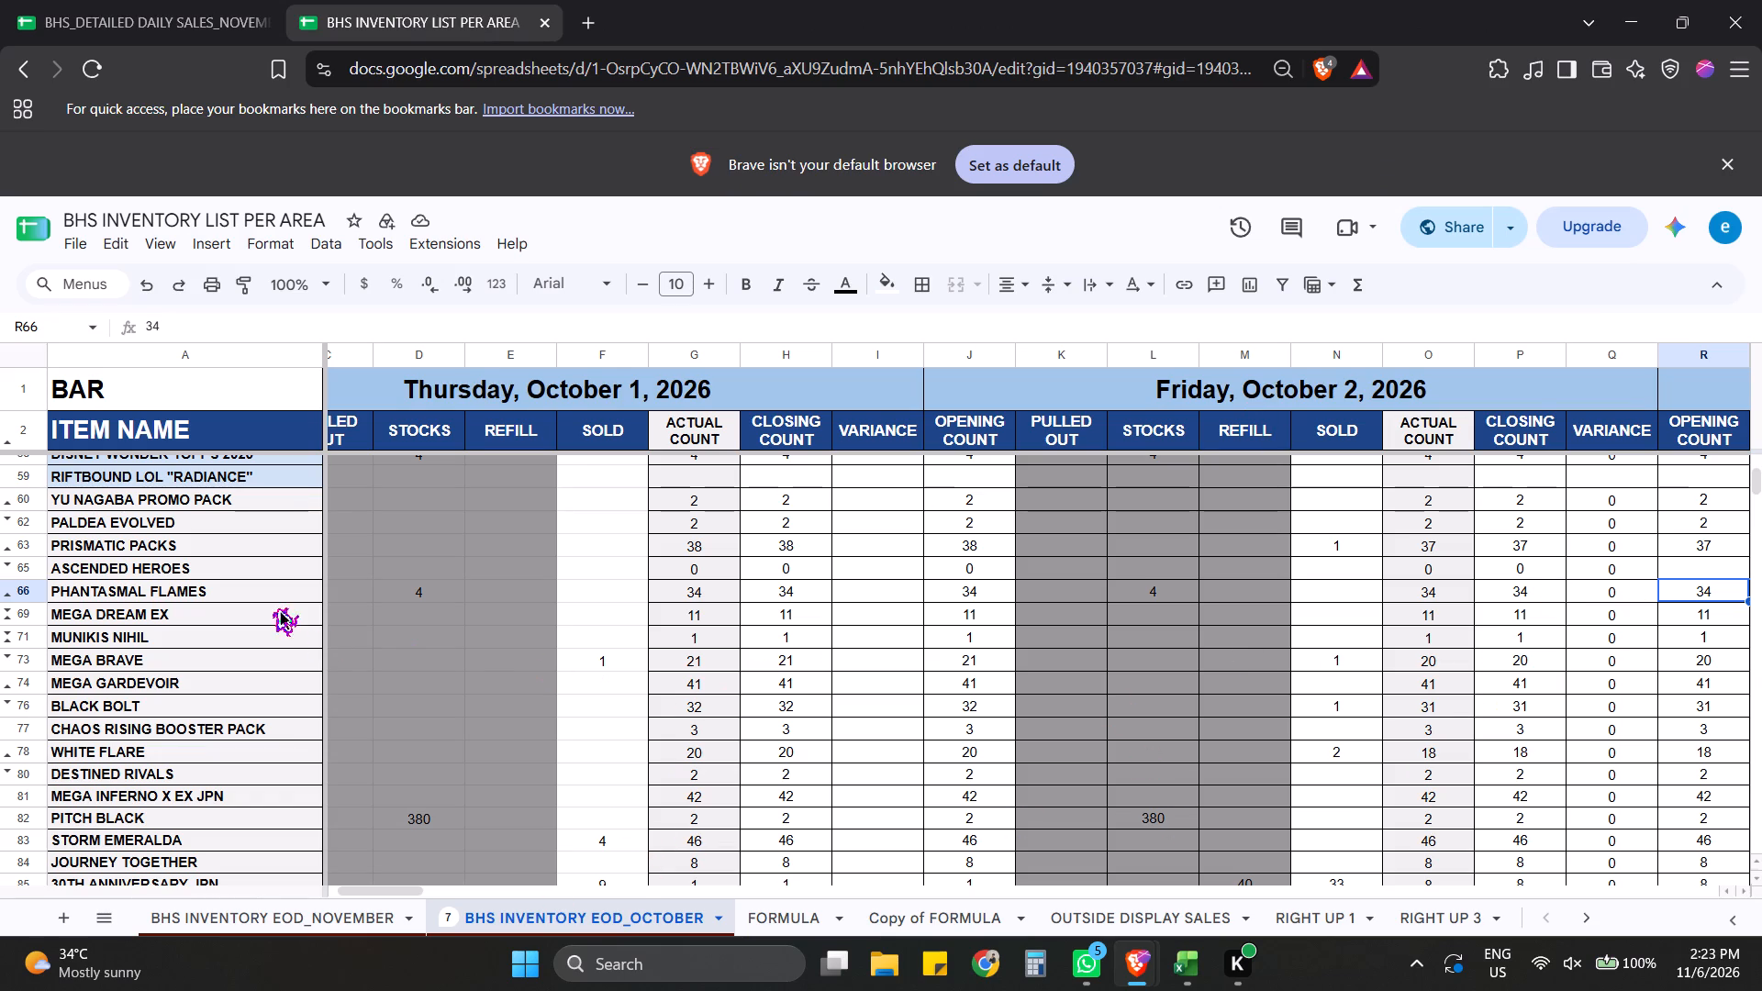
click(196, 591)
key(Tab)
key(Tab)
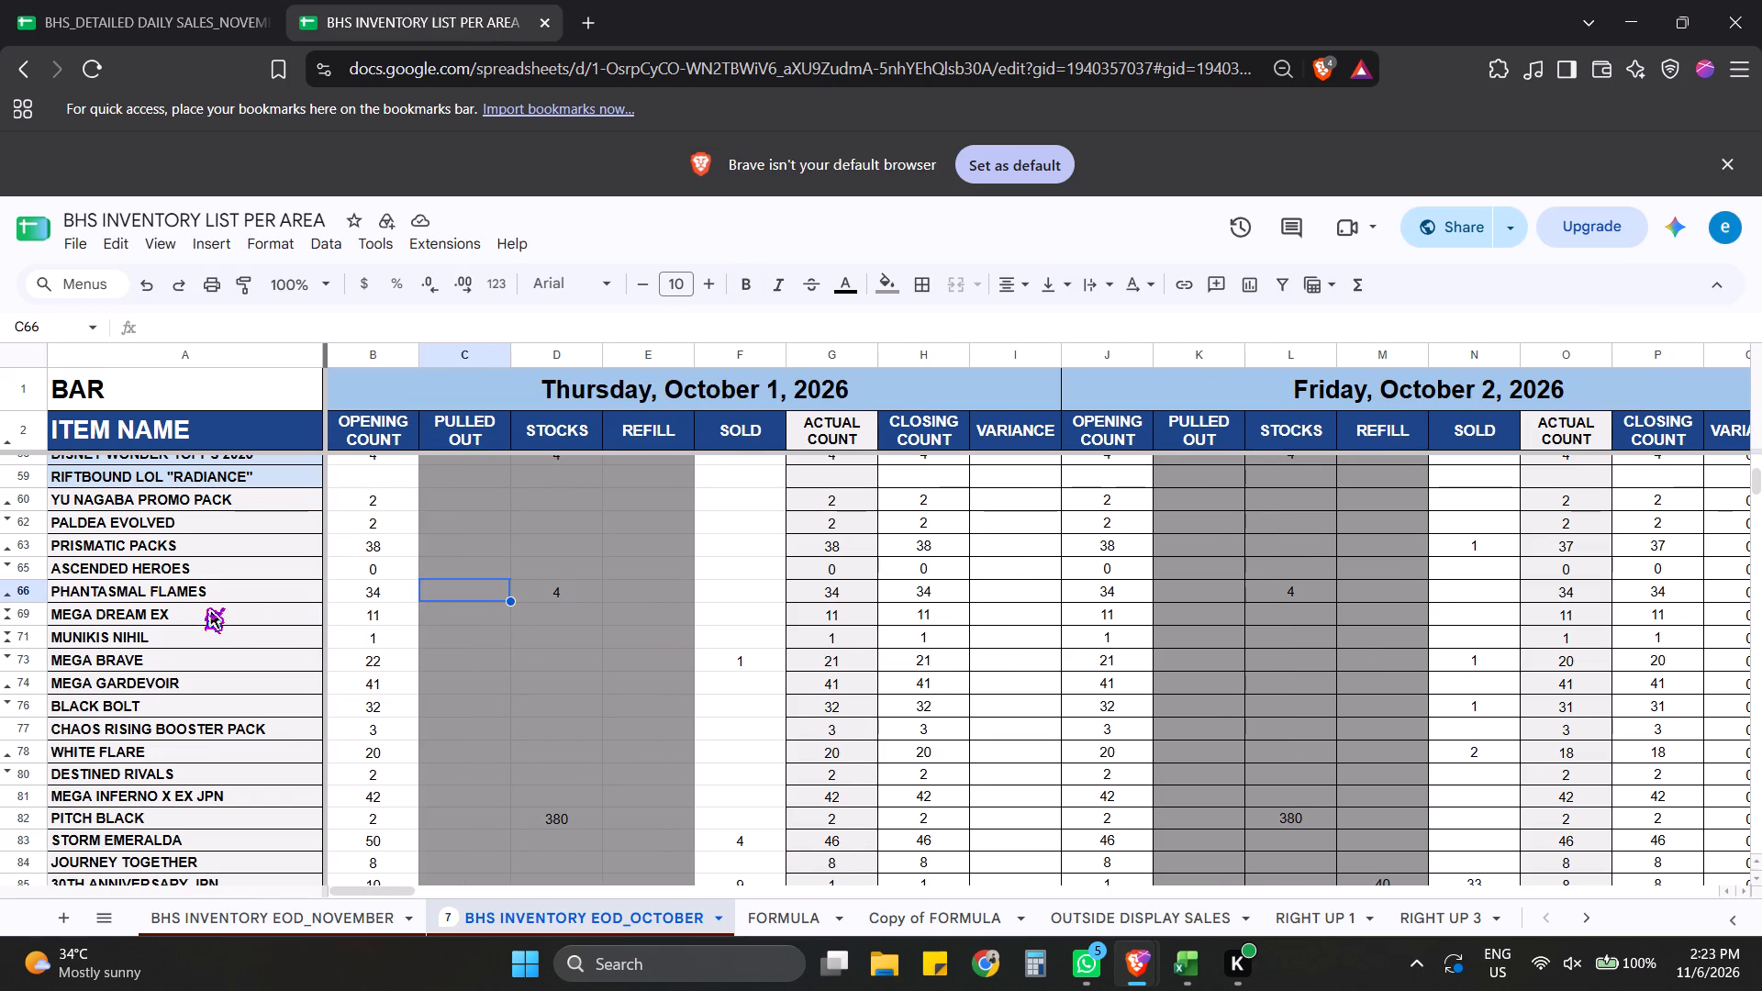
key(Tab)
key(Tab)
key(Tab)
key(Tab)
key(Tab)
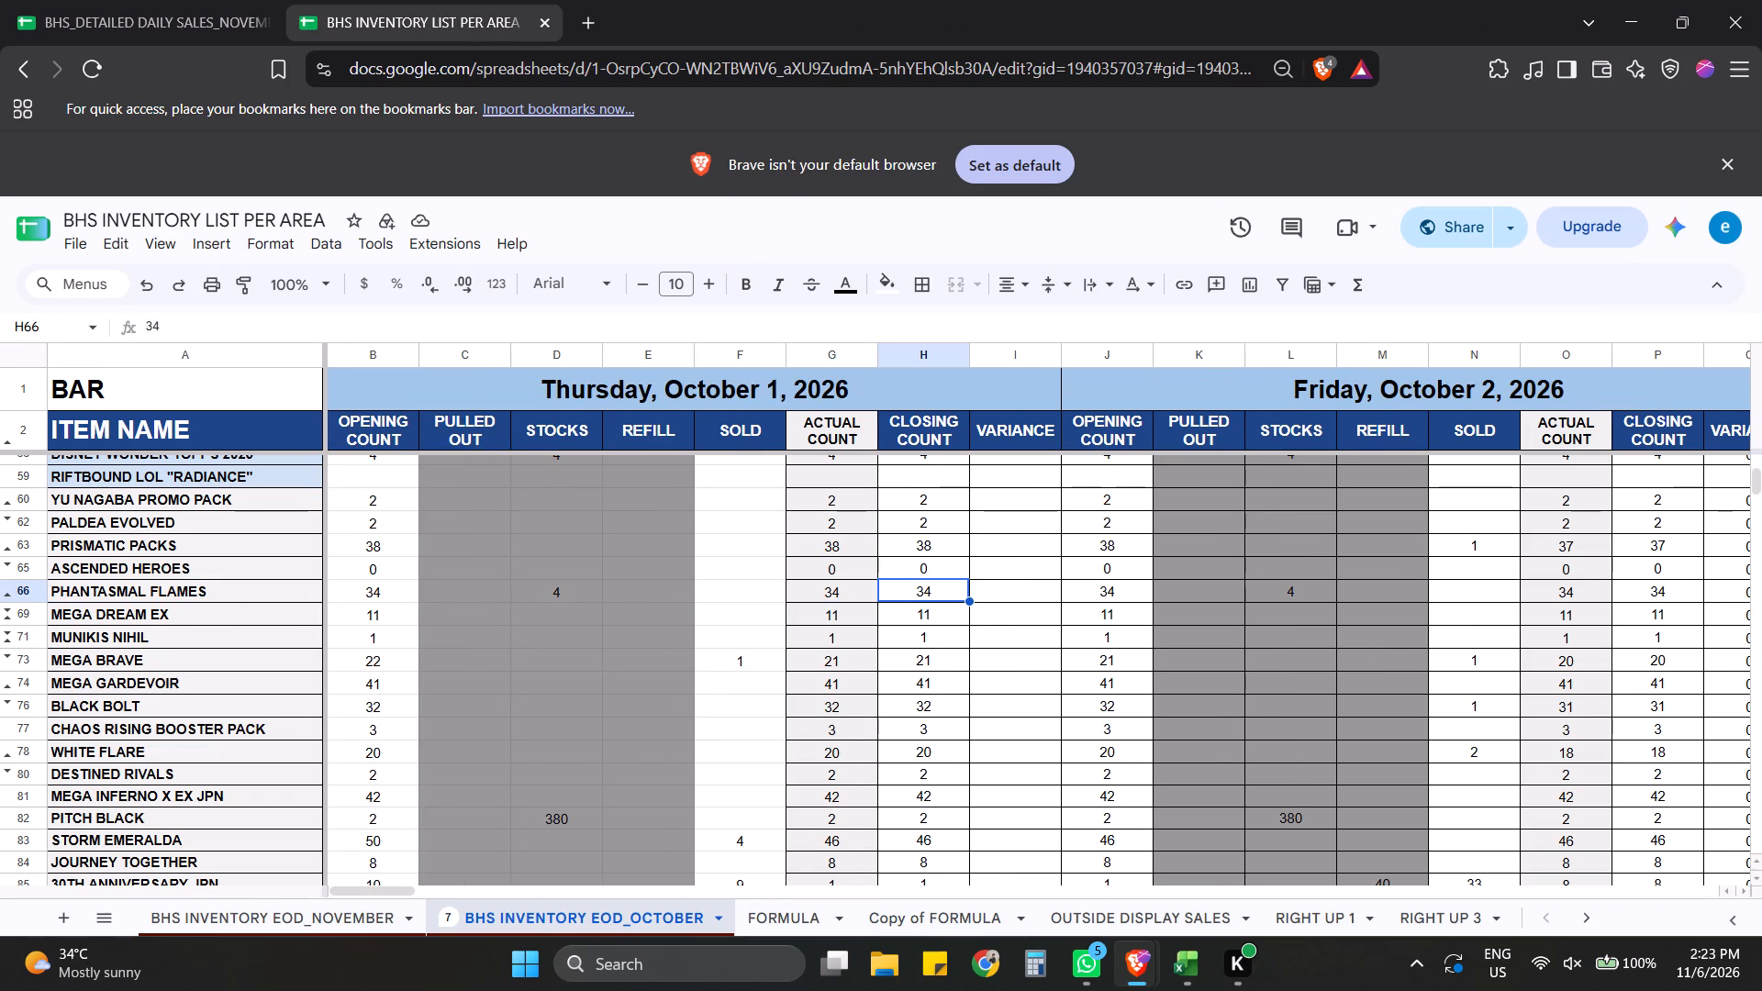
click(848, 601)
key(Tab)
key(Tab)
key(Tab)
key(Tab)
key(Tab)
key(Tab)
key(Tab)
key(Tab)
key(Tab)
key(Tab)
key(Tab)
key(Tab)
key(Tab)
key(Tab)
key(Tab)
key(Tab)
key(Tab)
key(Tab)
key(Tab)
key(Tab)
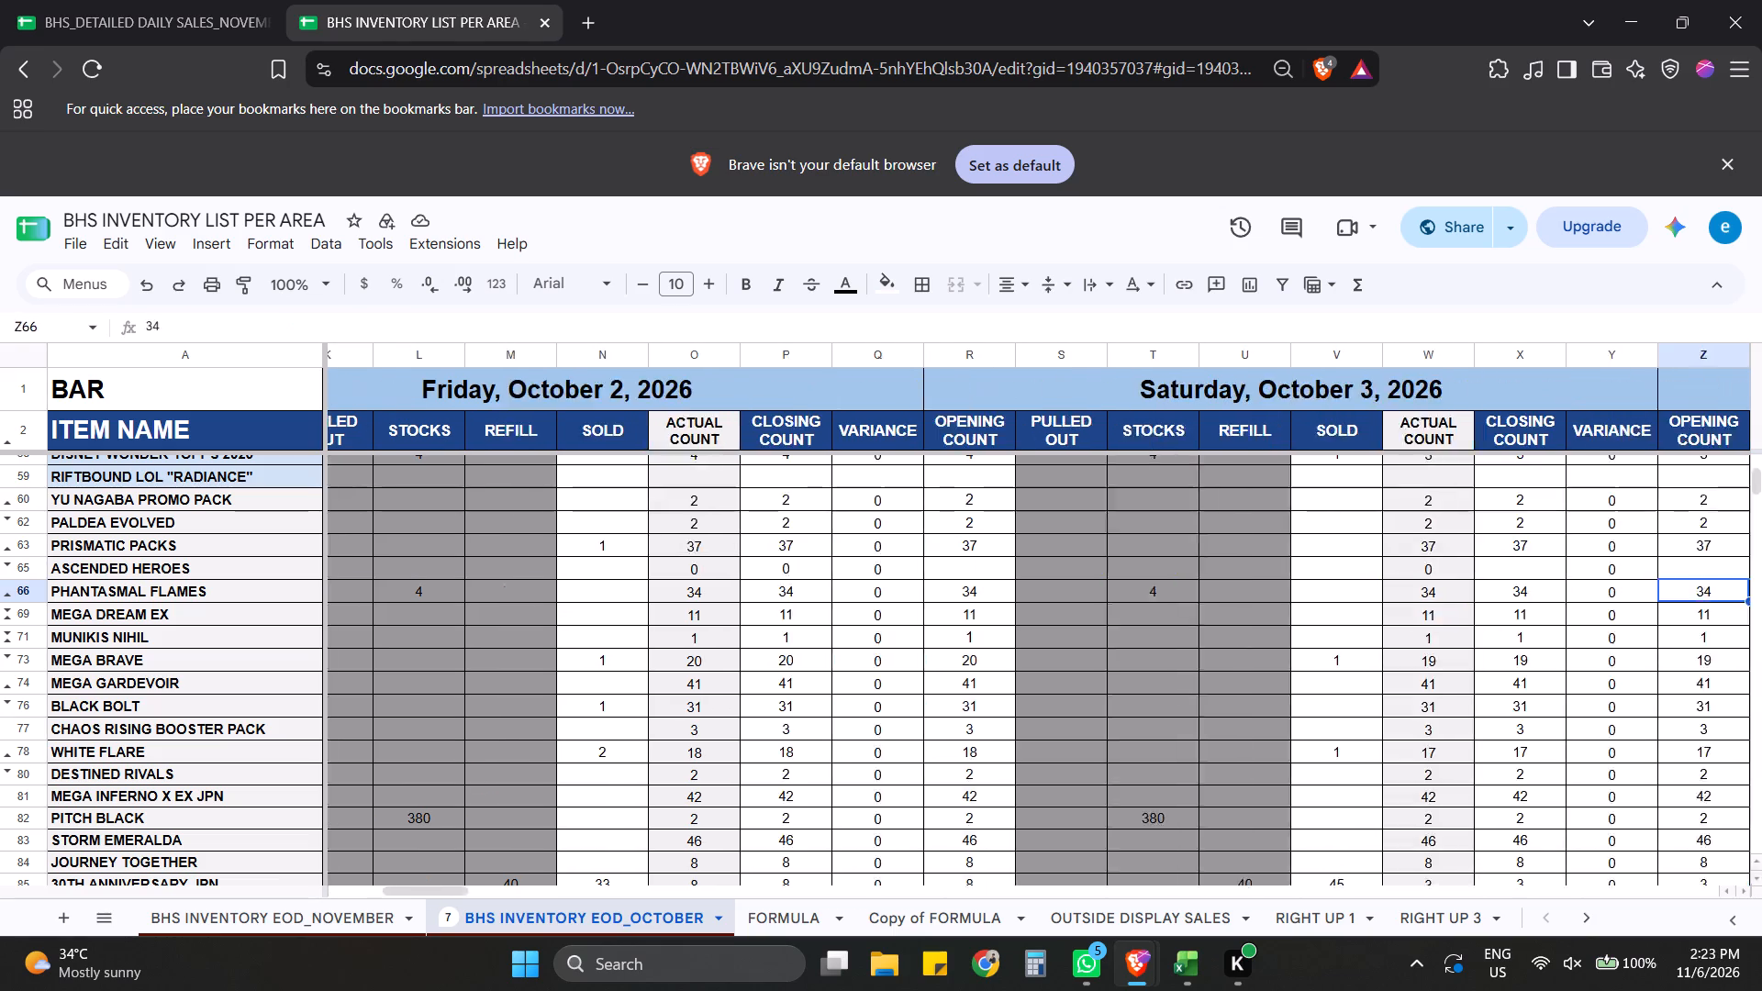
key(Tab)
key(Tab)
key(Tab)
key(Tab)
key(Tab)
key(Tab)
key(Tab)
key(Tab)
key(Tab)
key(Tab)
key(Tab)
key(Tab)
key(Tab)
key(Tab)
key(Tab)
key(Tab)
key(Tab)
key(Tab)
key(Tab)
key(Tab)
key(Tab)
key(Tab)
key(Tab)
key(Tab)
key(Tab)
key(Tab)
key(Tab)
key(Tab)
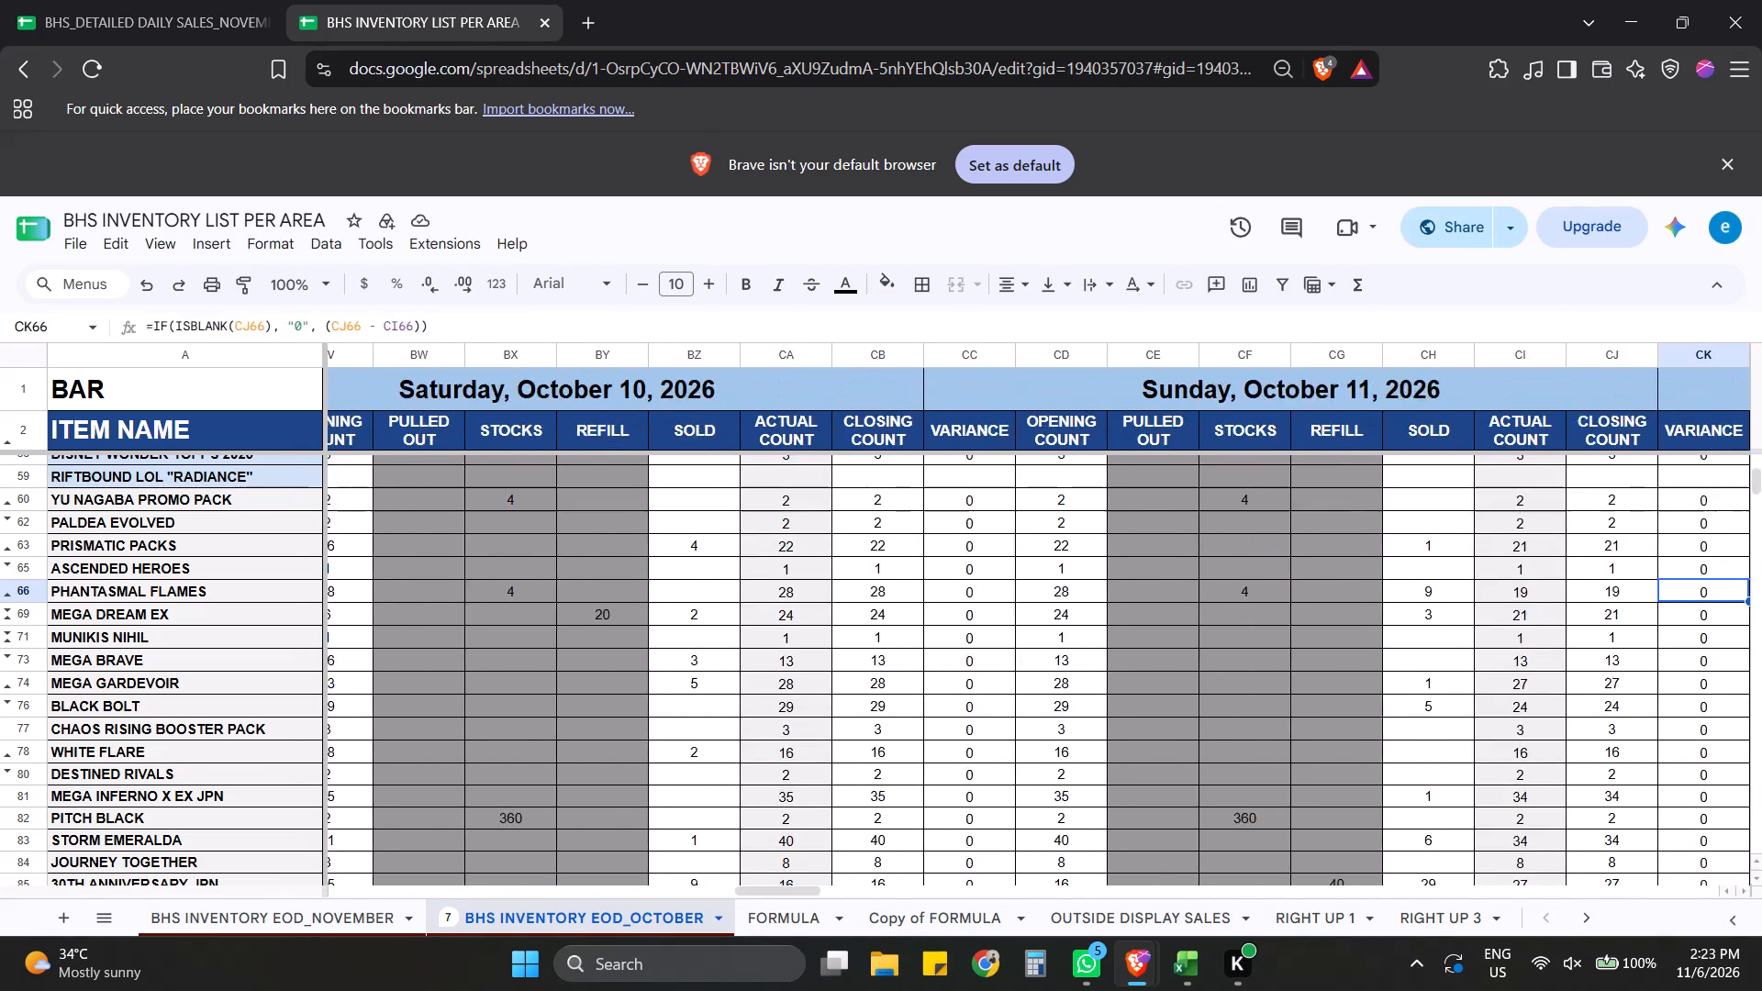
key(Tab)
key(Tab)
key(Tab)
key(Tab)
key(Tab)
key(Tab)
key(Tab)
key(Tab)
key(Tab)
key(Tab)
key(Tab)
key(Tab)
key(Tab)
key(Tab)
key(Tab)
key(Tab)
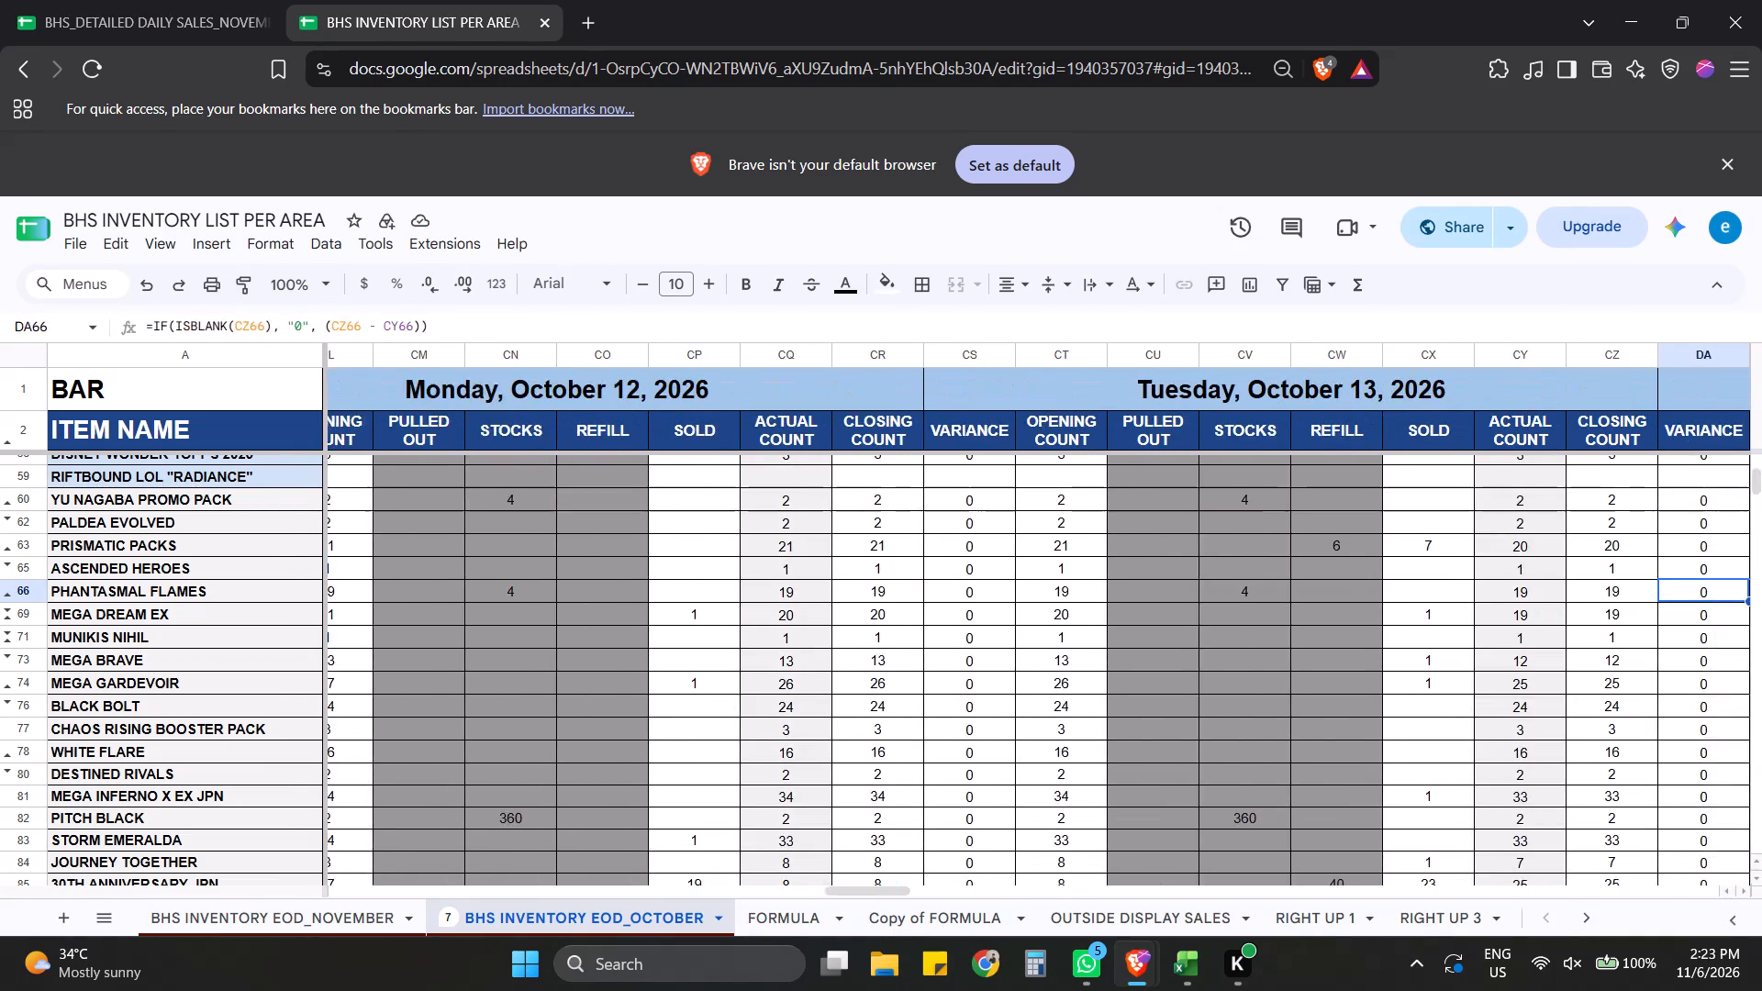
key(Tab)
key(Tab)
key(Tab)
key(Tab)
key(Tab)
key(Tab)
key(Tab)
key(Tab)
key(Tab)
key(Tab)
key(Tab)
key(Tab)
key(Tab)
key(Tab)
key(Tab)
key(Tab)
key(Tab)
key(Tab)
key(Tab)
key(Tab)
key(Tab)
key(Tab)
key(Tab)
key(Tab)
key(Tab)
key(Tab)
key(Tab)
key(Tab)
key(Tab)
key(Tab)
key(Tab)
key(Tab)
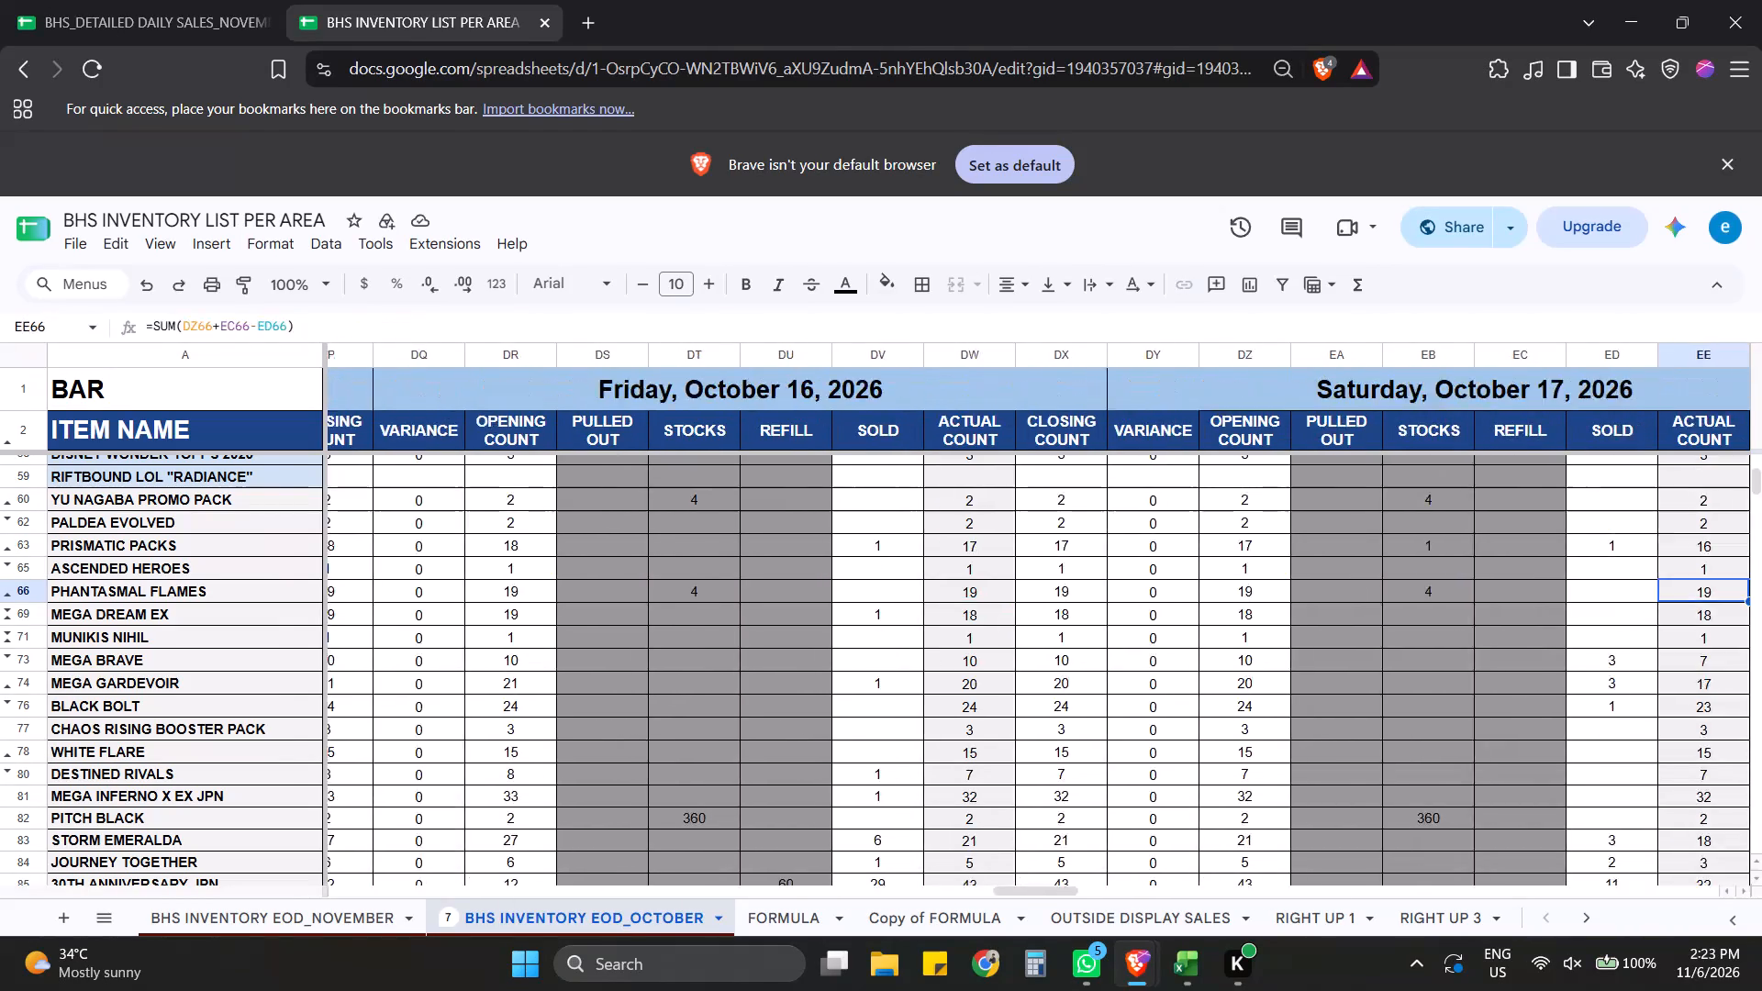
key(Tab)
key(Tab)
key(Tab)
key(Tab)
key(Tab)
key(Tab)
key(Tab)
key(Tab)
key(Tab)
key(Tab)
key(Tab)
key(Tab)
key(Tab)
key(Tab)
key(Tab)
key(Tab)
key(Tab)
key(Tab)
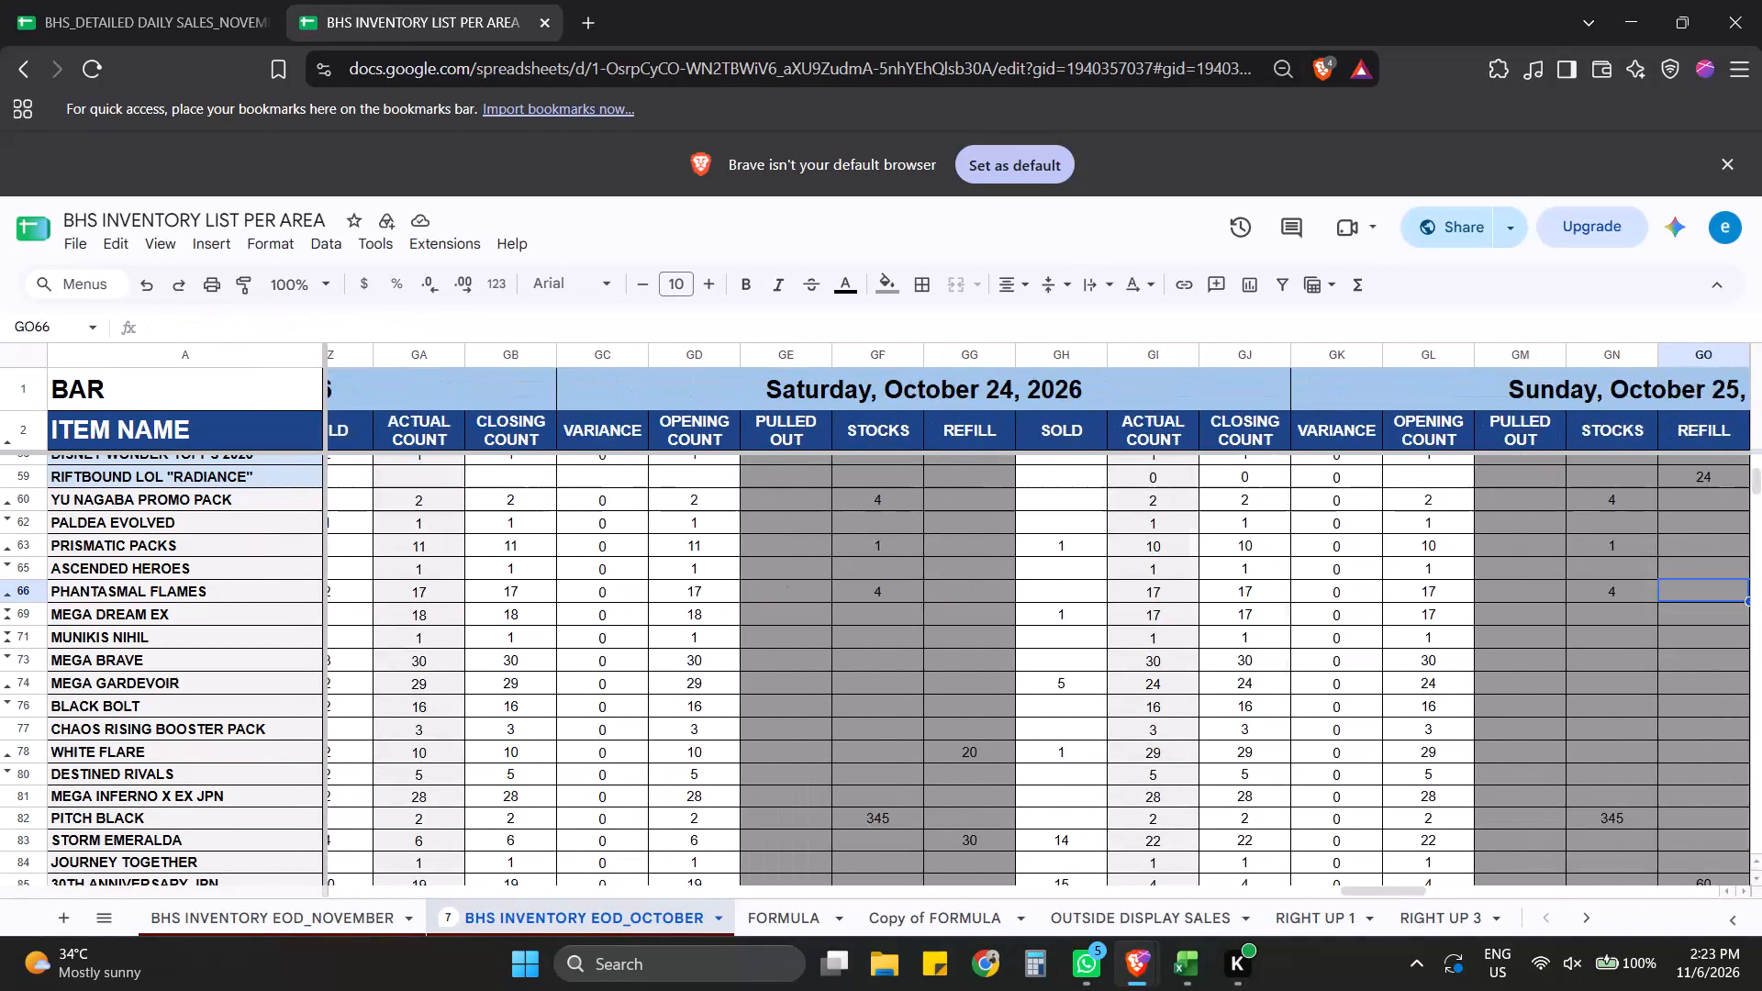
key(Tab)
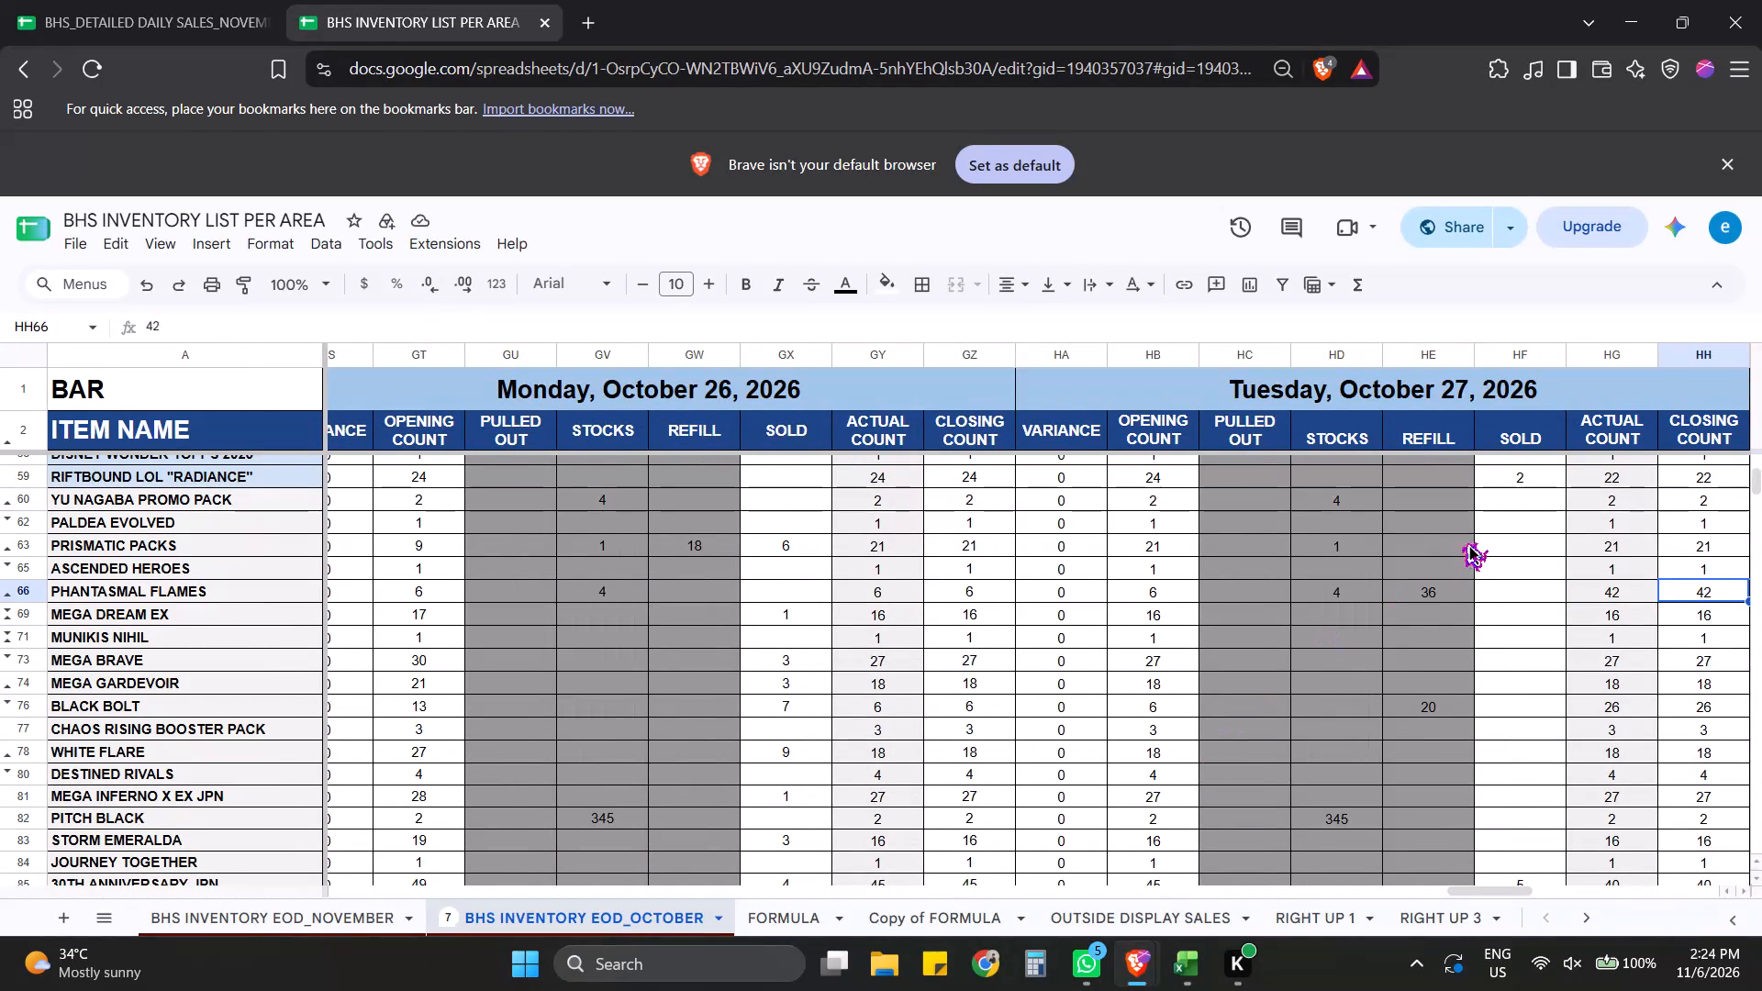
Examine the PHANTASMAL FLAMES stocks, refill and actual count for October 27, 2026, selecting stocks and refill together to check their sum.
click(1422, 595)
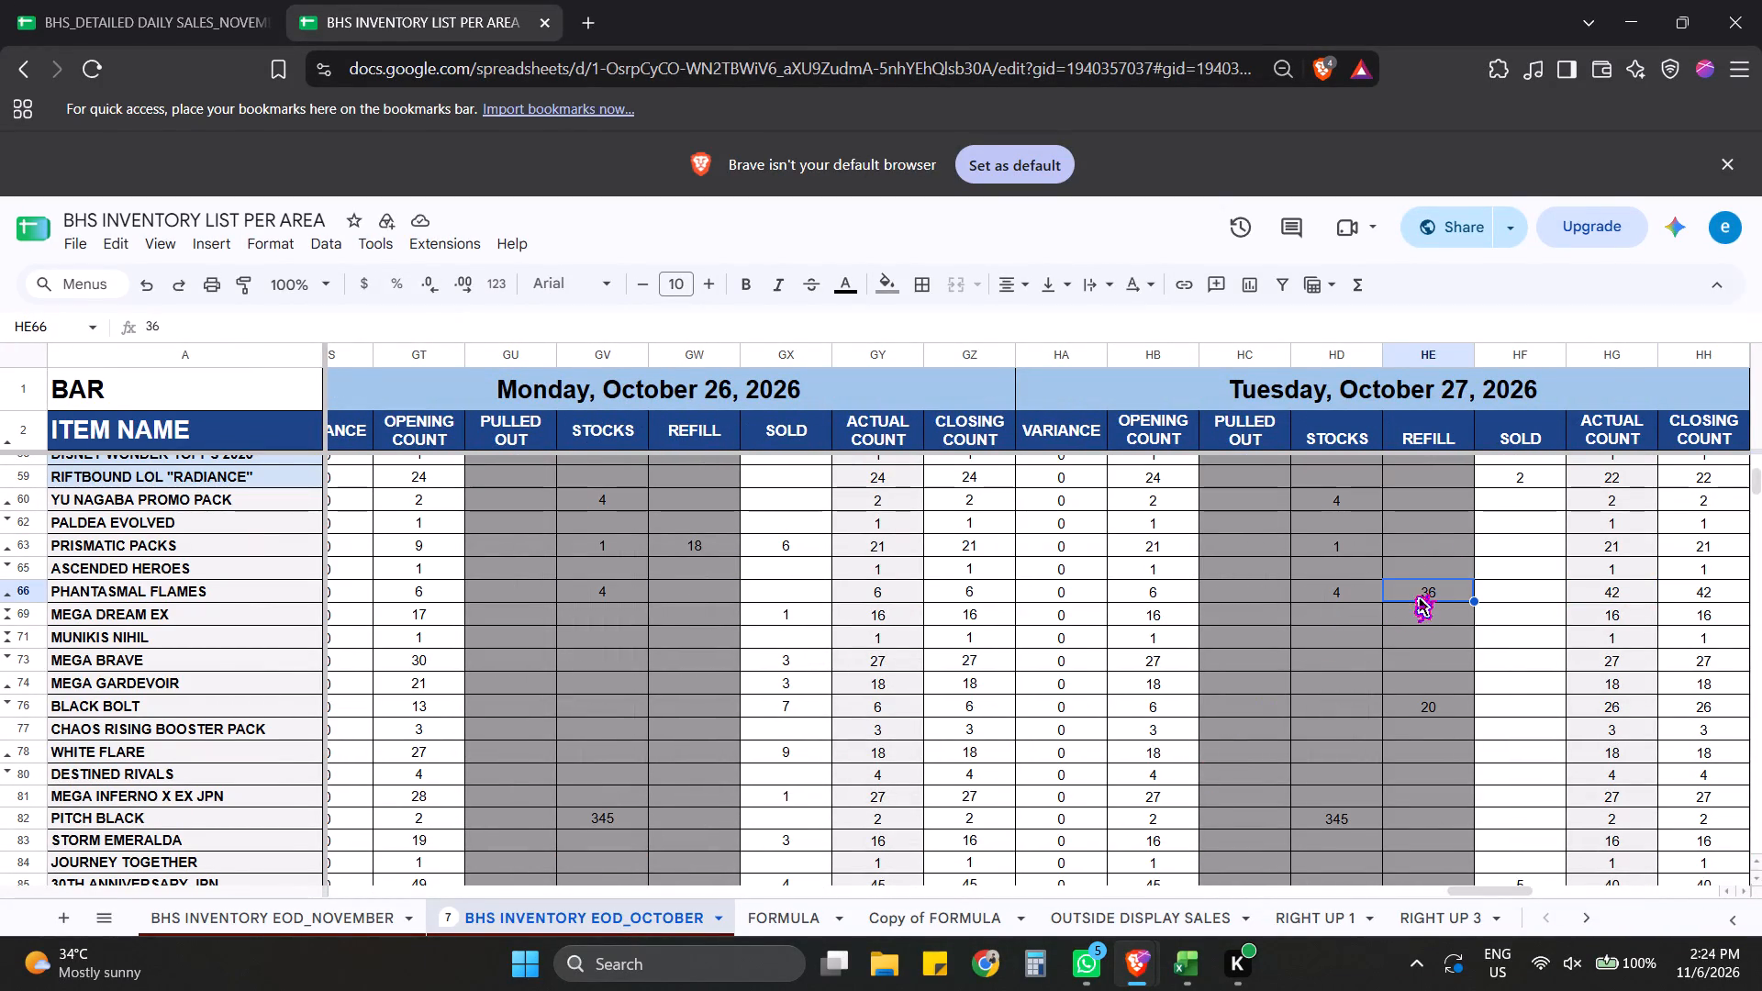
key(alt+Tab)
key(alt+Tab)
click(1345, 633)
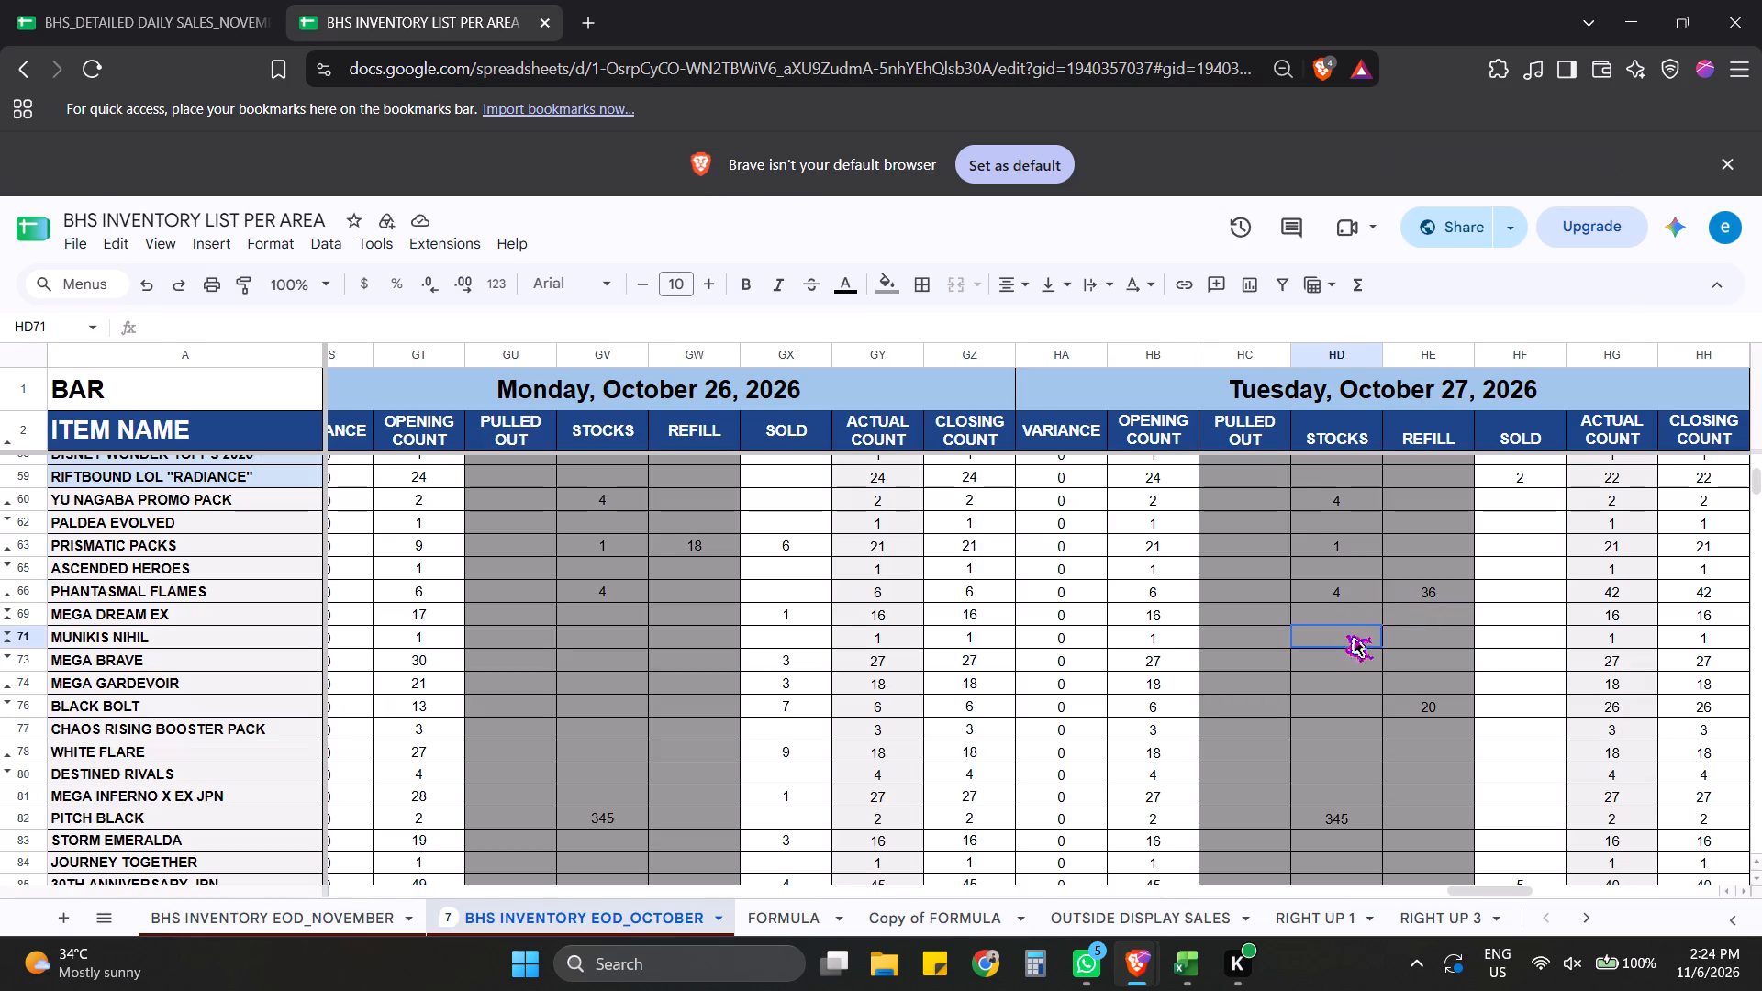
drag(1338, 587, 1593, 585)
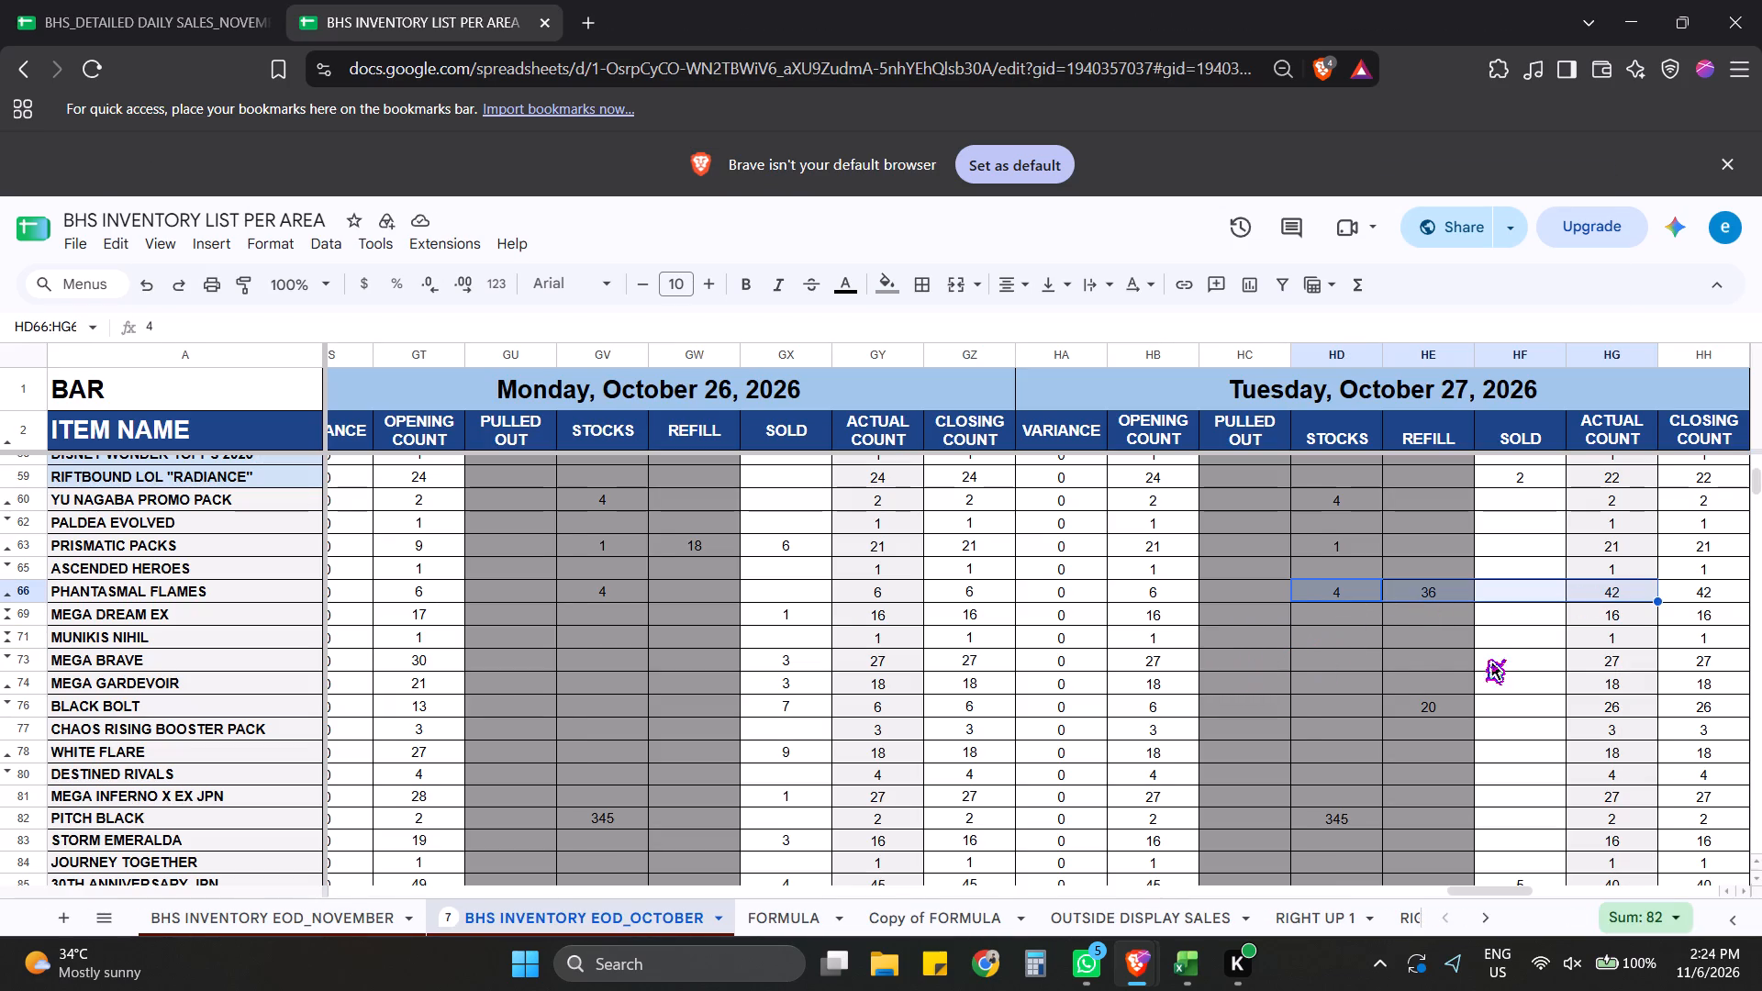
click(1483, 658)
click(1611, 594)
click(1422, 618)
drag(1333, 590, 1444, 590)
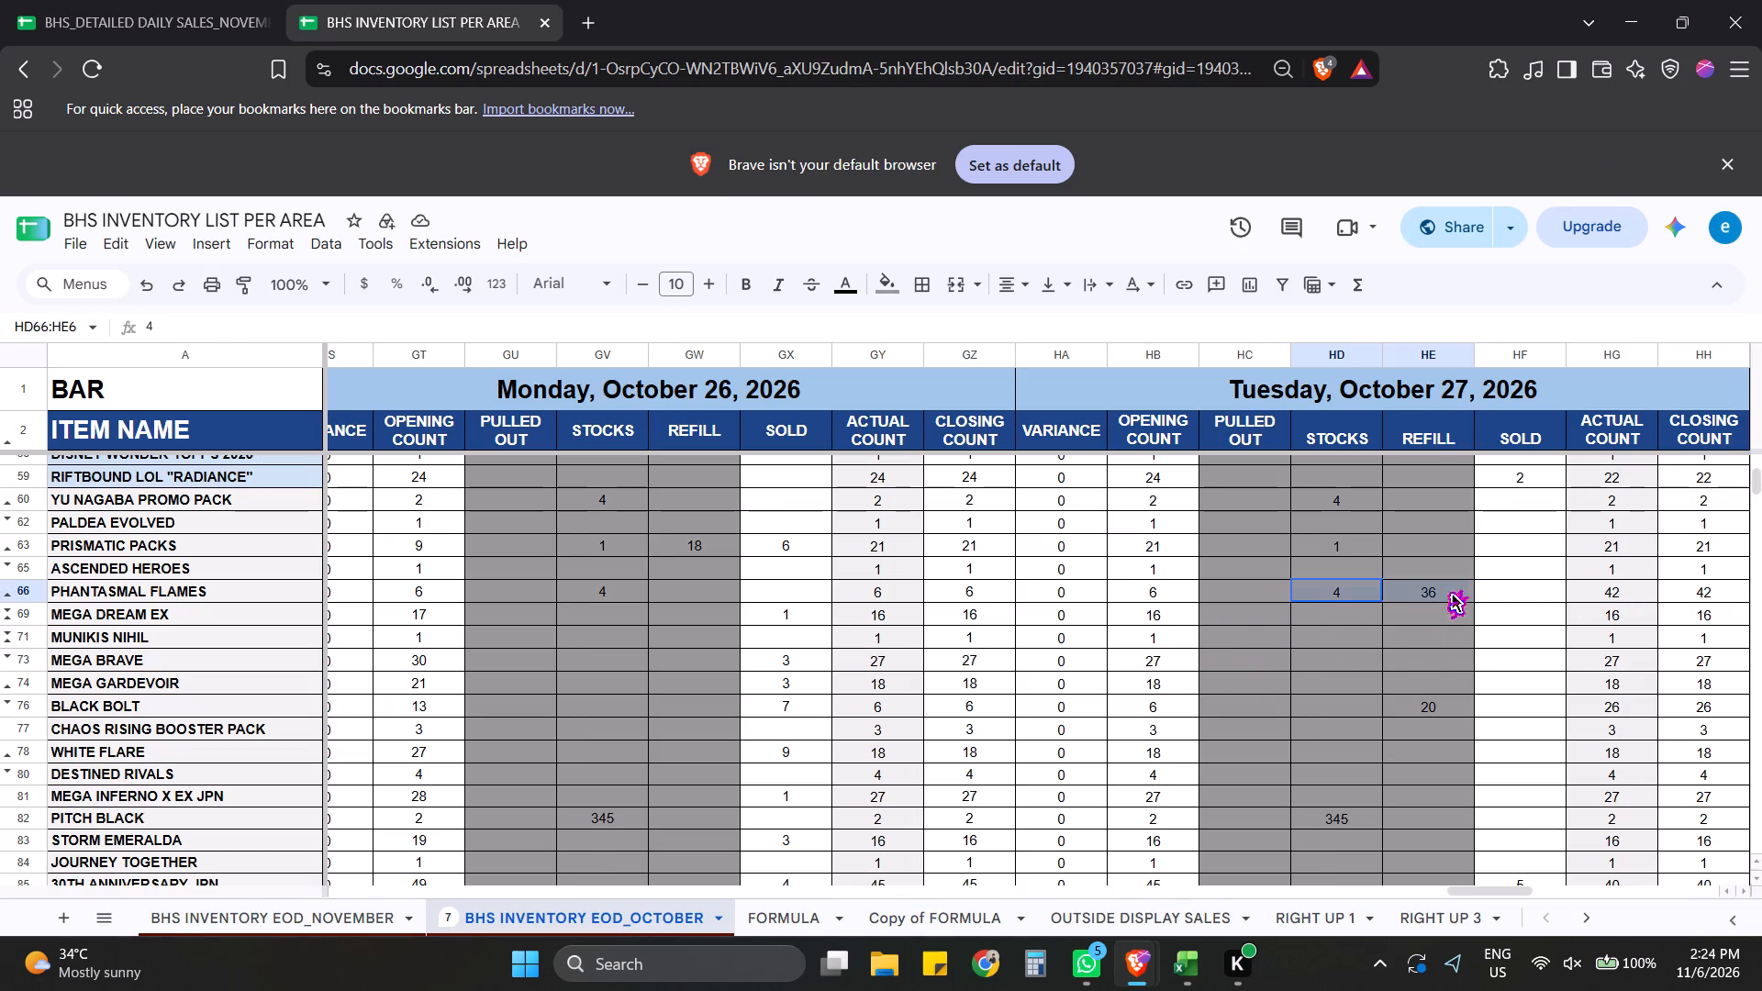
drag(1444, 590, 1447, 590)
scroll(1457, 671, down, 14)
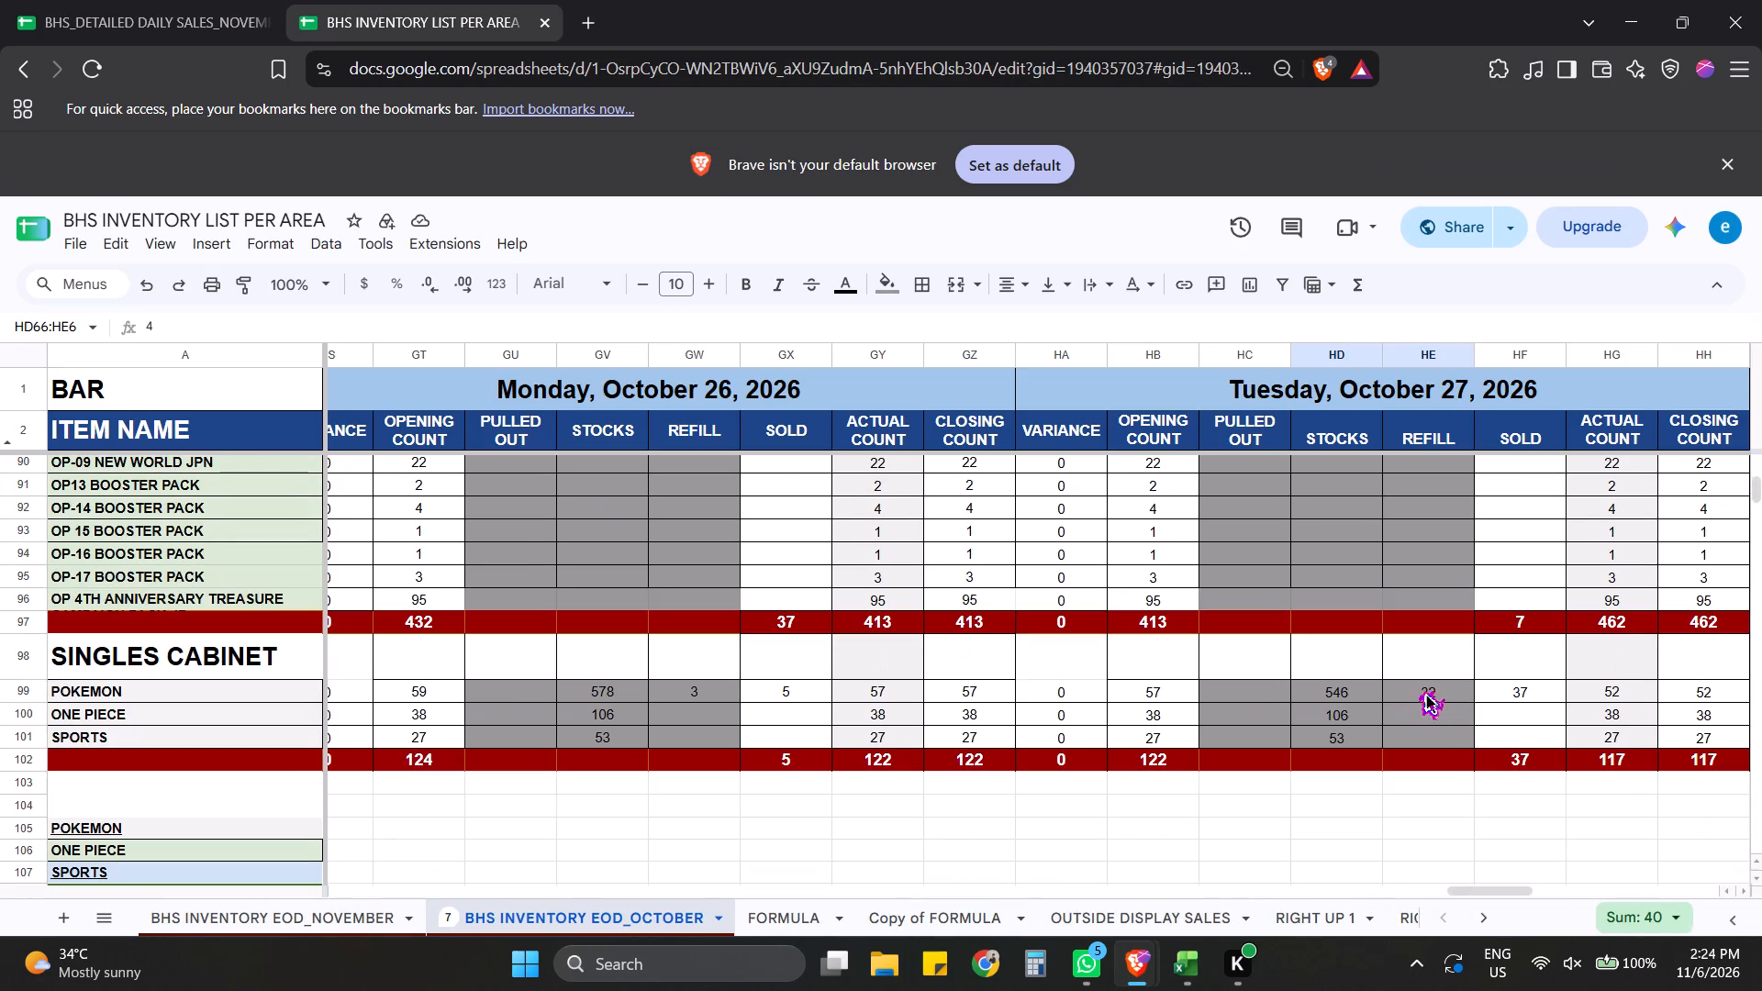
scroll(1434, 707, up, 9)
scroll(1472, 640, up, 4)
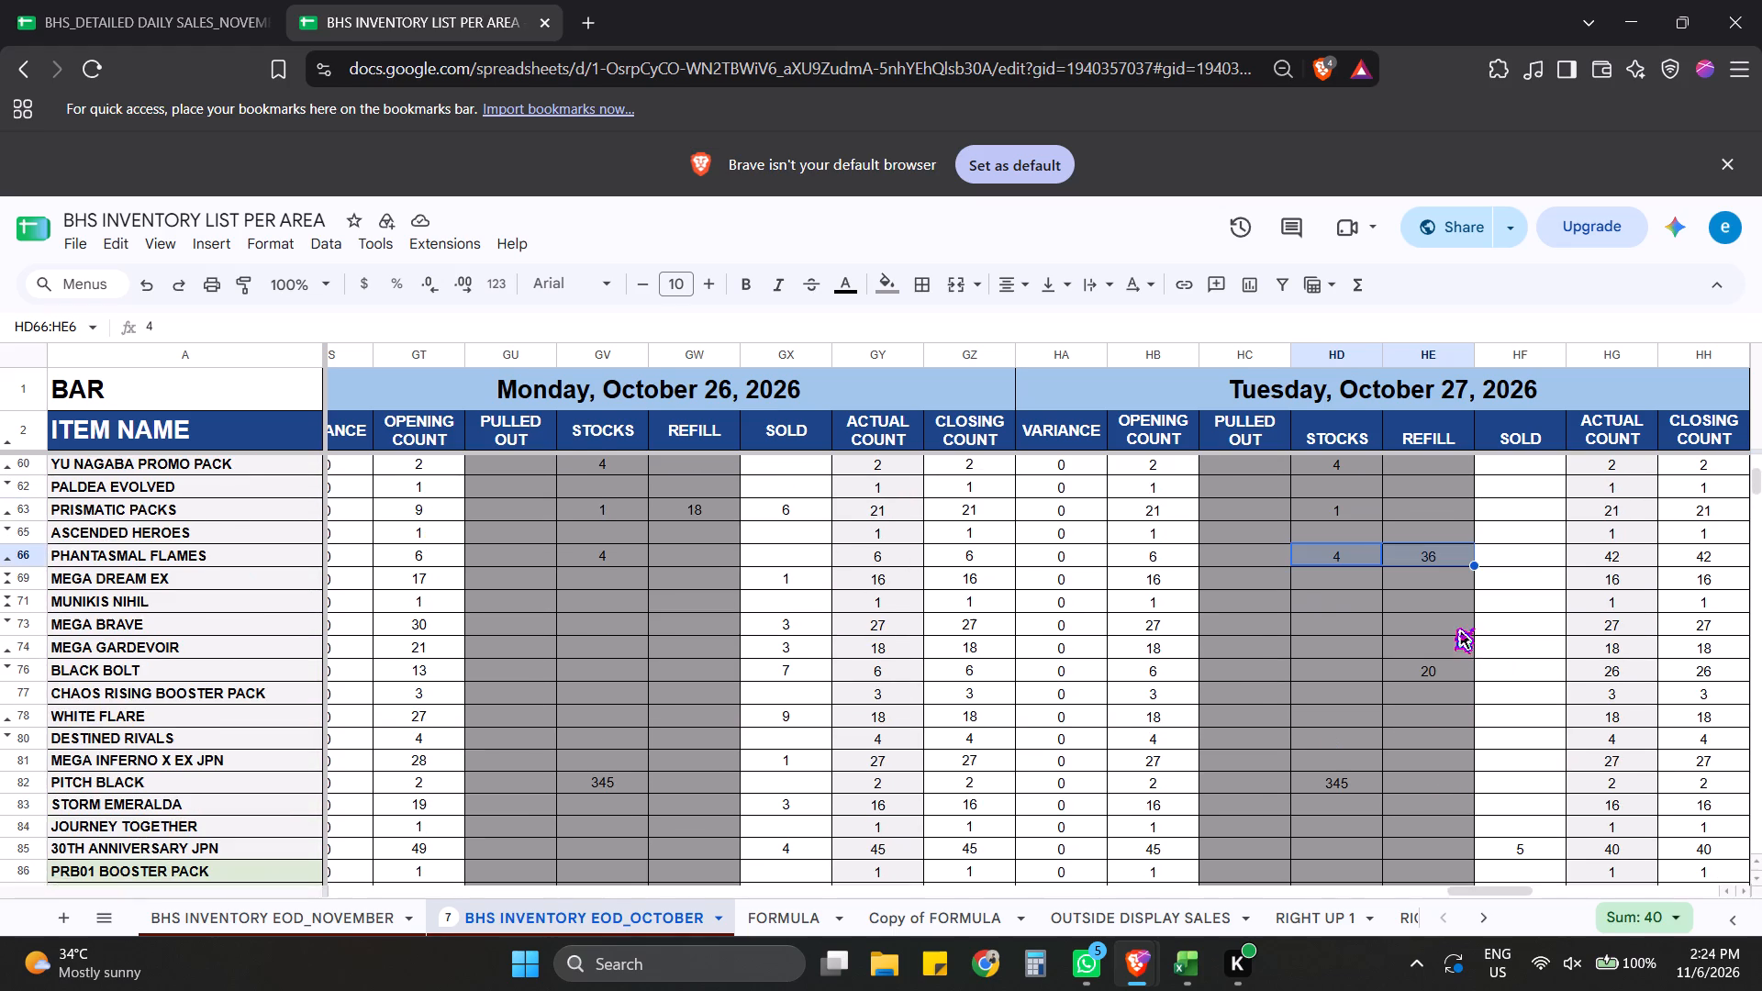
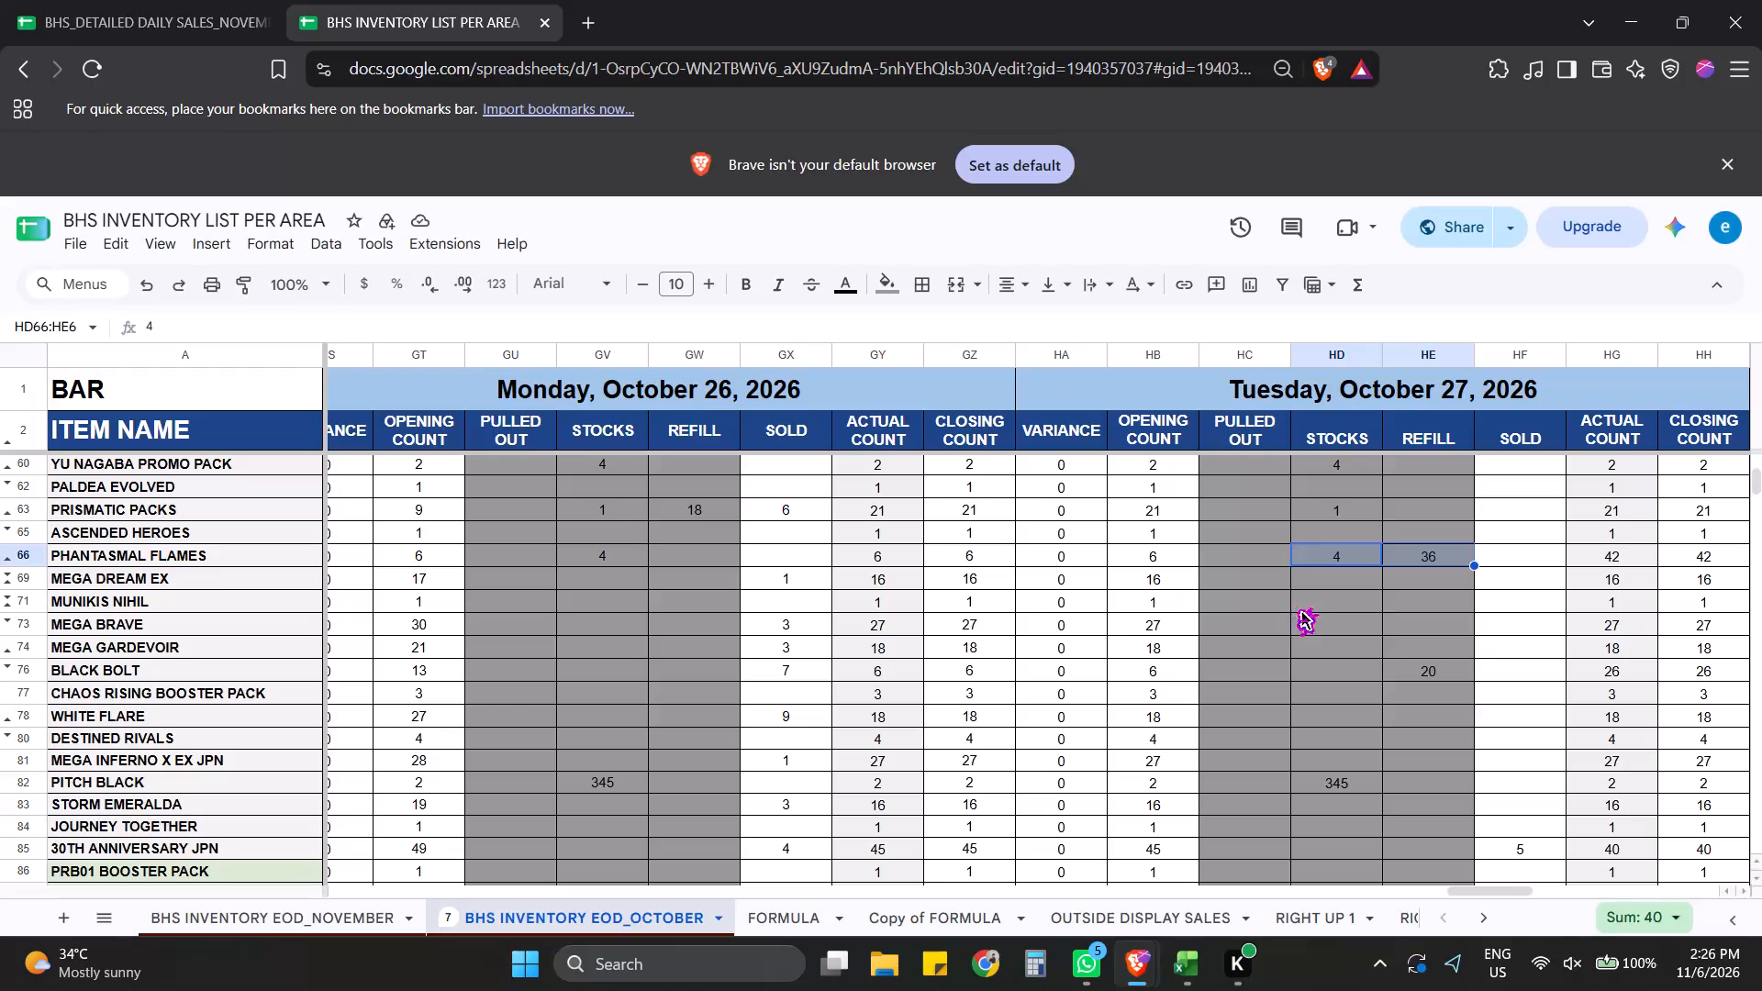
Examine the PHANTASMAL FLAMES stocks entry for October 27, 2026, and continue along its row toward the following date.
click(1347, 556)
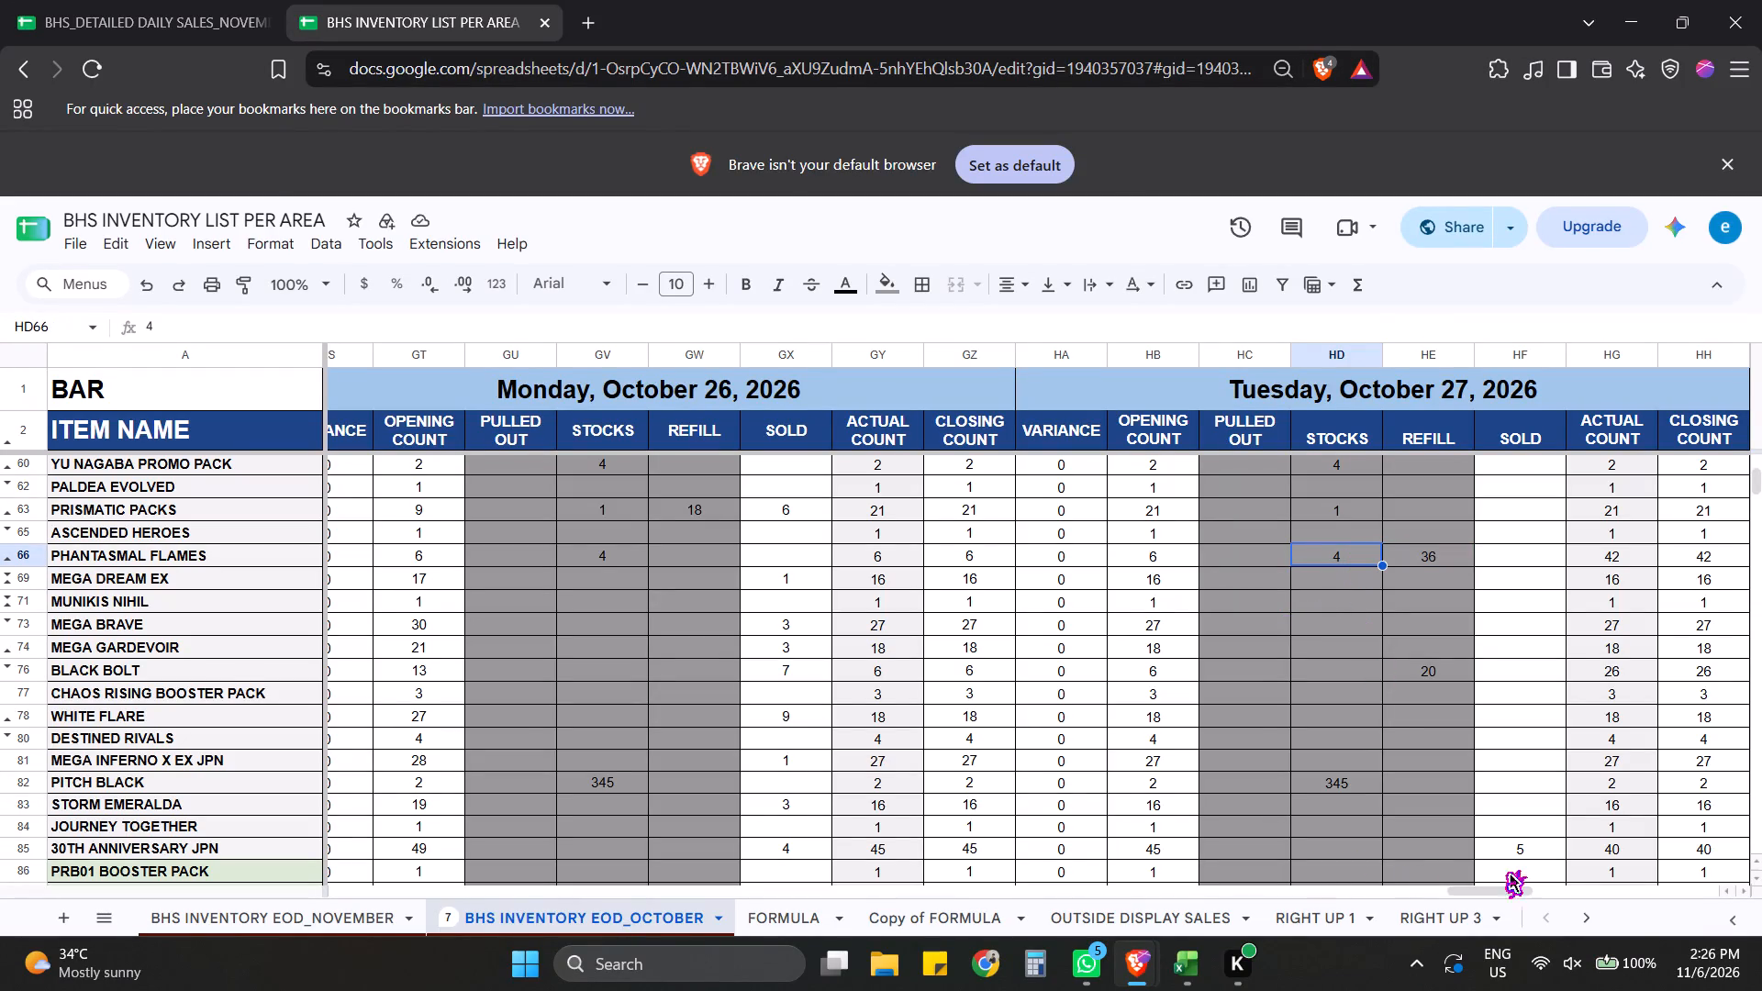
click(1496, 892)
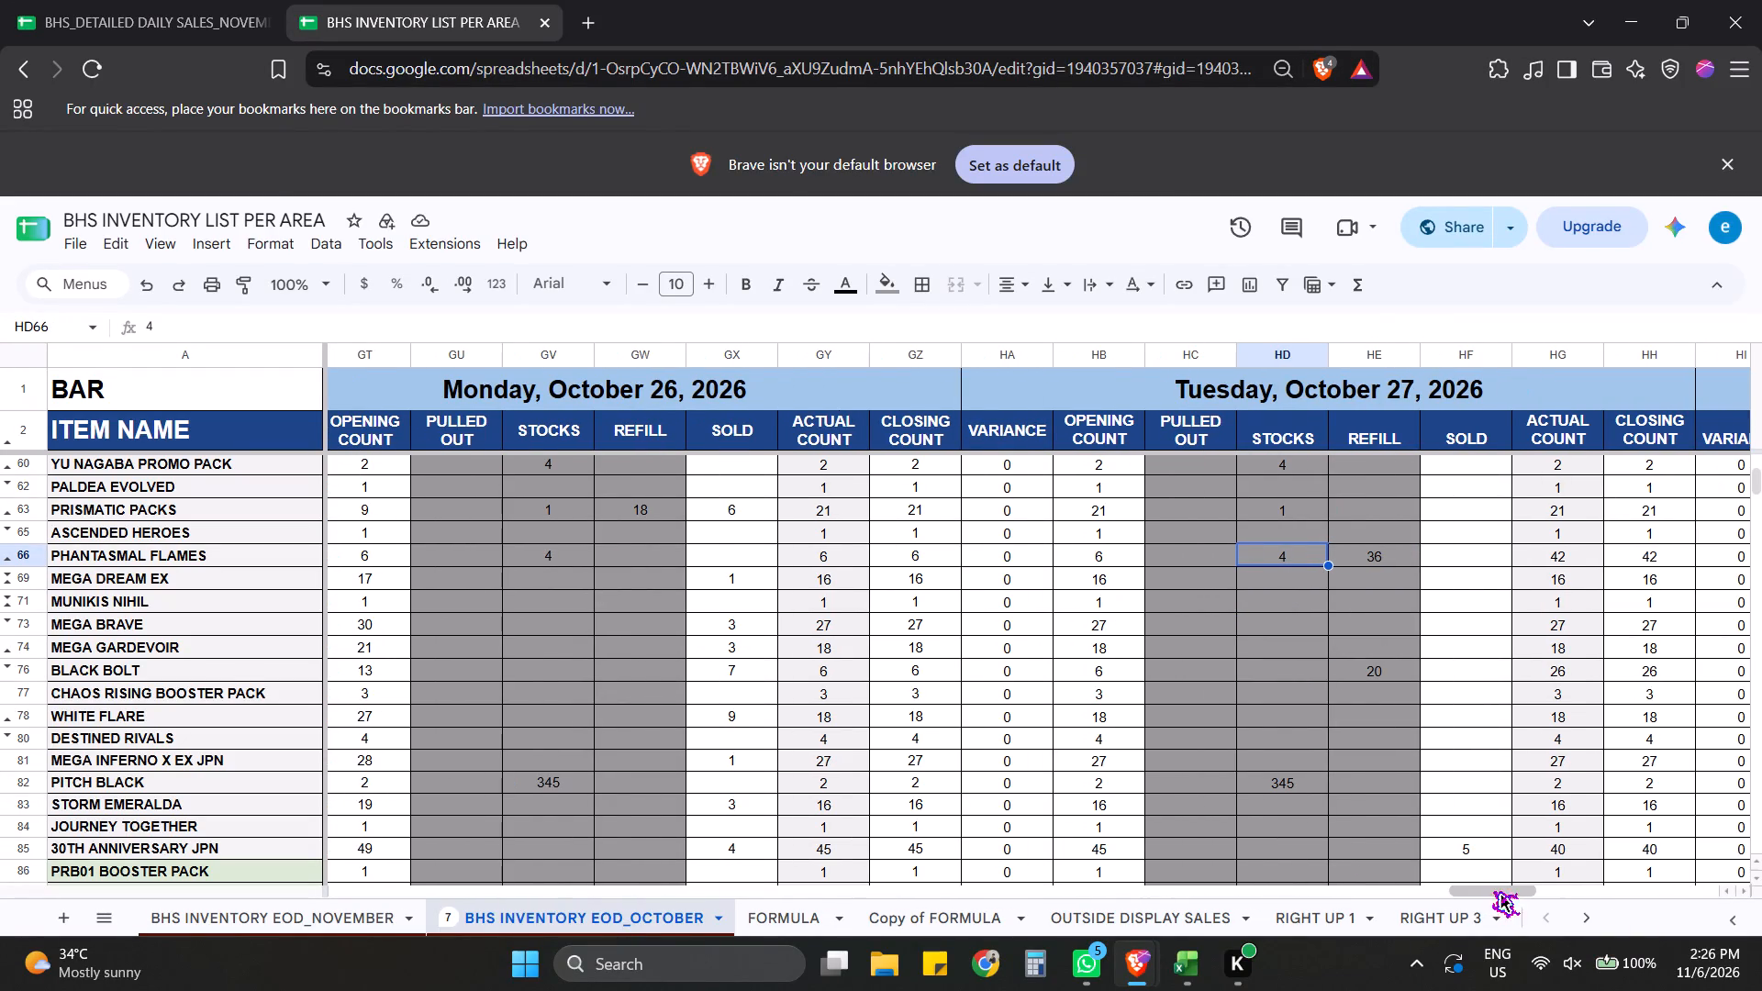